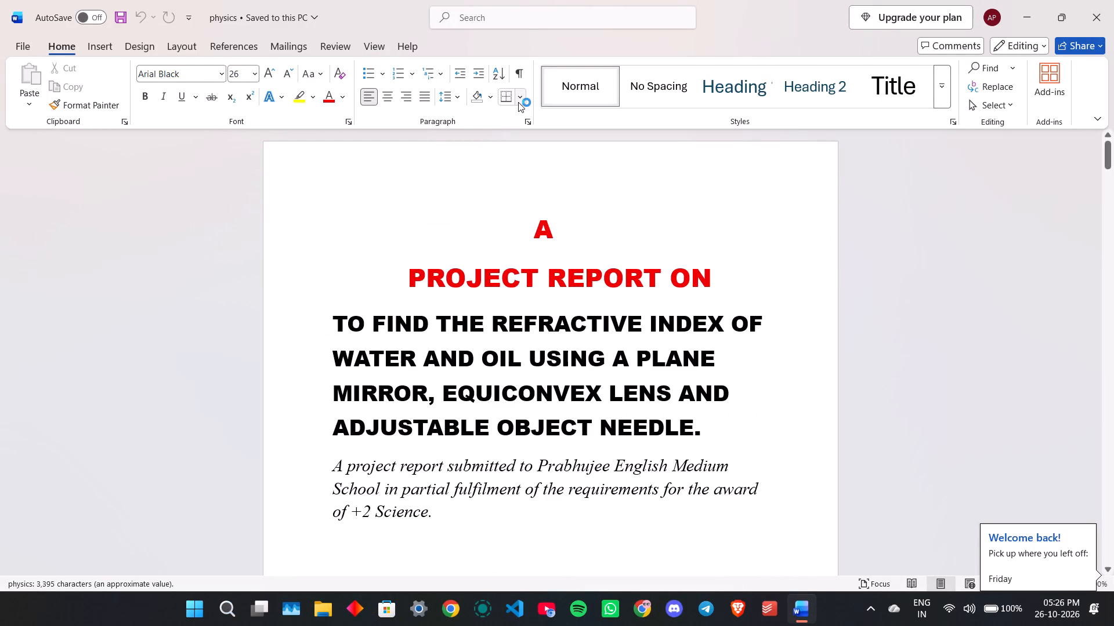
# Look through the physics report from the cover page, certificate and acknowledgement to the contents table.
pyautogui.press('Down')
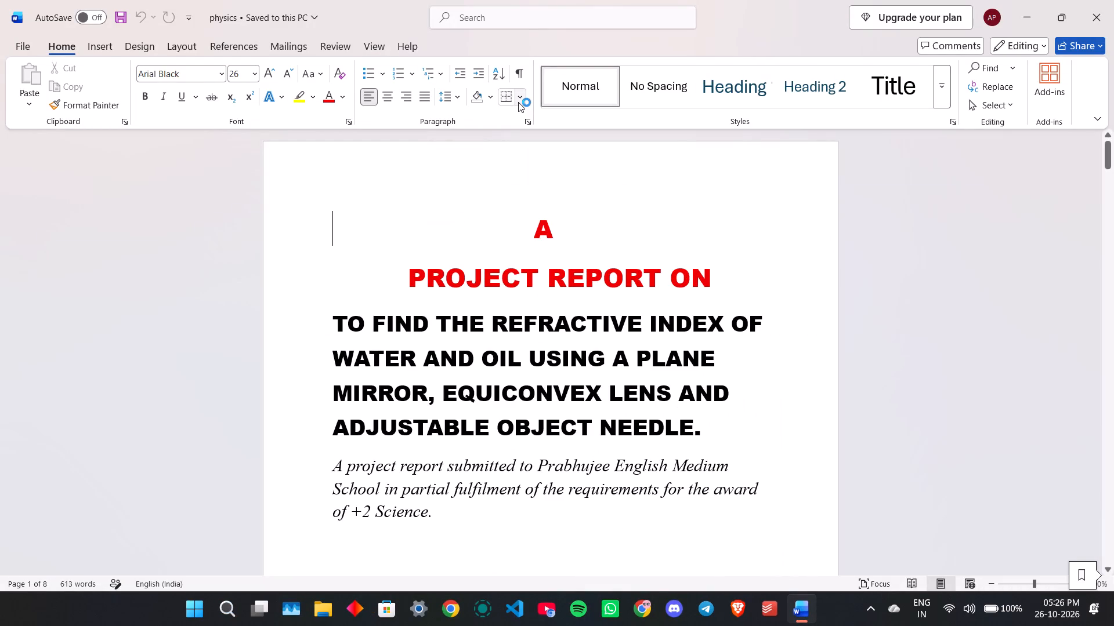
pyautogui.press('Down')
pyautogui.press('Down')
pyautogui.press('Down')
pyautogui.press('Down')
pyautogui.press('Down')
pyautogui.press('Down')
pyautogui.press('Down')
pyautogui.press('Down')
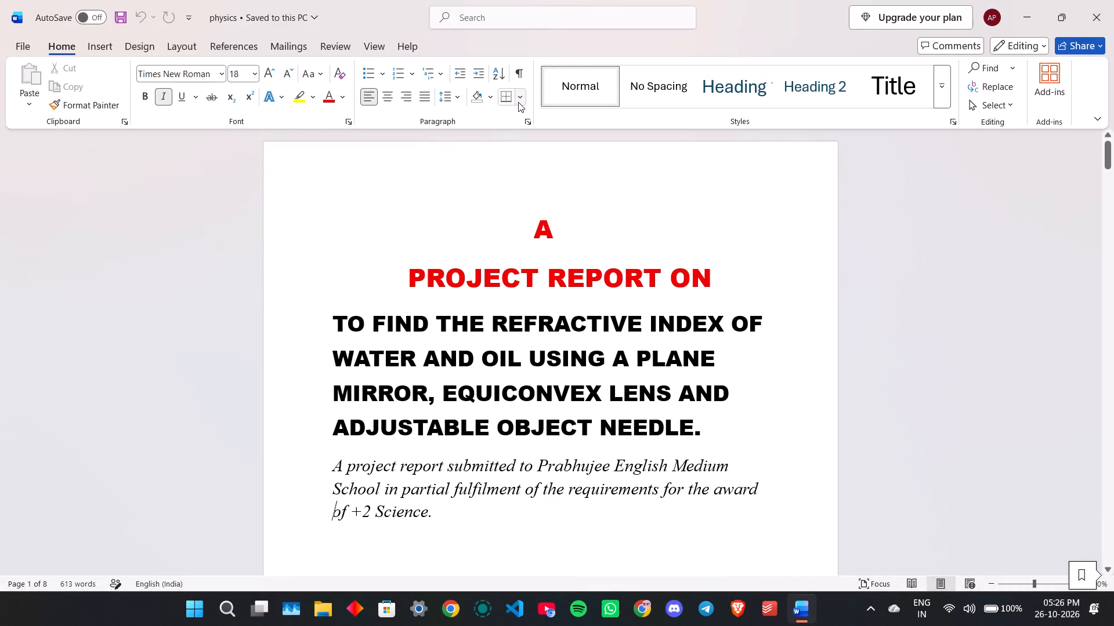
pyautogui.press('Down')
pyautogui.press('Down')
pyautogui.press('Down')
pyautogui.press('Down')
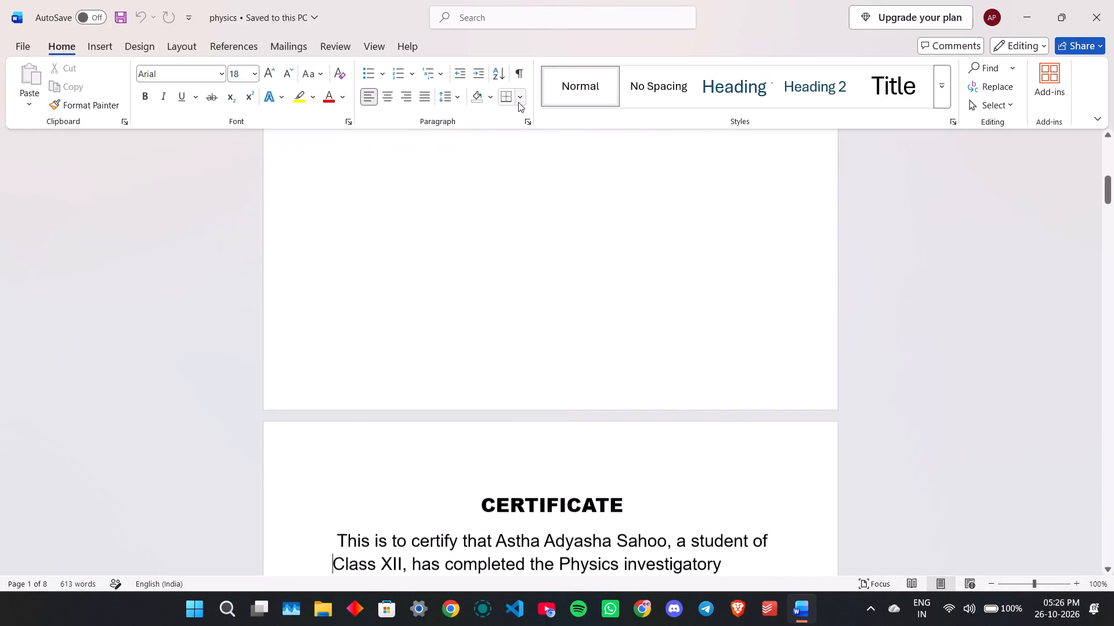
pyautogui.press('Down')
pyautogui.press('Down')
pyautogui.press('Down')
pyautogui.press('Down')
pyautogui.press('Down')
pyautogui.press('Down')
pyautogui.press('Down')
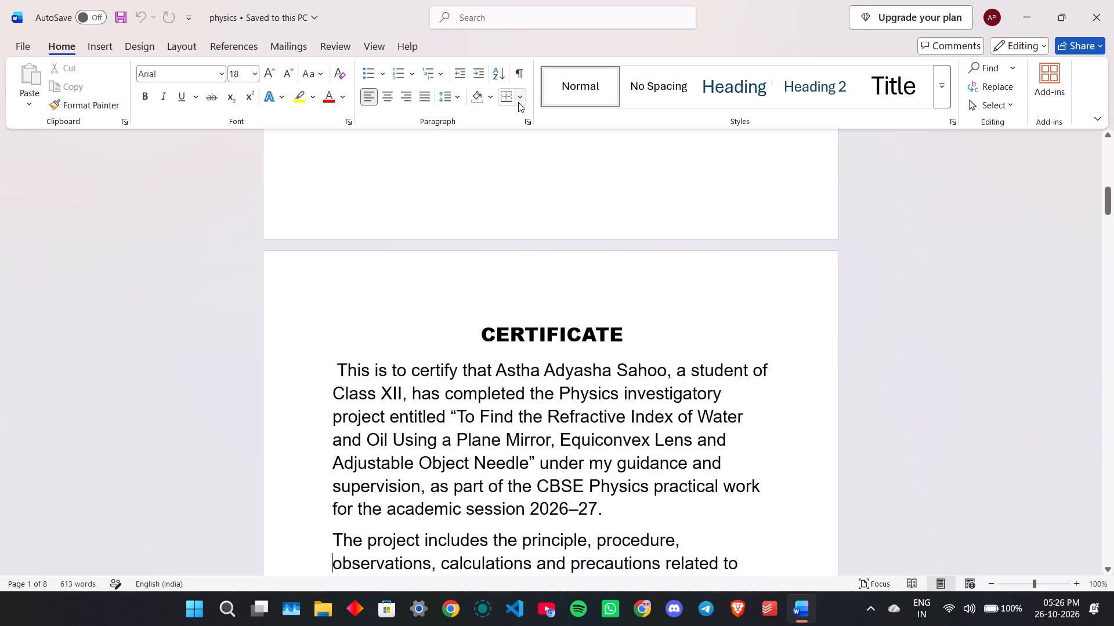
pyautogui.press('Down')
pyautogui.press('Down')
pyautogui.press('Down')
pyautogui.press('Down')
pyautogui.press('Down')
pyautogui.press('Down')
pyautogui.press('Down')
pyautogui.press('Down')
pyautogui.press('Down')
pyautogui.press('Down')
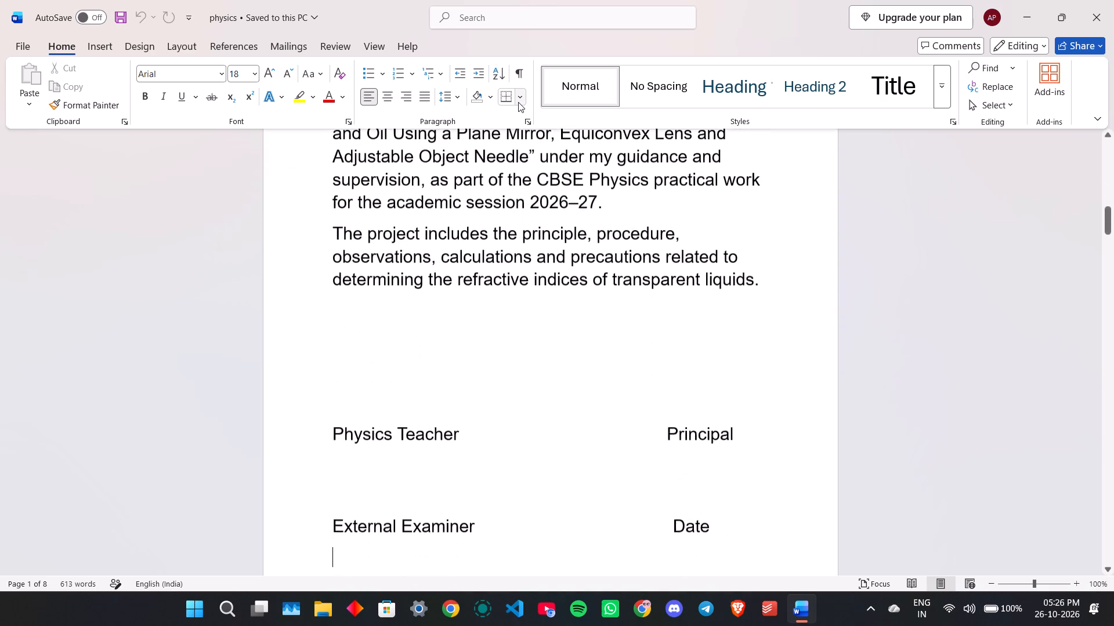
pyautogui.press('Down')
pyautogui.press('Down')
pyautogui.press('Down')
pyautogui.press('Down')
pyautogui.press('Down')
pyautogui.press('Down')
pyautogui.press('Down')
pyautogui.press('Down')
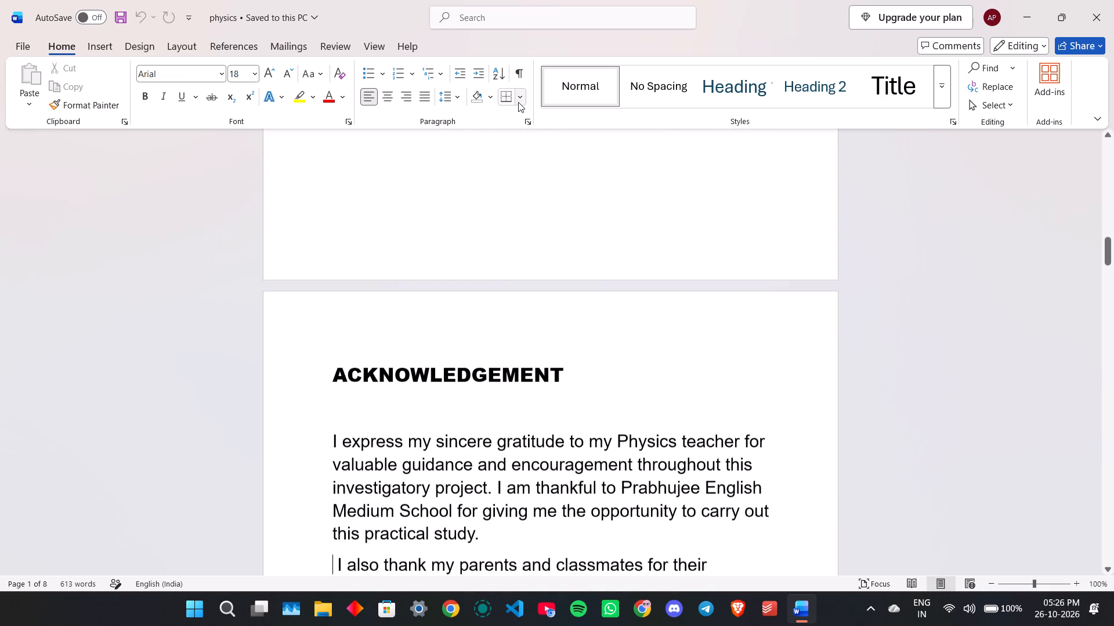
pyautogui.press('Down')
pyautogui.press('Down')
pyautogui.press('Down')
pyautogui.press('Down')
pyautogui.press('Down')
pyautogui.press('Down')
pyautogui.press('Down')
pyautogui.press('Down')
pyautogui.press('Down')
pyautogui.press('Down')
pyautogui.press('Down')
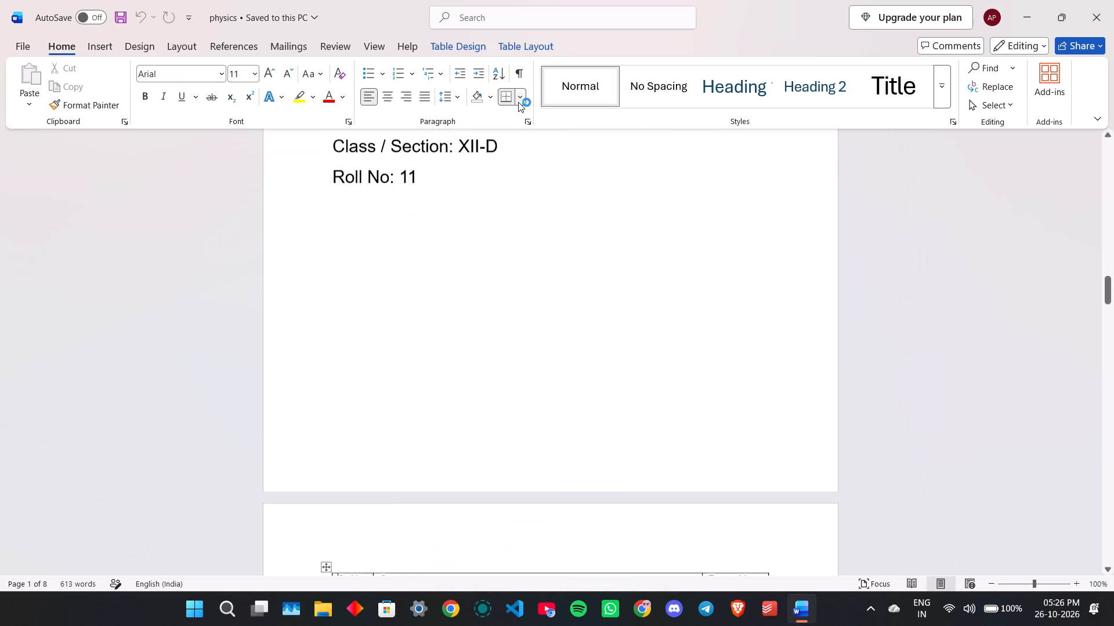
pyautogui.press('Down')
pyautogui.press('Down')
pyautogui.press('Down')
pyautogui.press('Down')
pyautogui.press('Down')
pyautogui.press('Down')
pyautogui.press('Down')
pyautogui.press('Down')
pyautogui.press('Down')
pyautogui.press('Down')
pyautogui.press('Down')
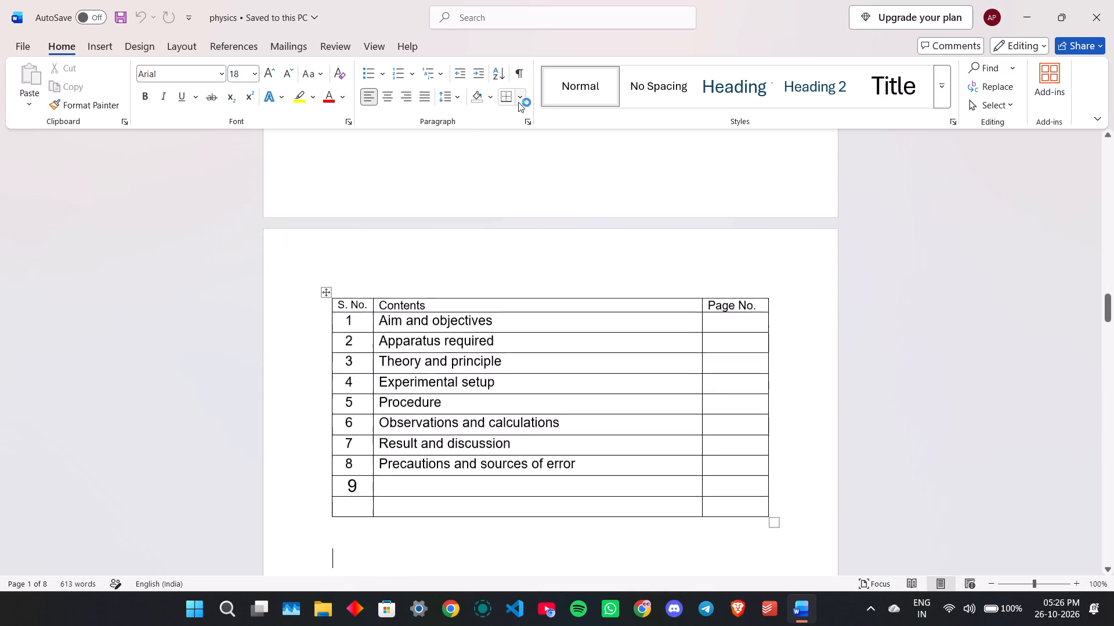
pyautogui.press('Down')
pyautogui.press('Up')
pyautogui.press('Up')
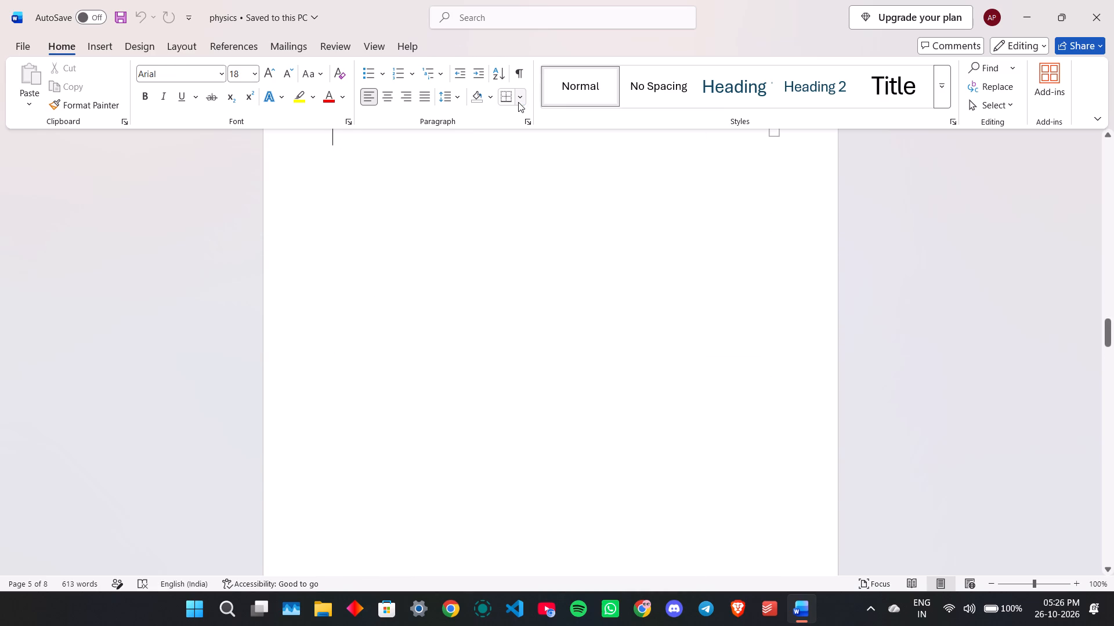
pyautogui.press('Up')
pyautogui.press('Up')
pyautogui.press('Up')
pyautogui.press('Up')
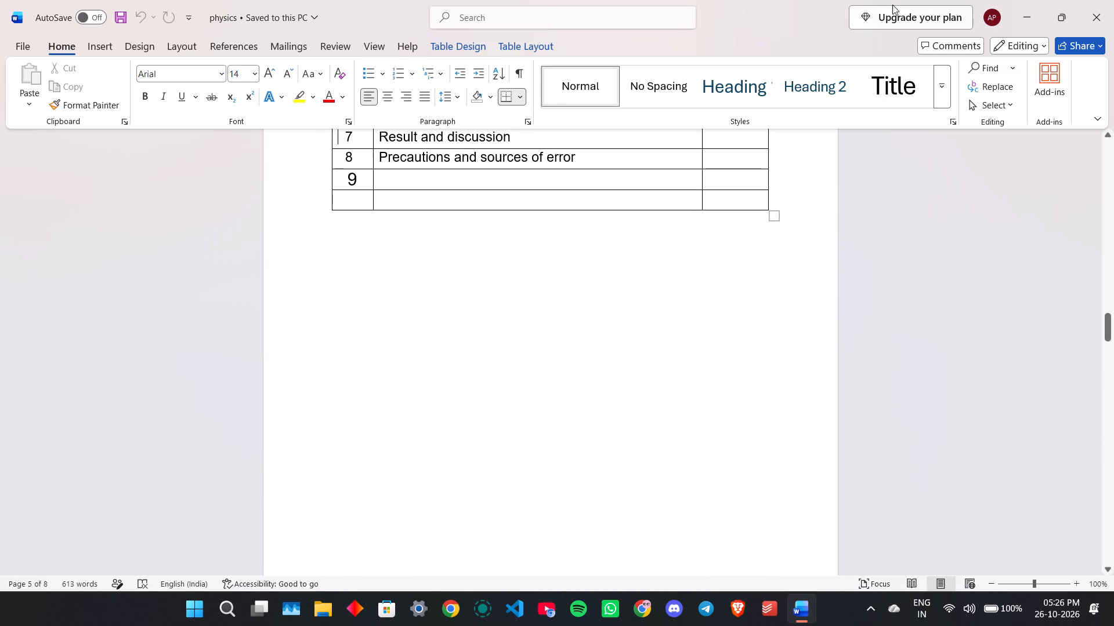
# Minimize the current report and open the "physics project" Word document from the Downloads folder.
pyautogui.click(1018, 20)
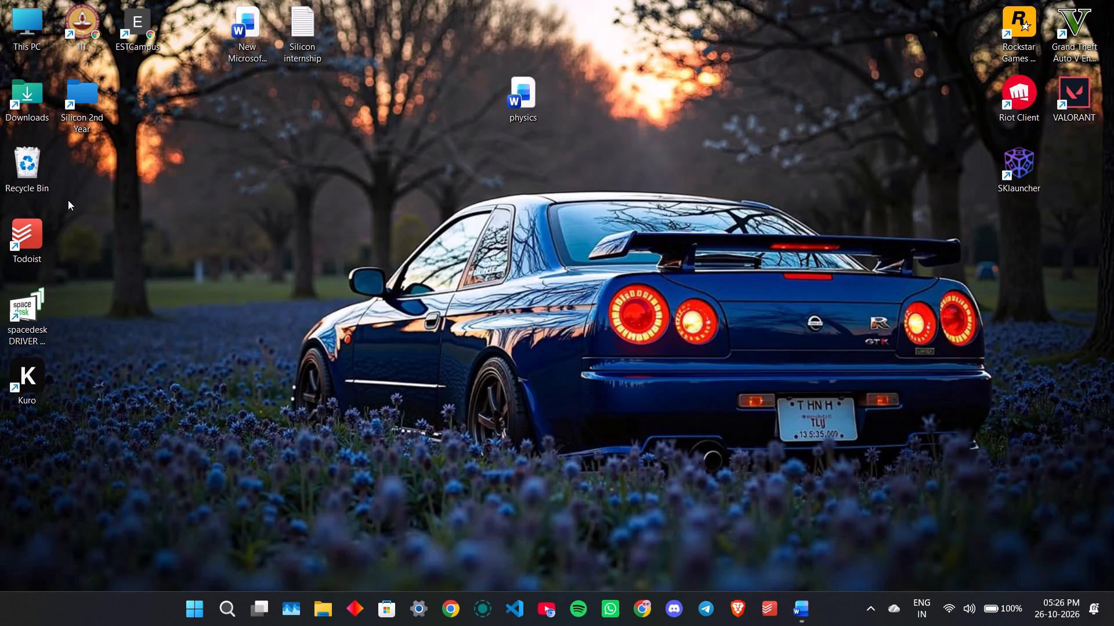
pyautogui.doubleClick(22, 103)
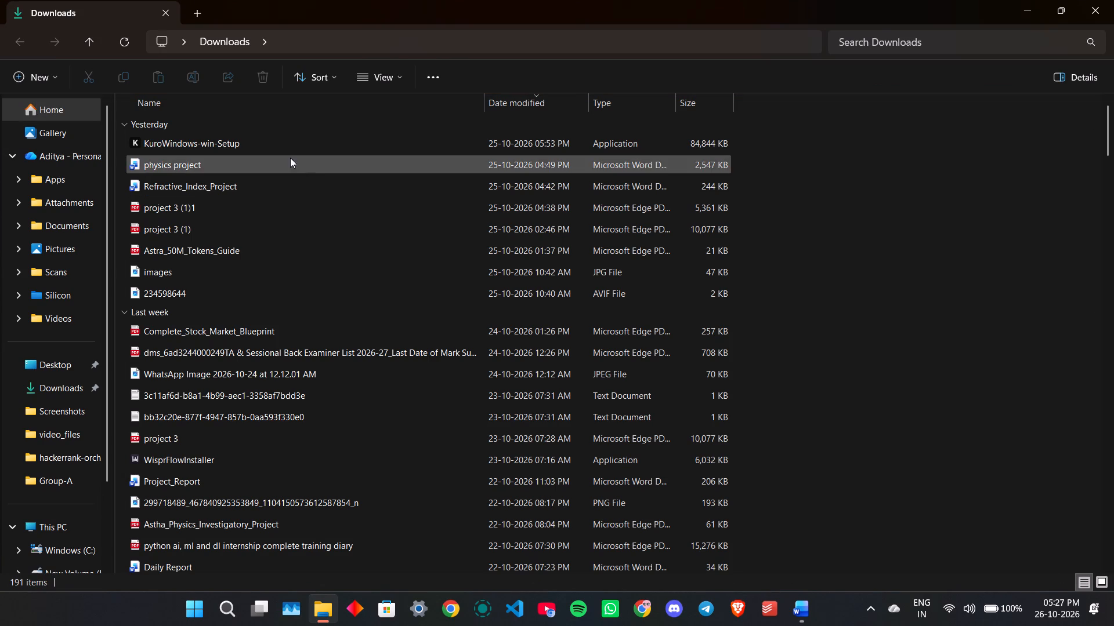
pyautogui.doubleClick(196, 170)
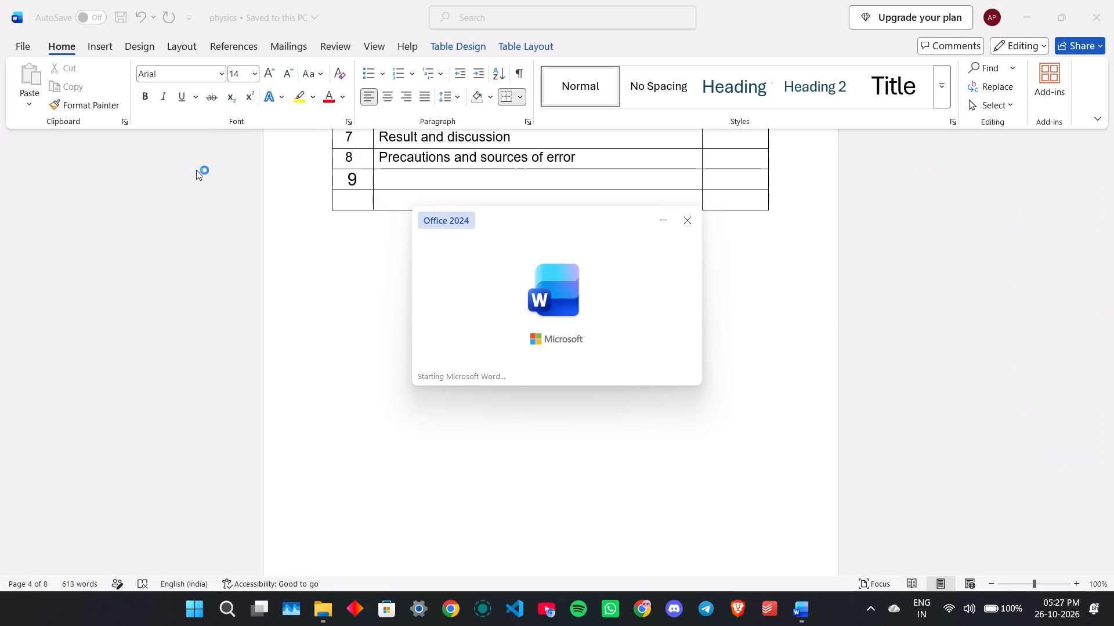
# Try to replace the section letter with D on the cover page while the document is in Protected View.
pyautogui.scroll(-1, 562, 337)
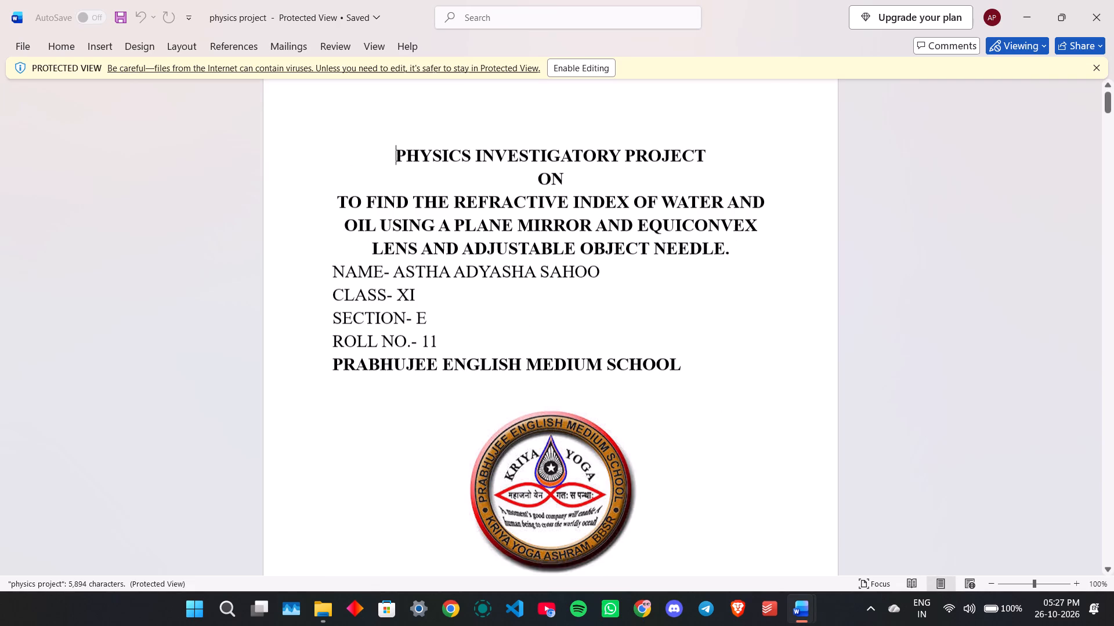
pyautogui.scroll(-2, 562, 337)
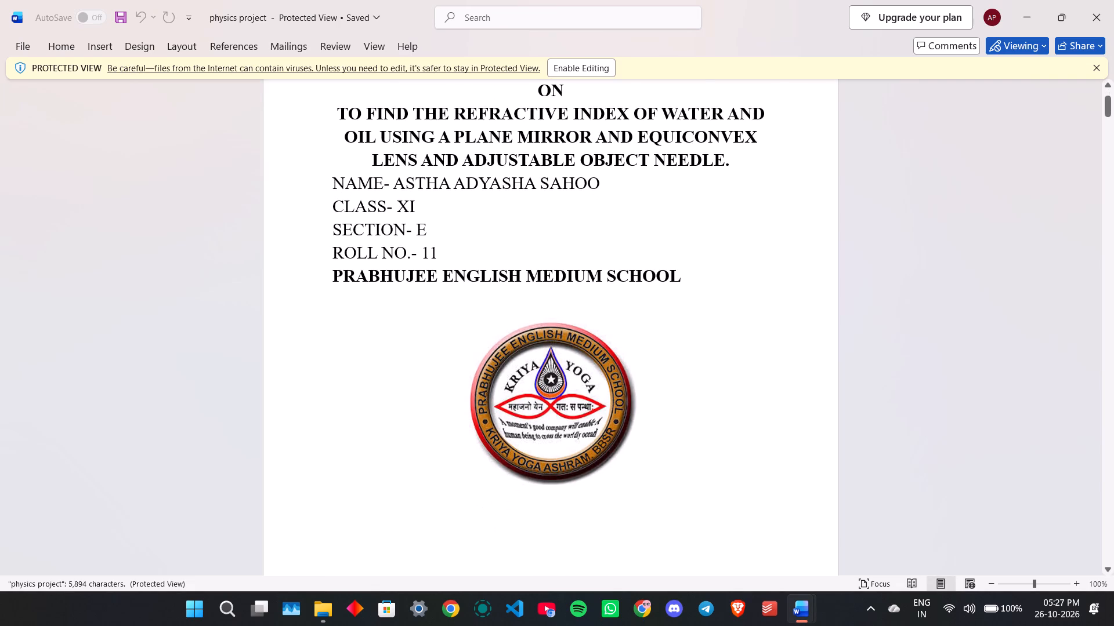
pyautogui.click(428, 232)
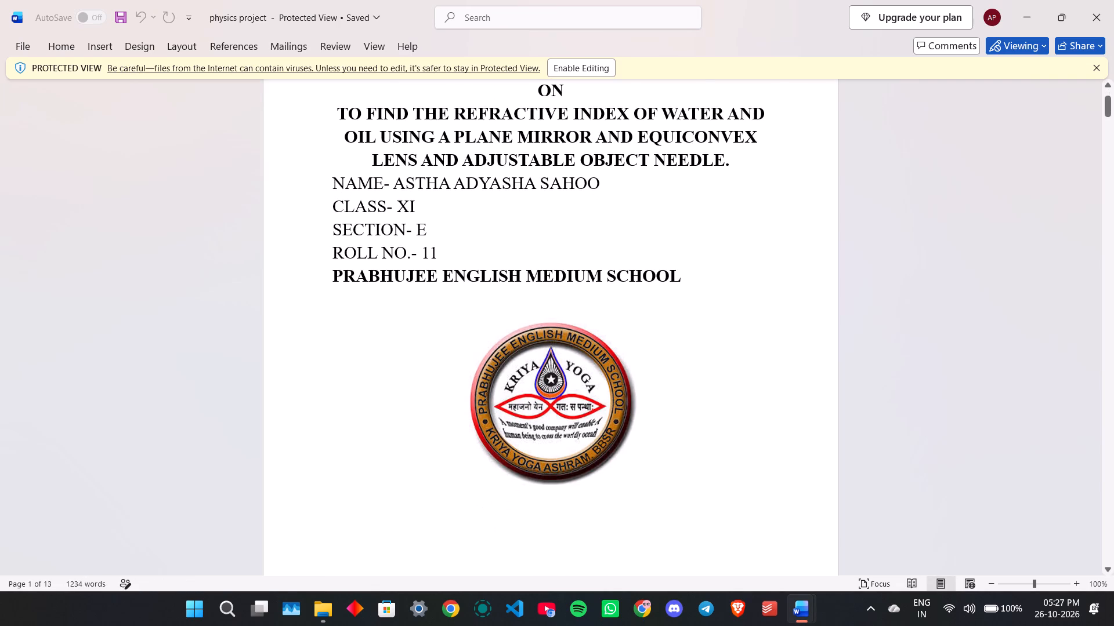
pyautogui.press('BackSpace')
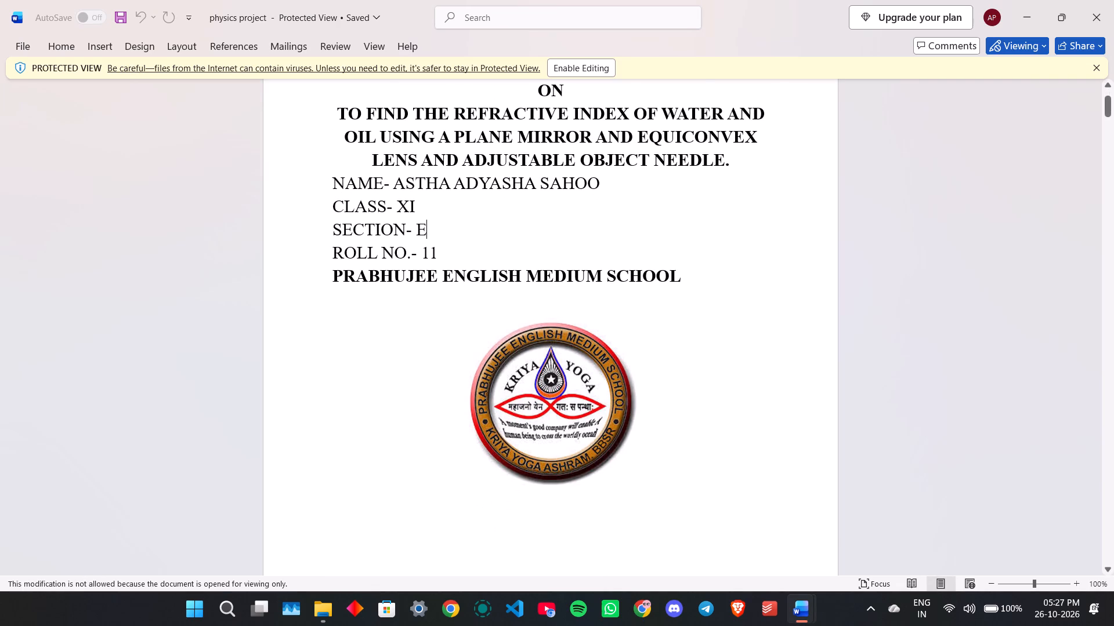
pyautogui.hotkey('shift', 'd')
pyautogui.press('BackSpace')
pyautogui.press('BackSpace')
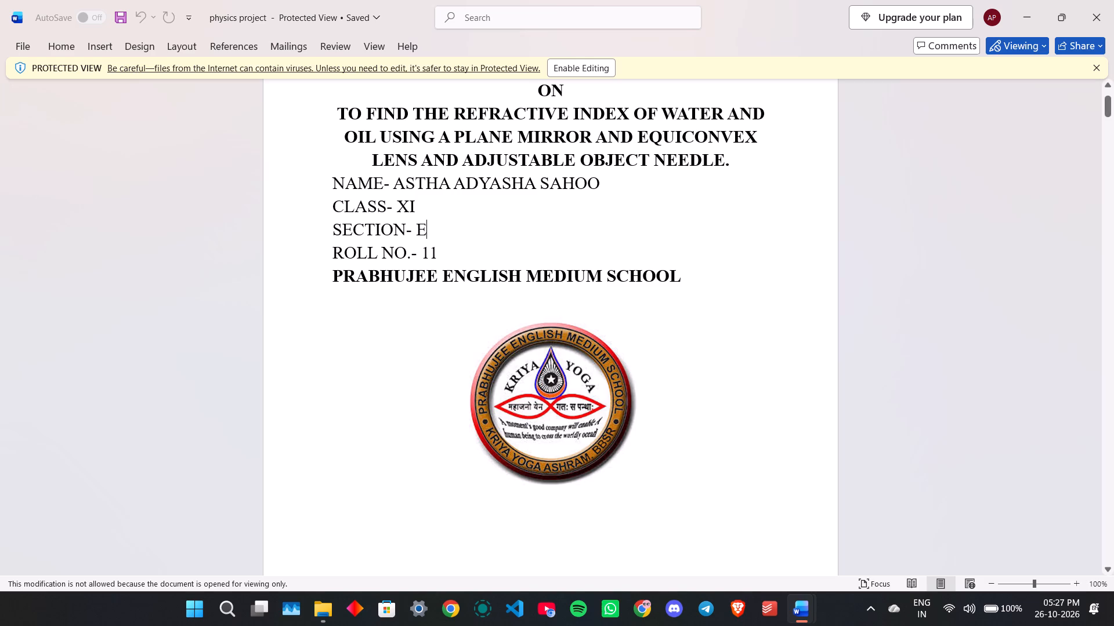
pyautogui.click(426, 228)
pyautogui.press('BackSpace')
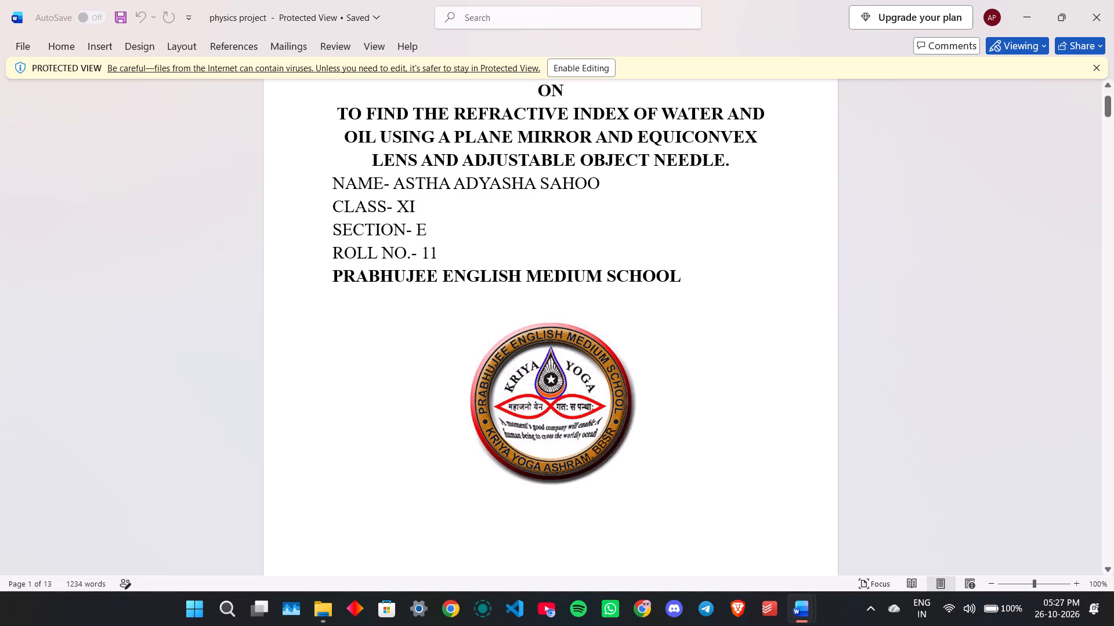
# Enable editing of the document and set the section on the cover page to D.
pyautogui.click(570, 63)
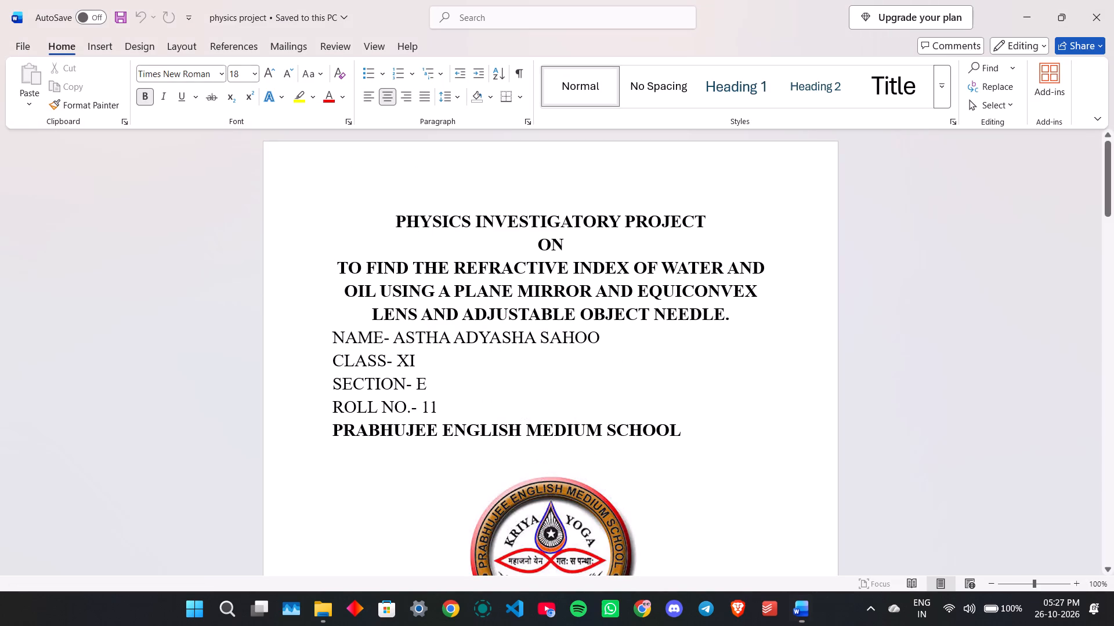
pyautogui.click(428, 384)
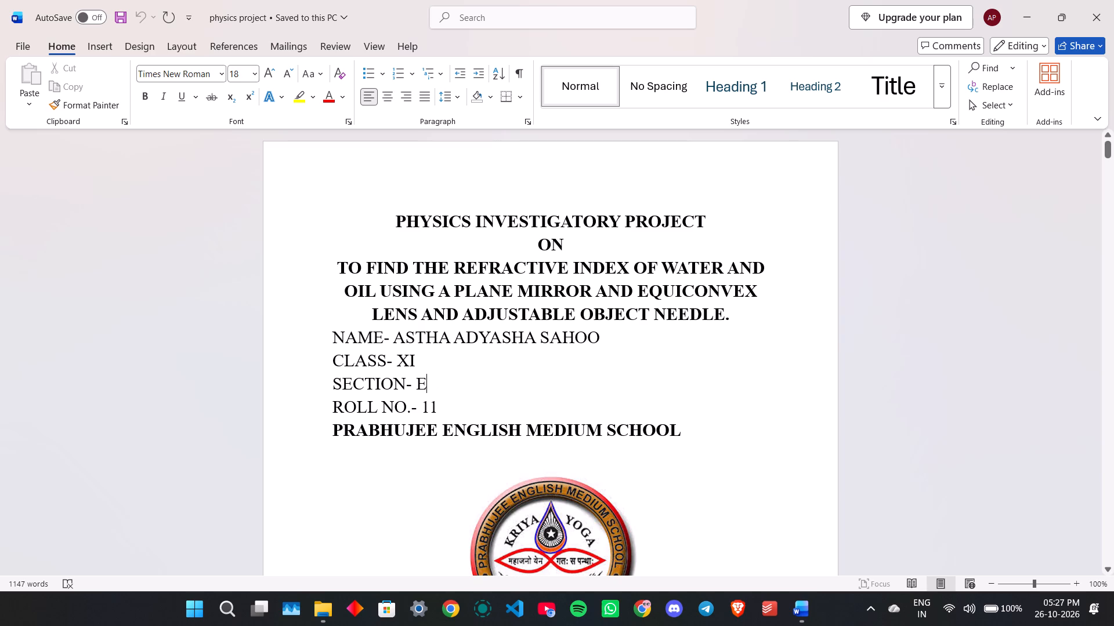
pyautogui.press('BackSpace')
pyautogui.hotkey('shift', 'd')
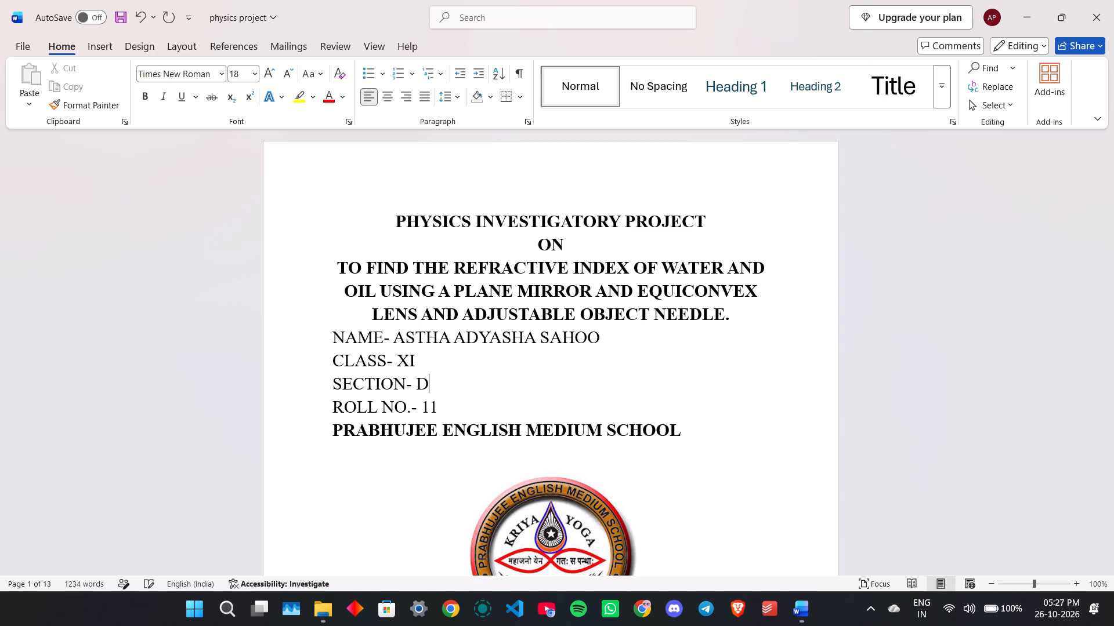
# Set the class on the cover page to XII.
pyautogui.click(416, 361)
pyautogui.press('i')
pyautogui.press('BackSpace')
pyautogui.hotkey('shift', 'i')
# Shift the line "PRABHUJEE ENGLISH MEDIUM SCHOOL" with leading spaces so it sits roughly centred above the school logo.
pyautogui.scroll(-2, 494, 388)
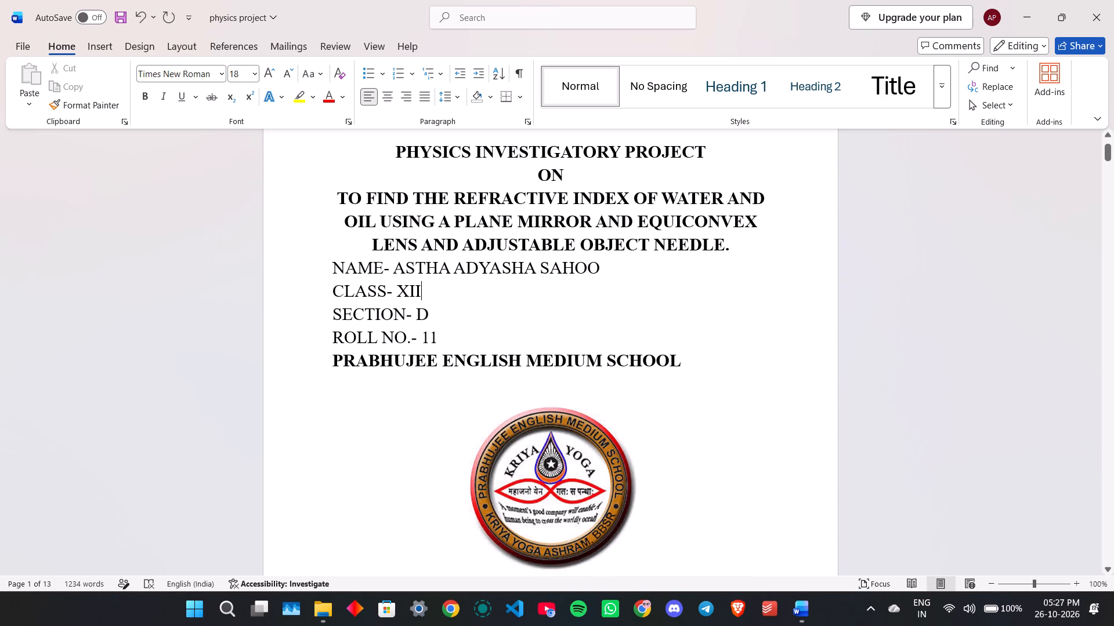
pyautogui.click(328, 358)
pyautogui.press('space')
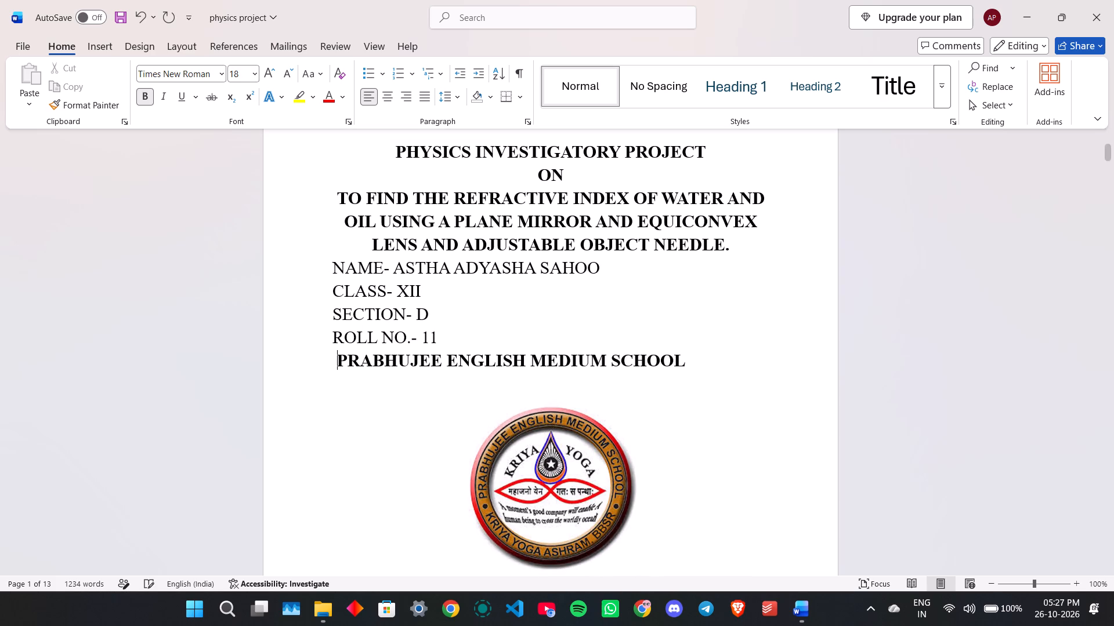
pyautogui.press('space')
pyautogui.press('space')
pyautogui.press('space')
pyautogui.press('space')
pyautogui.press('space')
pyautogui.press('space')
pyautogui.press('space')
pyautogui.press('space')
pyautogui.press('space')
pyautogui.press('space')
pyautogui.press('space')
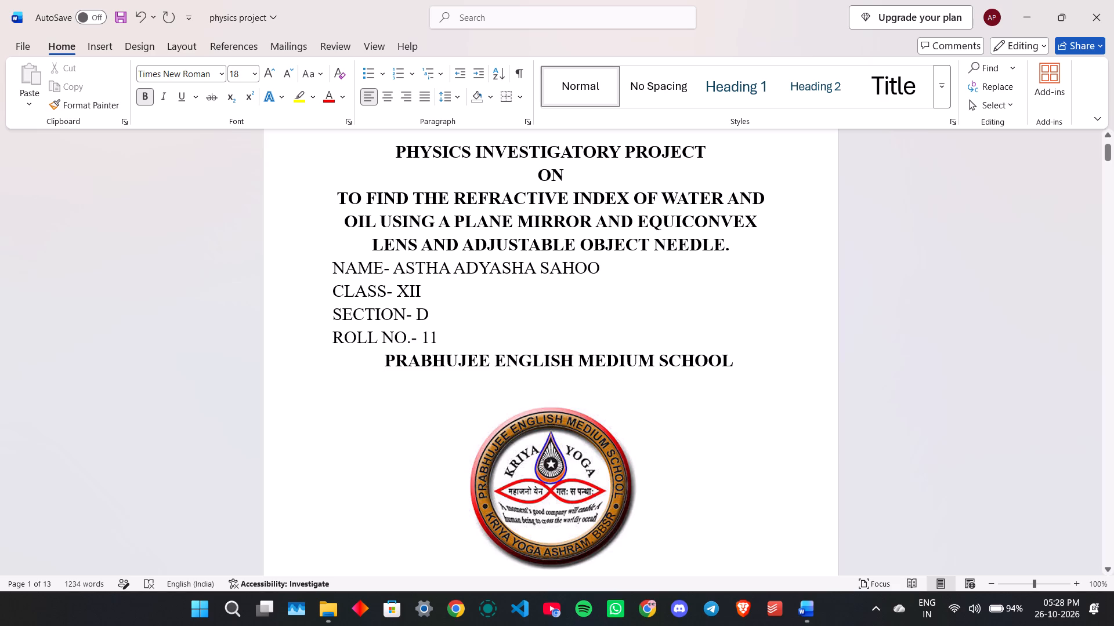
# Delete the previous student's name after "work done by" in the certificate's second paragraph and begin the new name with "A".
pyautogui.scroll(-8, 503, 319)
pyautogui.scroll(1, 509, 336)
pyautogui.scroll(-7, 510, 337)
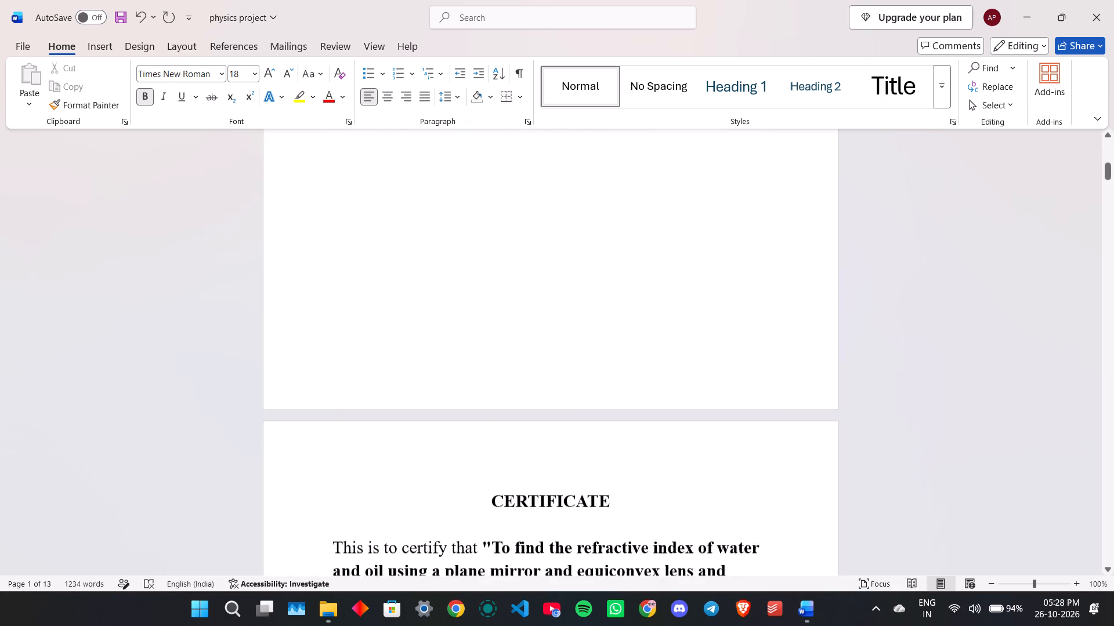
pyautogui.scroll(2, 510, 337)
pyautogui.scroll(-11, 510, 337)
pyautogui.scroll(1, 510, 339)
pyautogui.scroll(-2, 510, 339)
pyautogui.scroll(3, 510, 339)
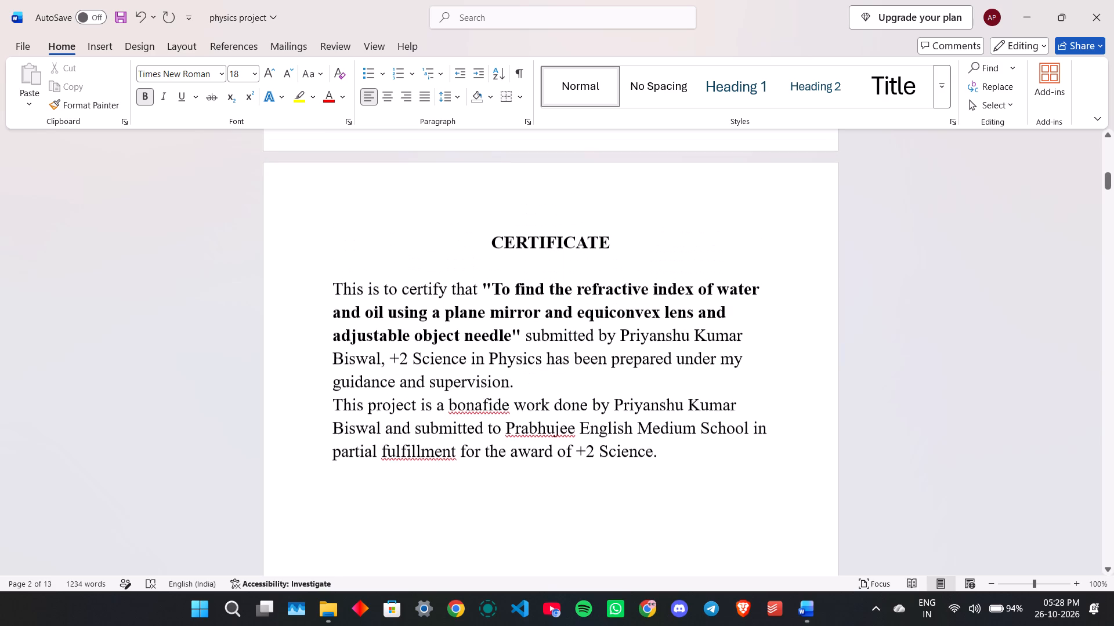
pyautogui.scroll(2, 510, 339)
pyautogui.scroll(-3, 510, 339)
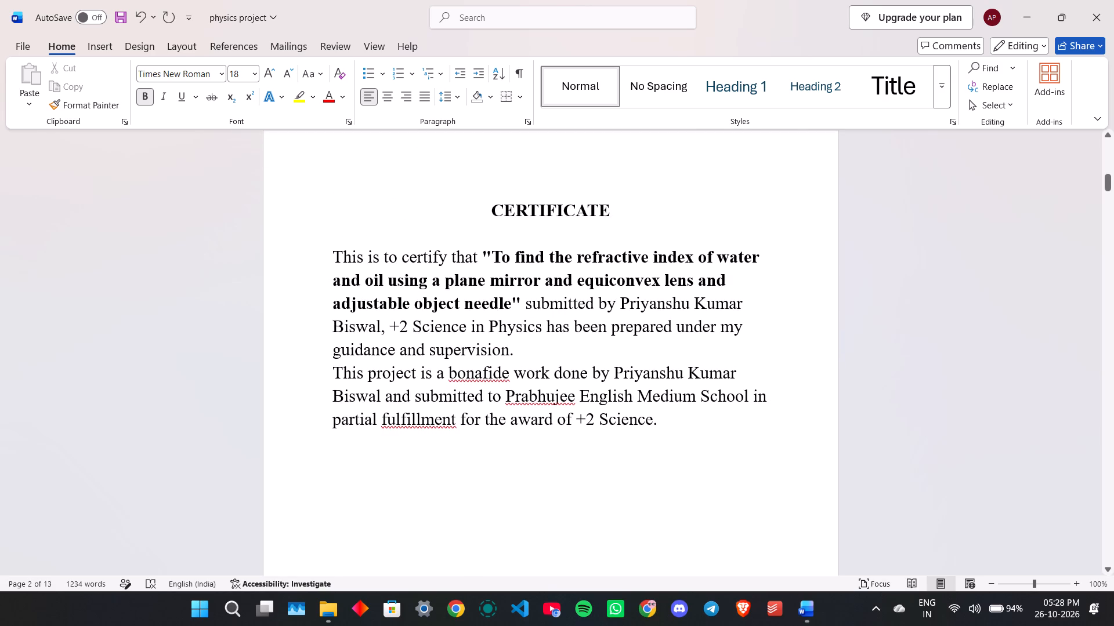
pyautogui.click(379, 393)
pyautogui.press('BackSpace')
pyautogui.press('BackSpace')
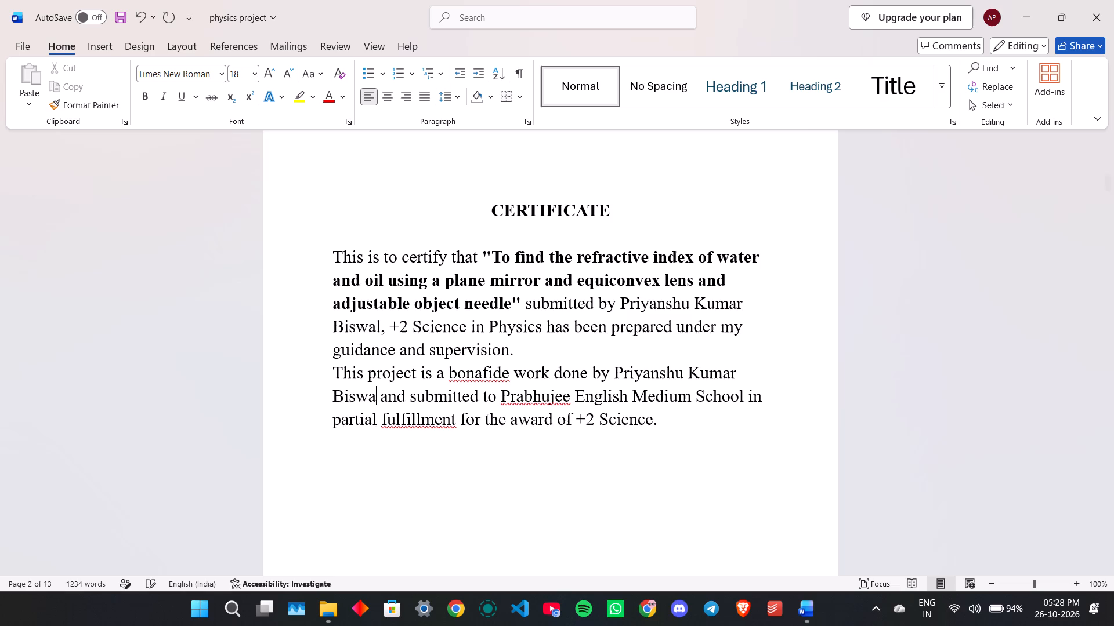
pyautogui.press('BackSpace')
pyautogui.press('BackSpace')
pyautogui.press('BackSpace')
pyautogui.press('BackSpace')
pyautogui.press('BackSpace')
pyautogui.press('BackSpace')
pyautogui.press('BackSpace')
pyautogui.press('BackSpace')
pyautogui.press('BackSpace')
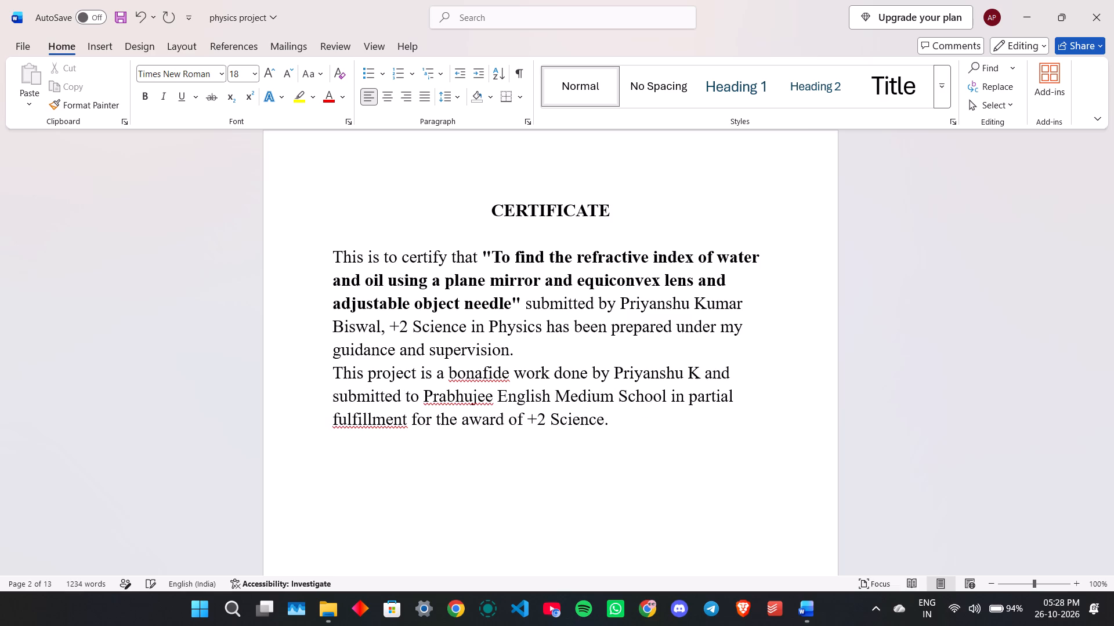
pyautogui.press('BackSpace')
pyautogui.press('BackSpace')
pyautogui.press('BackSpace')
pyautogui.press('BackSpace')
pyautogui.press('BackSpace')
pyautogui.press('BackSpace')
pyautogui.press('BackSpace')
pyautogui.press('BackSpace')
pyautogui.press('BackSpace')
pyautogui.press('BackSpace')
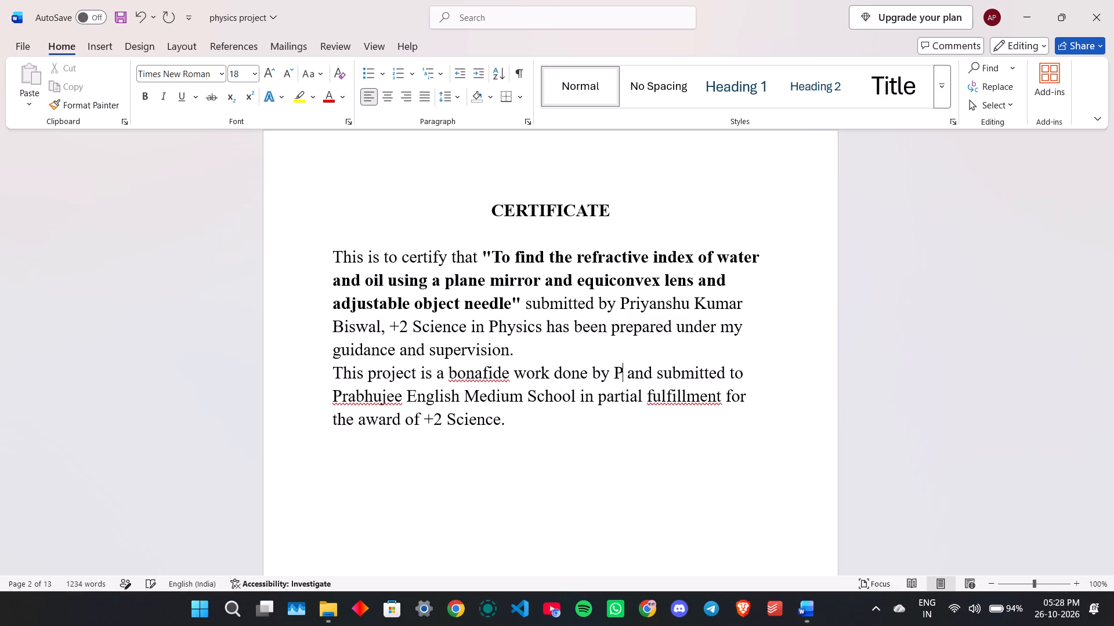
pyautogui.press('BackSpace')
pyautogui.hotkey('shift', 'a')
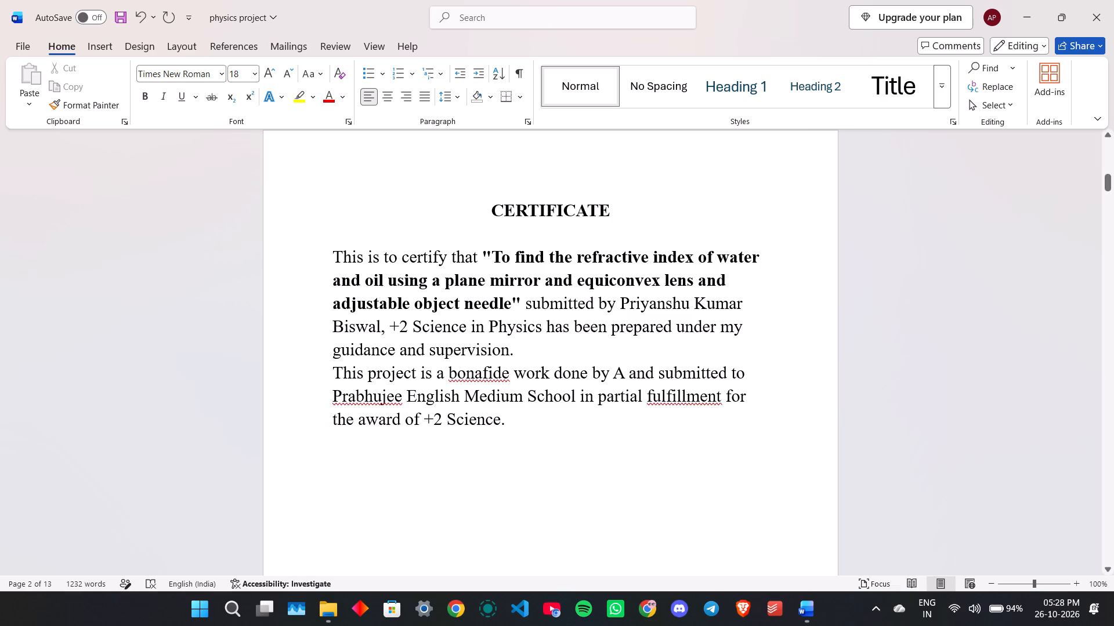
# Insert a blank line between the roll number and "PRABHUJEE ENGLISH MEDIUM SCHOOL" on the cover page and re-indent the school name with spaces towards the centre.
pyautogui.scroll(-1, 423, 354)
pyautogui.scroll(20, 400, 365)
pyautogui.scroll(1, 400, 365)
pyautogui.scroll(2, 332, 479)
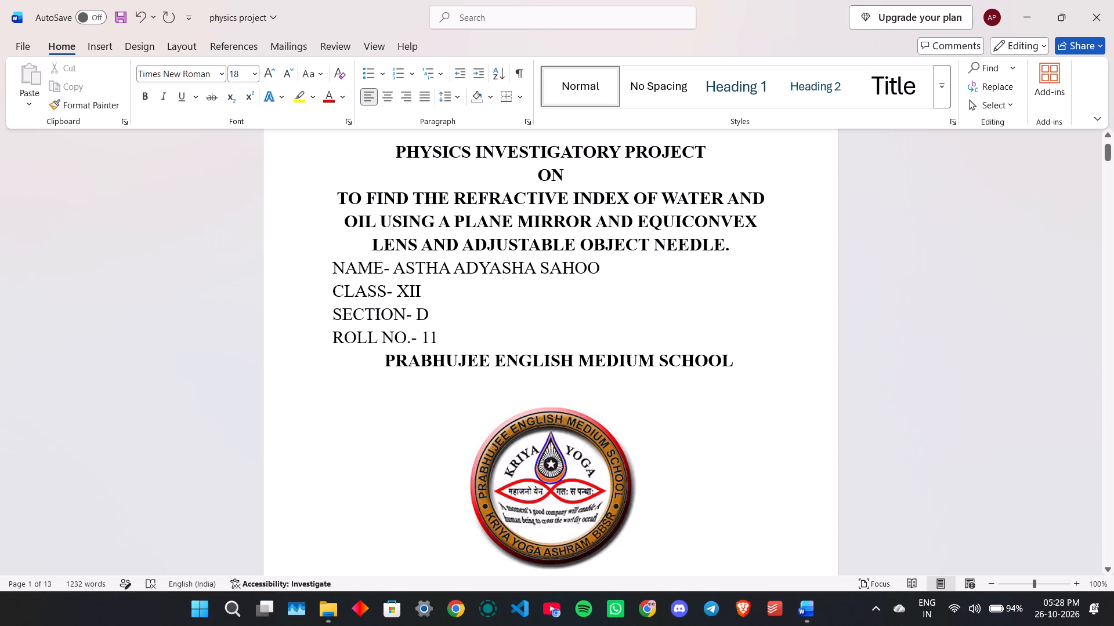
pyautogui.click(377, 359)
pyautogui.press('Return')
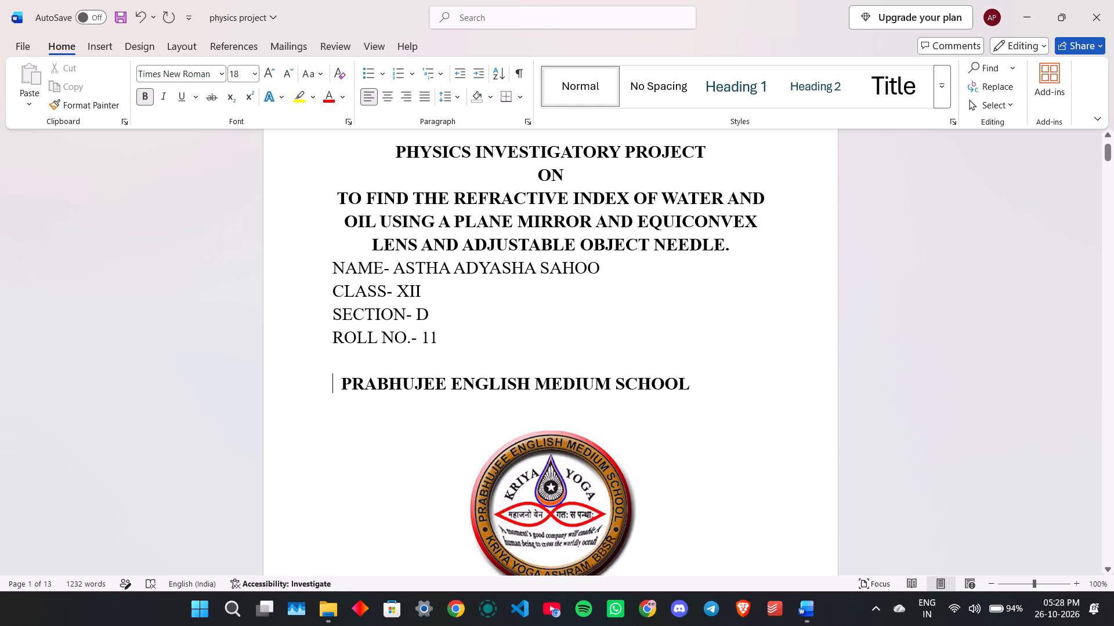
pyautogui.press('space')
pyautogui.press('space')
pyautogui.press('space')
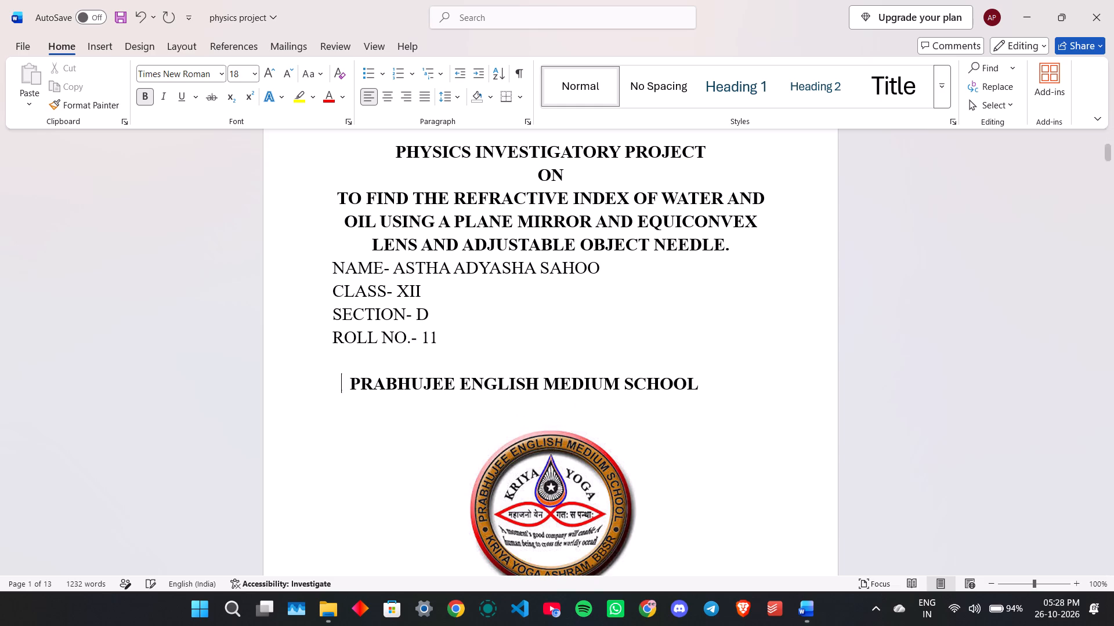
pyautogui.press('space')
pyautogui.press('space')
pyautogui.press('space')
pyautogui.press('space')
pyautogui.press('space')
pyautogui.press('space')
pyautogui.press('space')
pyautogui.press('space')
pyautogui.press('space')
pyautogui.press('space')
pyautogui.press('space')
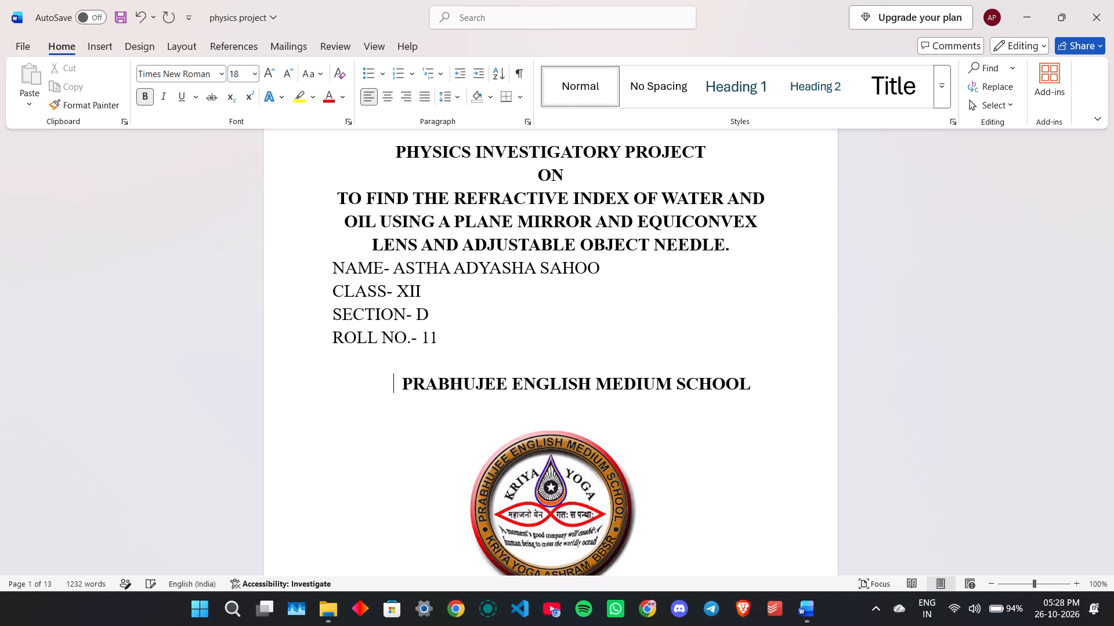
pyautogui.press('BackSpace')
pyautogui.press('BackSpace')
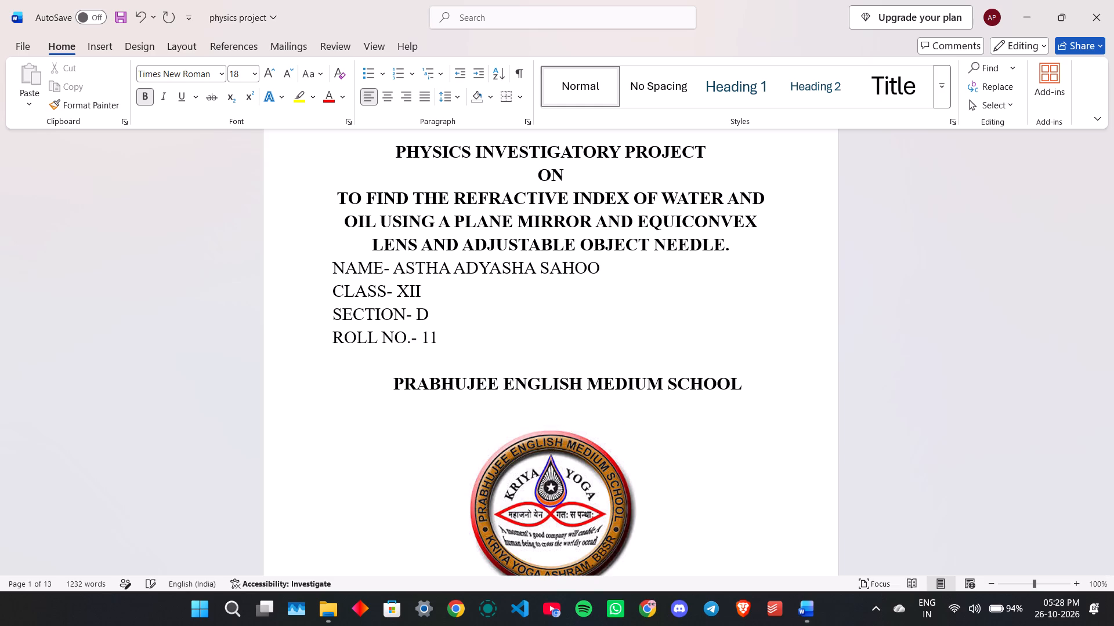
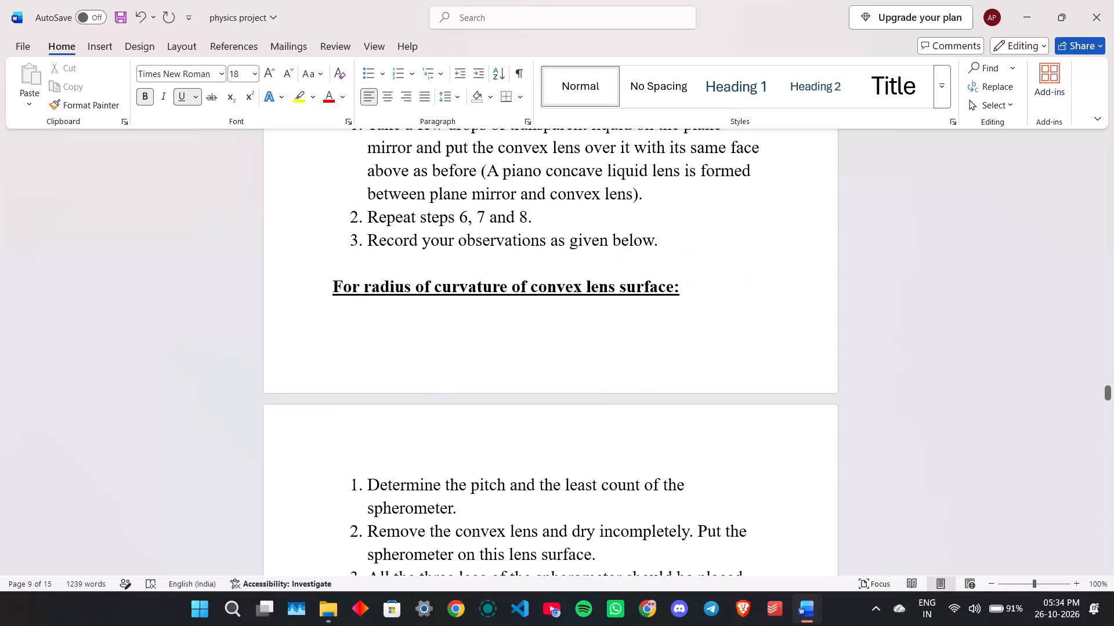
# Insert a blank line before "For radius of curvature of convex lens surface:" so the heading starts on the page with its list.
pyautogui.press('Return')
pyautogui.scroll(-5, 392, 462)
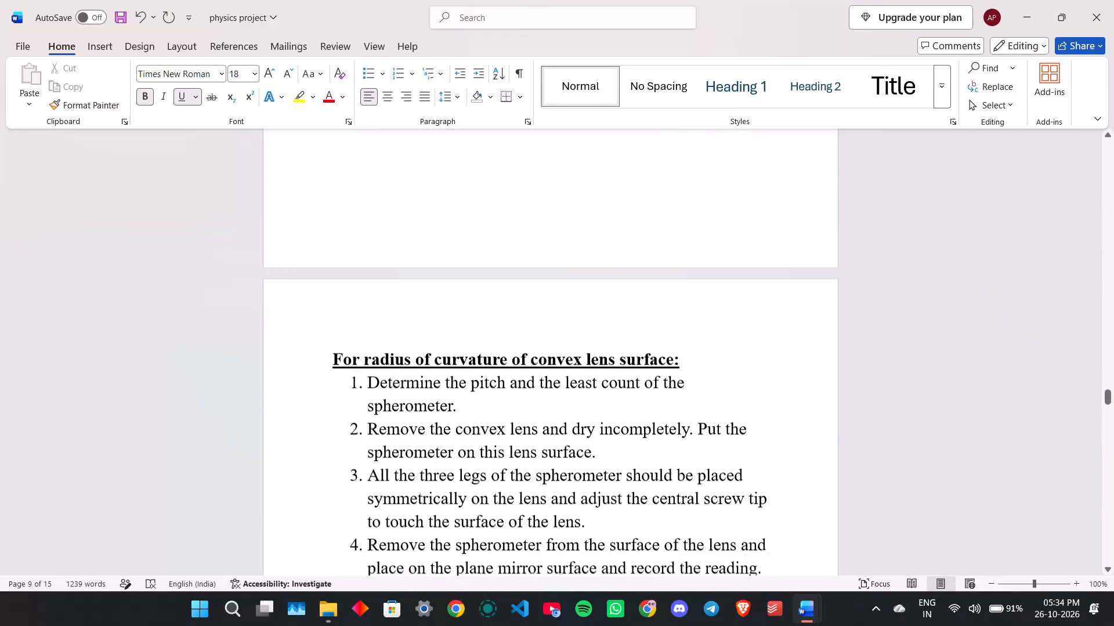
# Insert 14 blank lines above the "Observation" heading to push the section down towards the next page.
pyautogui.scroll(-8, 406, 479)
pyautogui.click(329, 377)
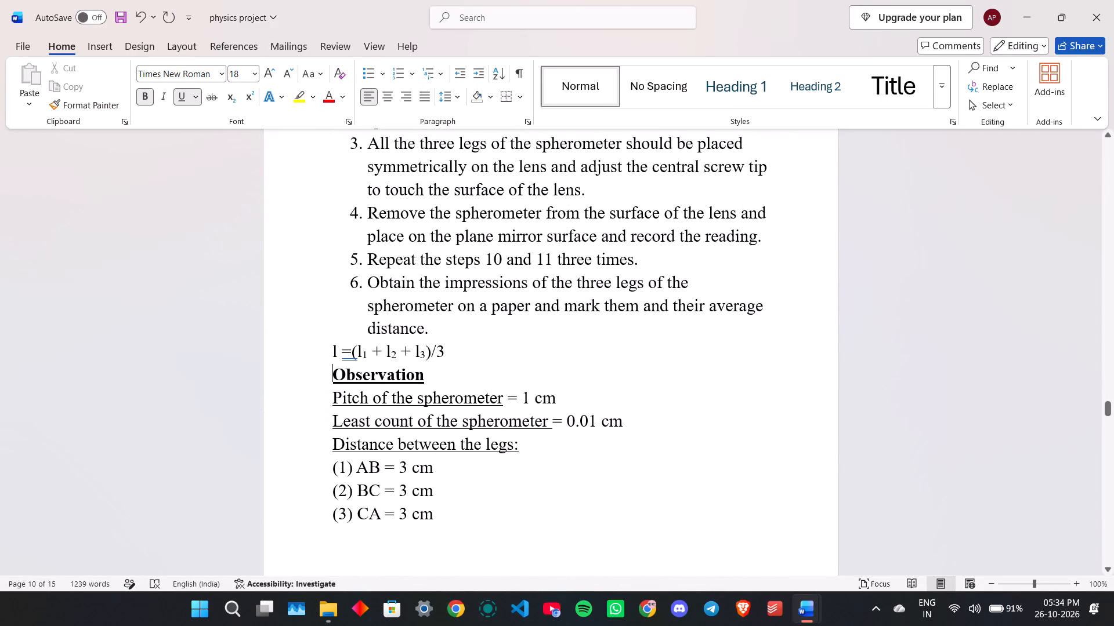
pyautogui.press('Return')
pyautogui.press('Return')
pyautogui.press('Return')
pyautogui.press('Return')
pyautogui.press('Return')
pyautogui.scroll(-4, 331, 385)
pyautogui.scroll(1, 331, 387)
pyautogui.scroll(-2, 331, 387)
pyautogui.scroll(1, 331, 387)
pyautogui.scroll(-3, 331, 387)
pyautogui.press('Return')
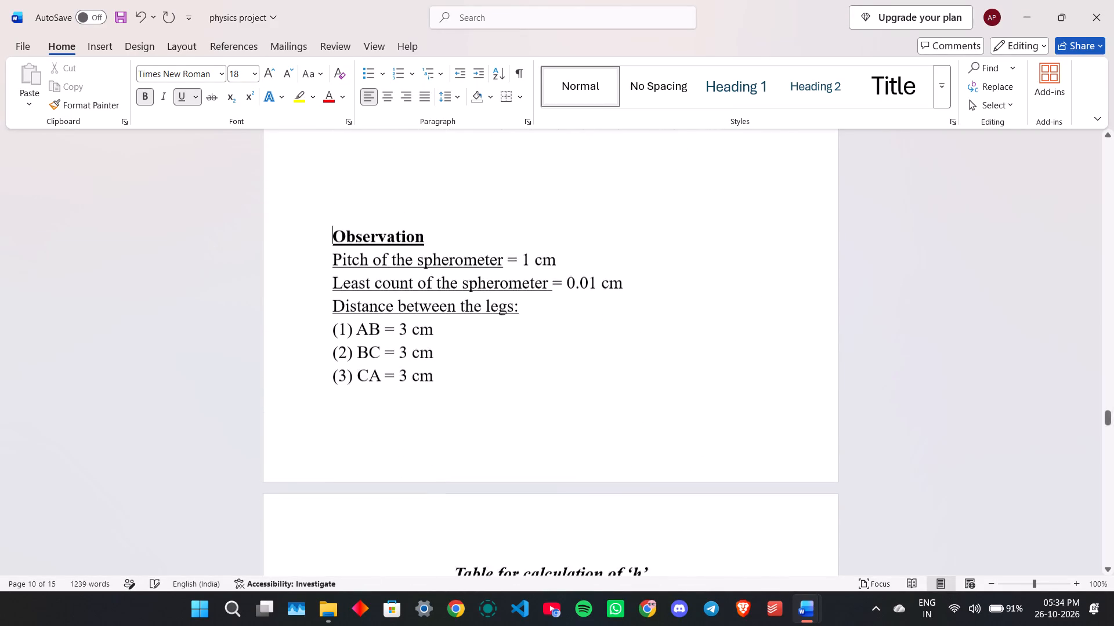
pyautogui.press('Return')
pyautogui.scroll(-4, 335, 386)
pyautogui.press('Return')
pyautogui.press('Return')
pyautogui.press('Return')
pyautogui.press('Return')
pyautogui.press('Return')
pyautogui.press('Return')
pyautogui.press('Return')
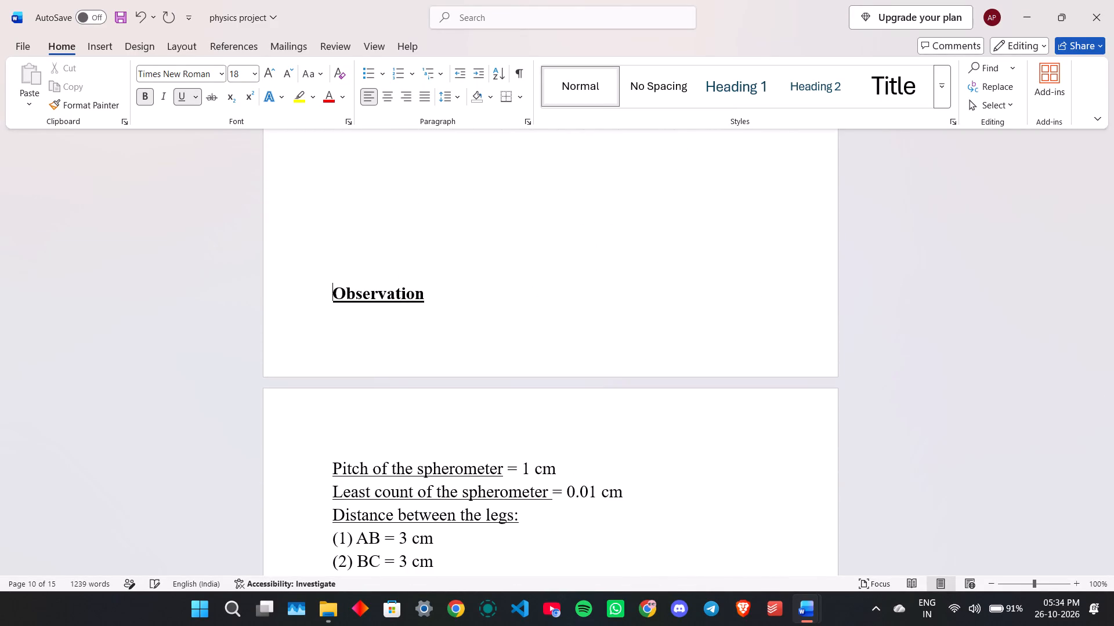
# Insert three blank lines above the "Calculation" heading below the focal length table so the section starts on a new page.
pyautogui.scroll(-16, 341, 384)
pyautogui.scroll(1, 361, 411)
pyautogui.scroll(-4, 361, 413)
pyautogui.scroll(1, 361, 415)
pyautogui.scroll(-1, 361, 415)
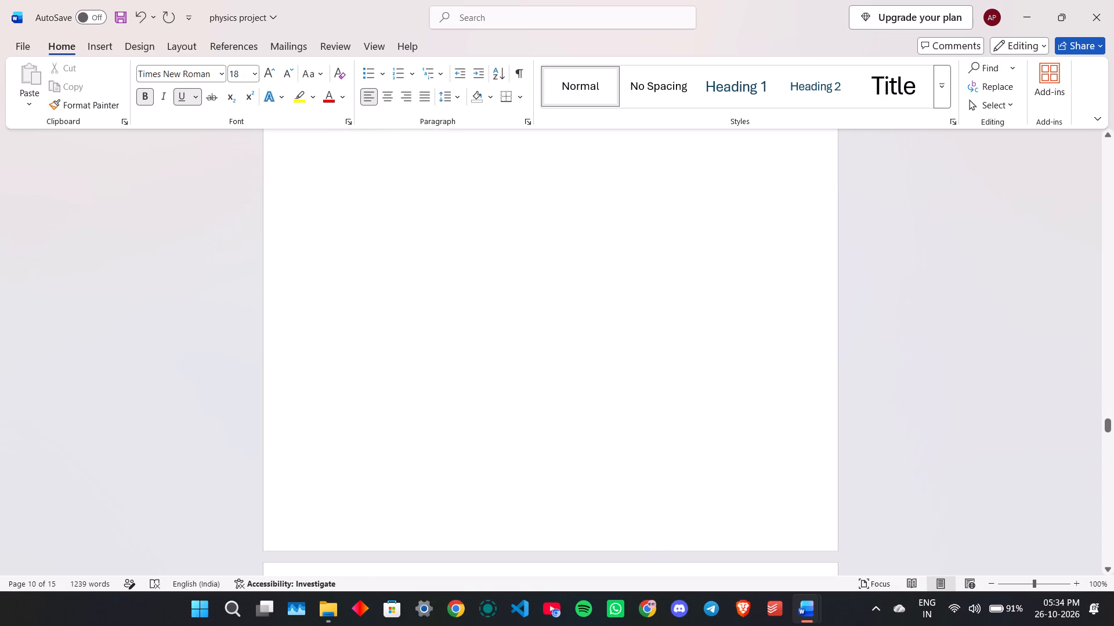
pyautogui.scroll(-9, 361, 415)
pyautogui.scroll(5, 363, 421)
pyautogui.scroll(-2, 363, 421)
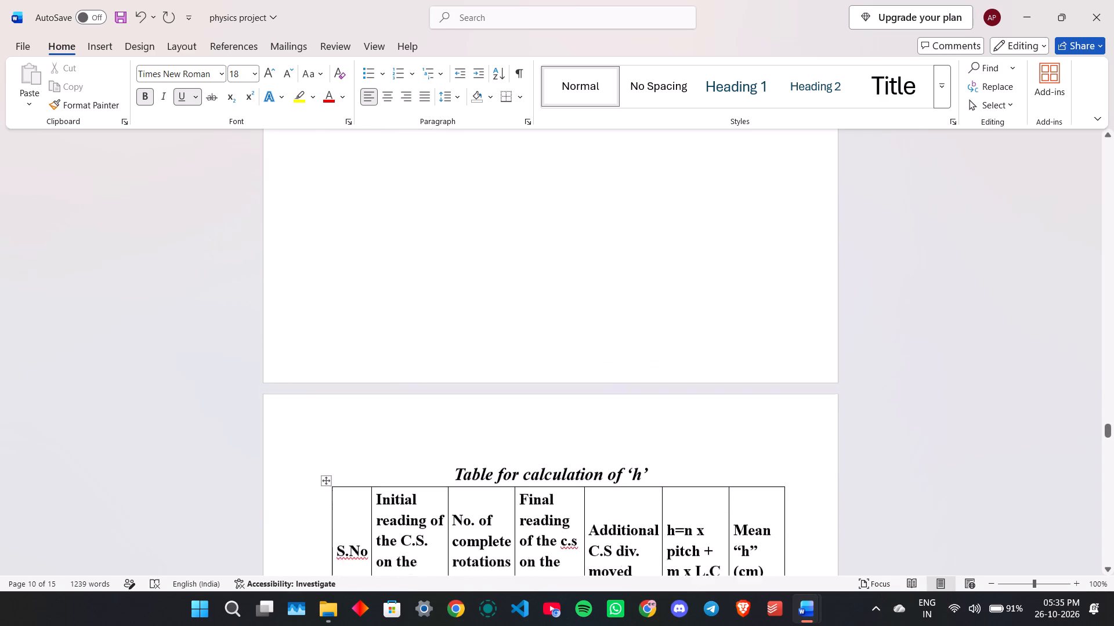
pyautogui.scroll(-19, 363, 421)
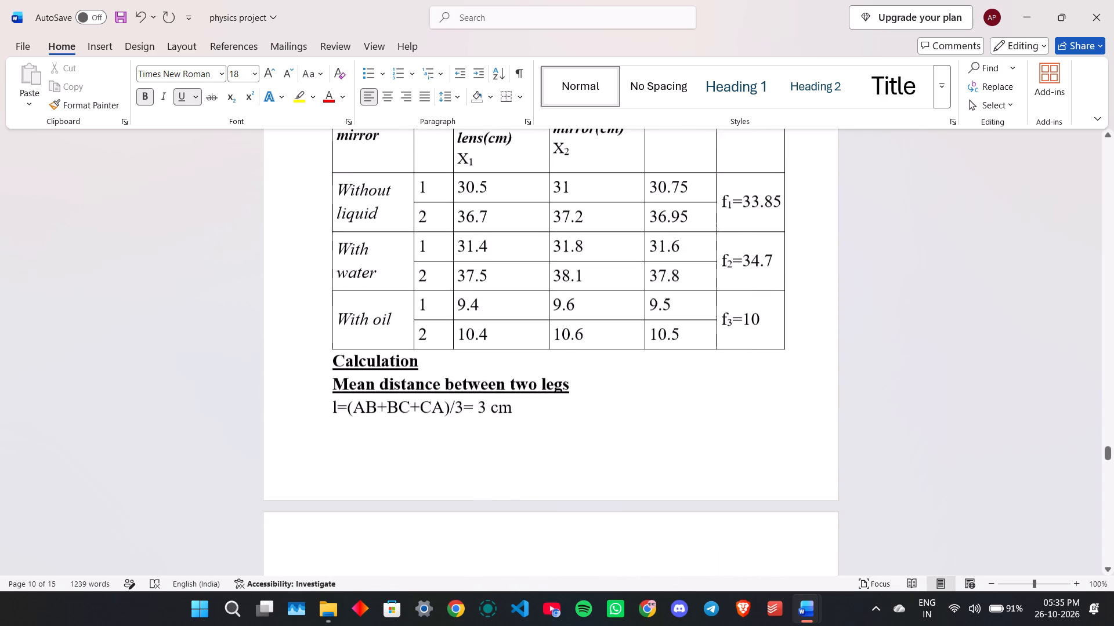
pyautogui.scroll(-5, 363, 421)
pyautogui.scroll(4, 363, 421)
pyautogui.click(327, 322)
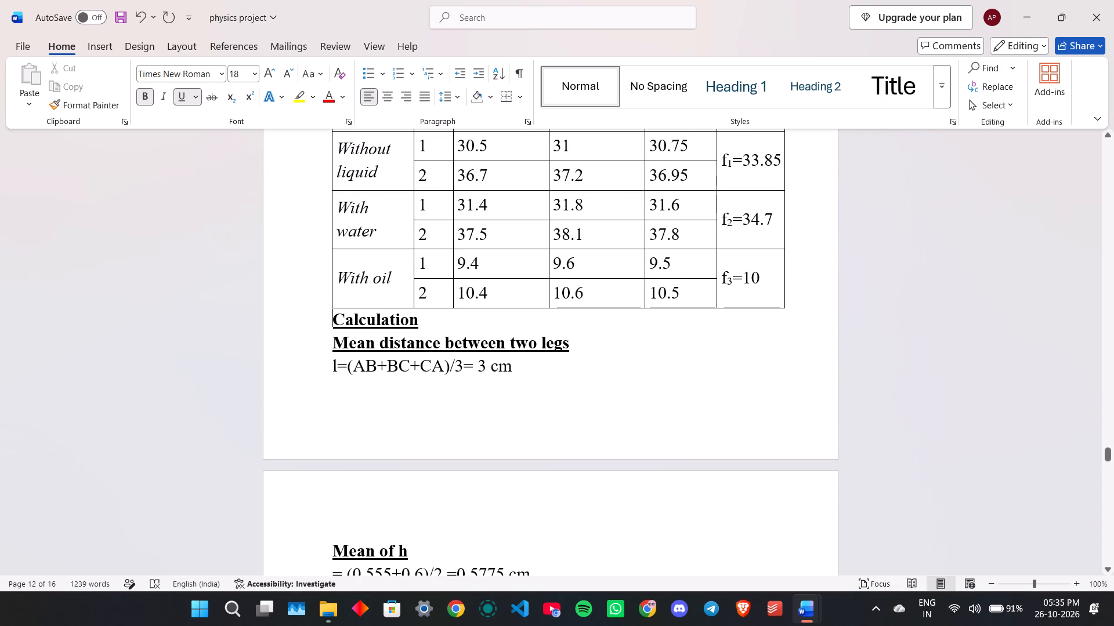
pyautogui.press('Return')
pyautogui.press('Return')
pyautogui.press('Return')
pyautogui.scroll(-2, 330, 328)
pyautogui.scroll(1, 331, 329)
pyautogui.scroll(-7, 331, 329)
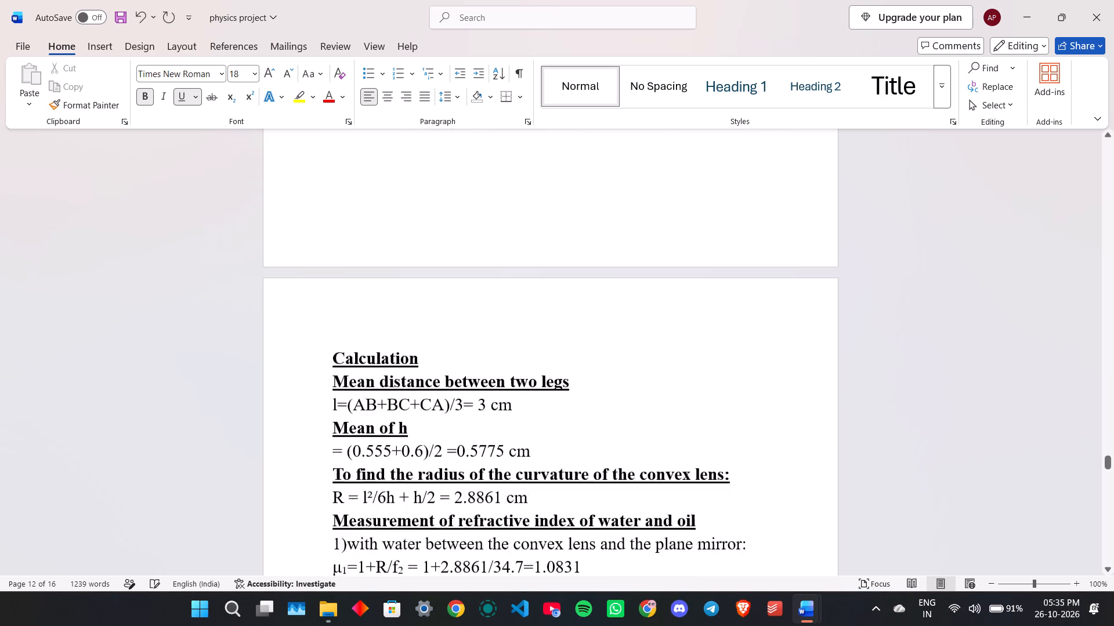
# Insert a blank line between the oil refractive index calculation and the "Results" heading.
pyautogui.scroll(-1, 331, 332)
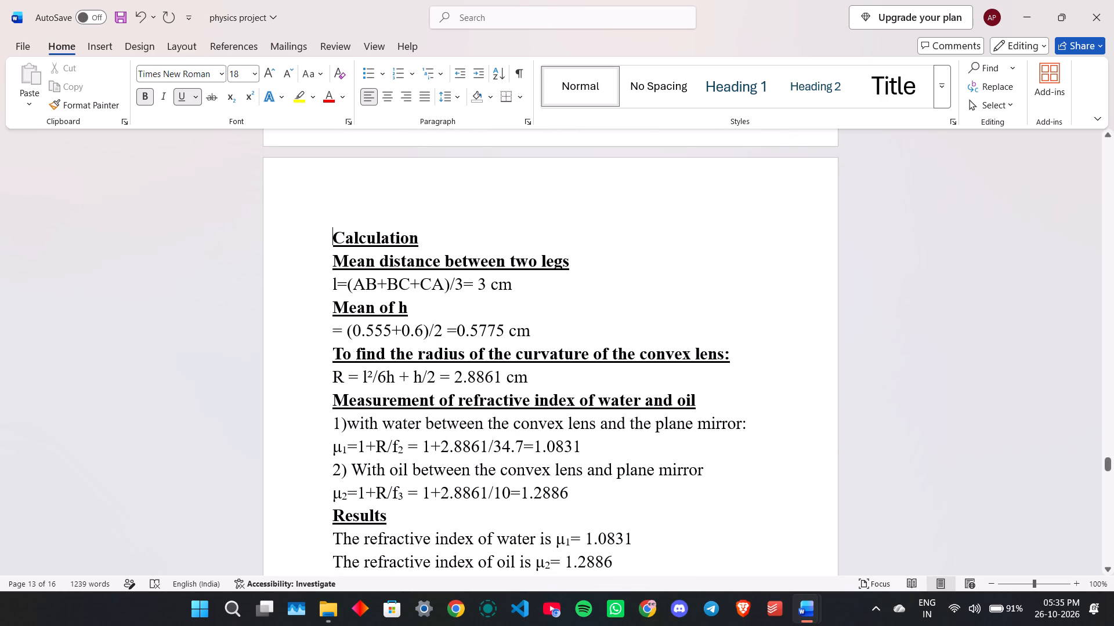
pyautogui.scroll(-4, 335, 334)
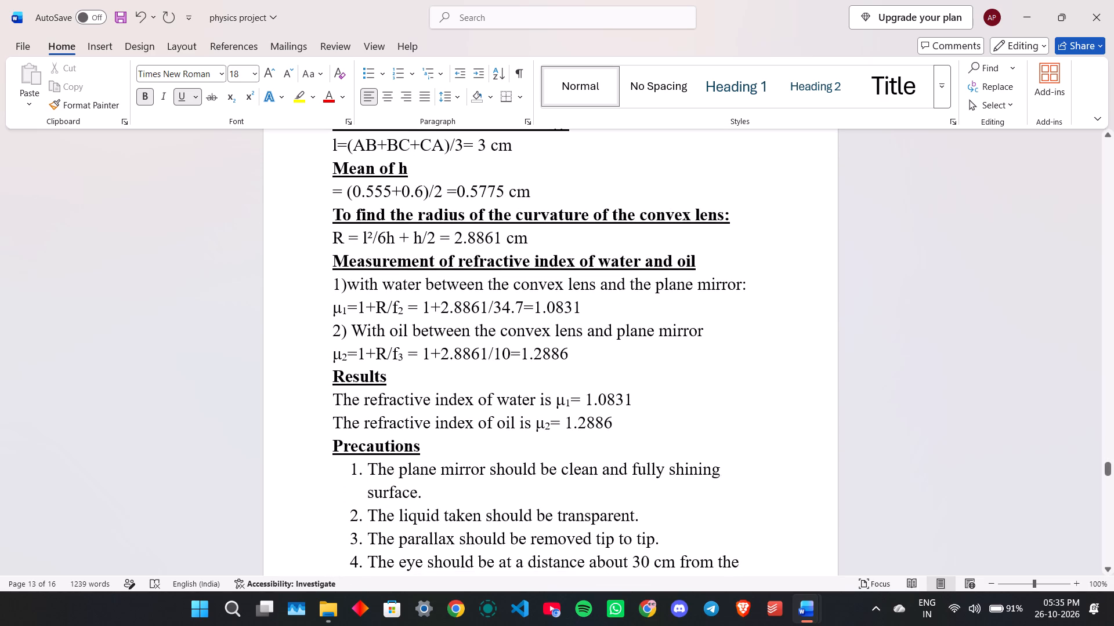
pyautogui.scroll(3, 365, 312)
pyautogui.scroll(-3, 369, 319)
pyautogui.click(328, 374)
pyautogui.press('Return')
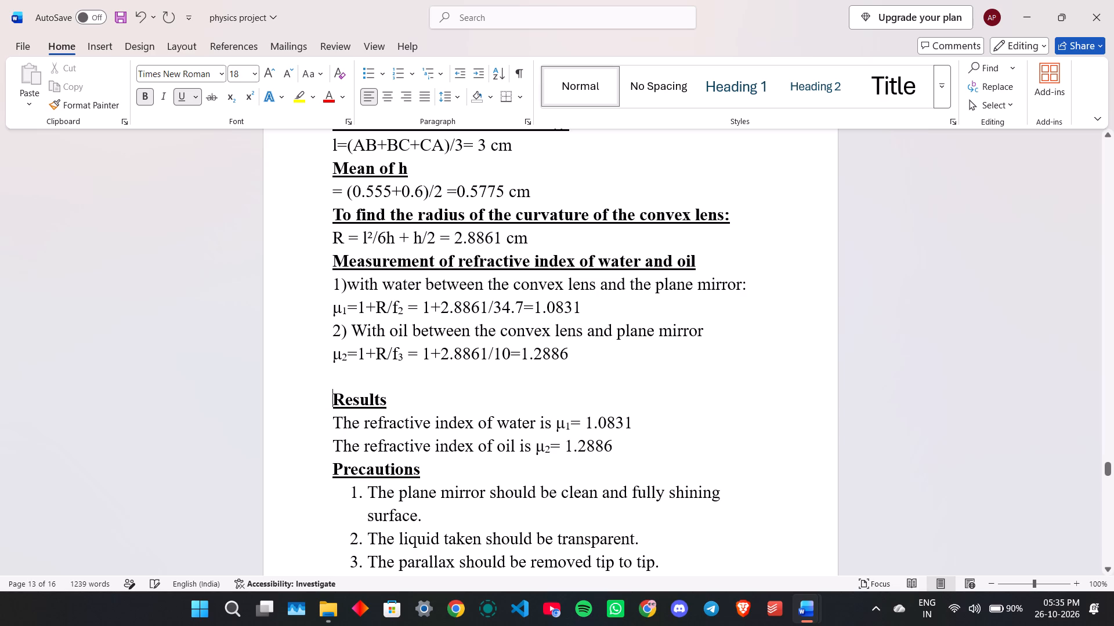
# Add two more blank lines above the "For focal length of the combination" heading in the Procedure section.
pyautogui.scroll(19, 346, 260)
pyautogui.scroll(-1, 303, 384)
pyautogui.scroll(7, 304, 384)
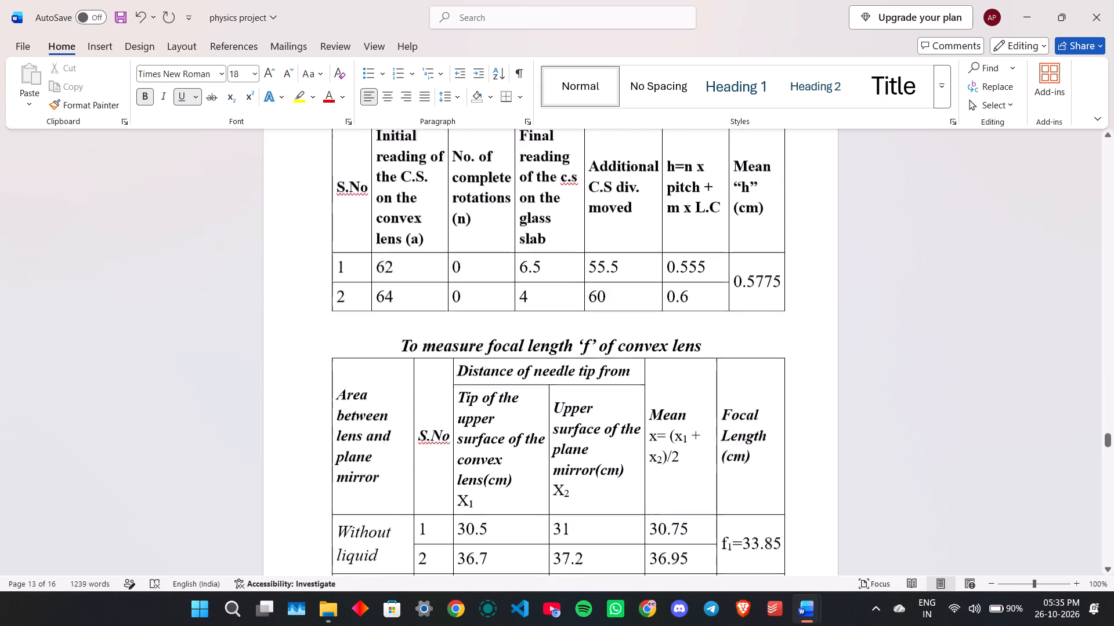
pyautogui.scroll(11, 313, 372)
pyautogui.scroll(-1, 313, 368)
pyautogui.scroll(13, 313, 368)
pyautogui.scroll(-1, 328, 345)
pyautogui.scroll(6, 328, 345)
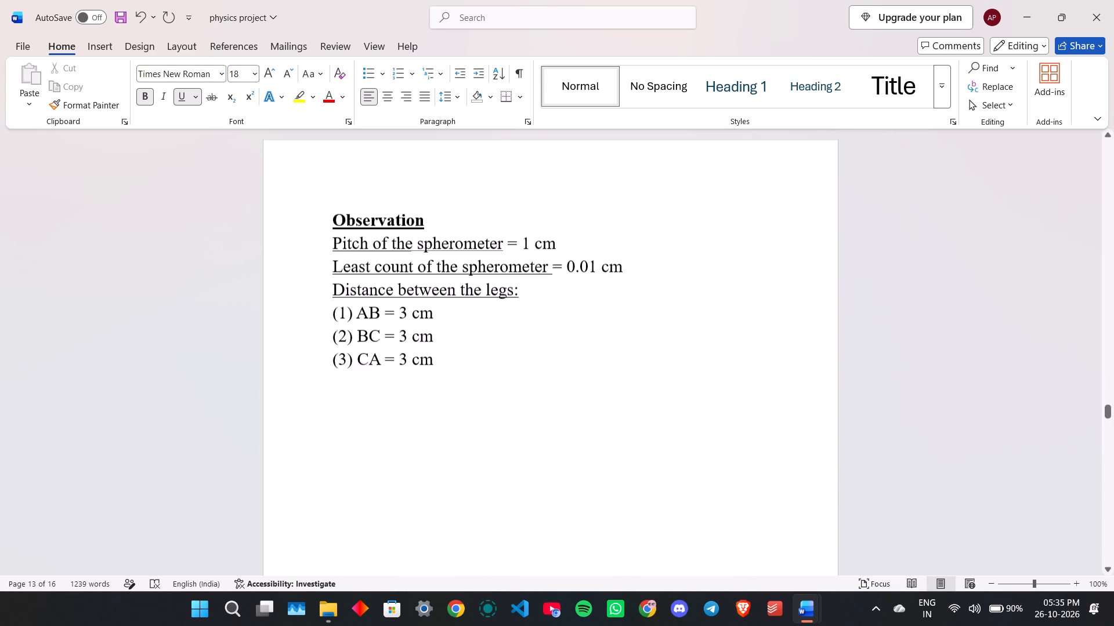
pyautogui.scroll(19, 328, 345)
pyautogui.scroll(9, 328, 345)
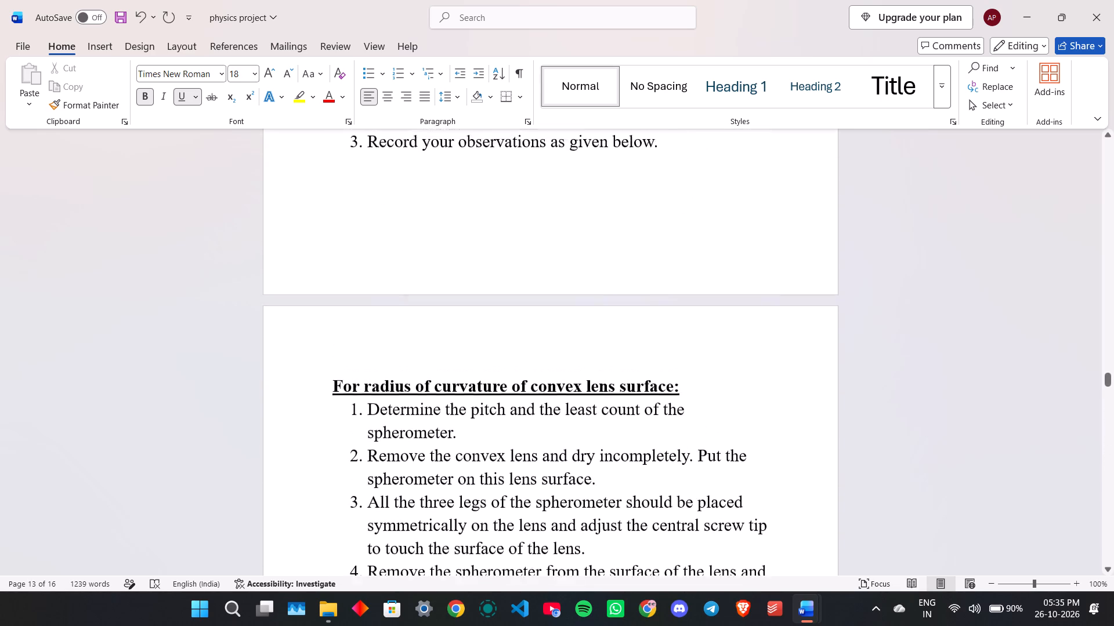
pyautogui.scroll(12, 328, 345)
pyautogui.scroll(-3, 328, 347)
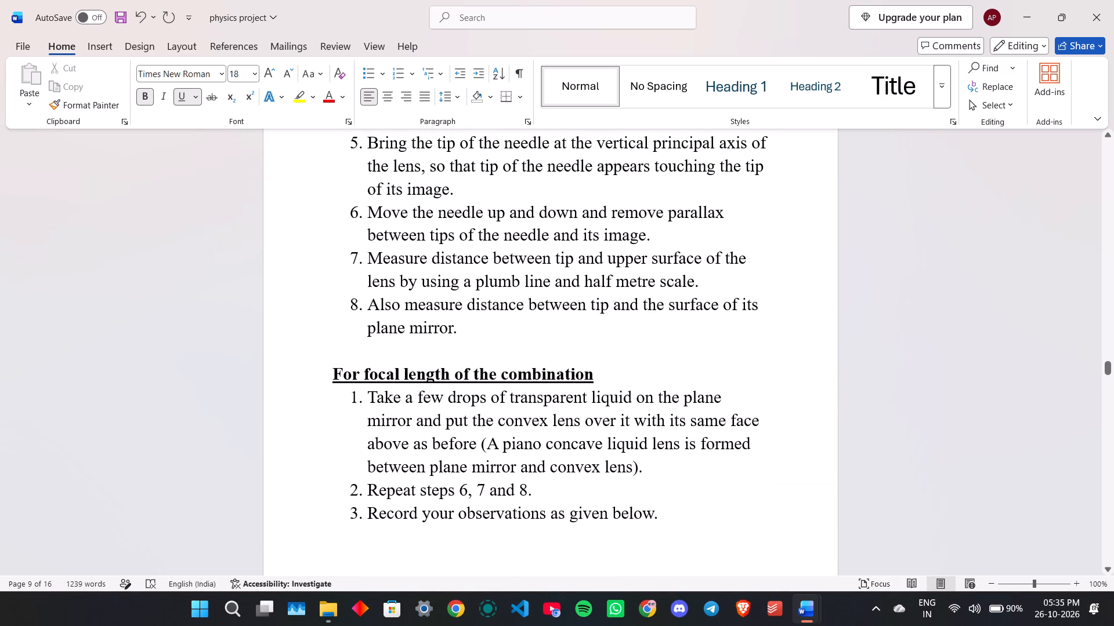
pyautogui.click(332, 375)
pyautogui.press('Return')
pyautogui.press('Return')
pyautogui.scroll(-2, 331, 376)
pyautogui.press('Return')
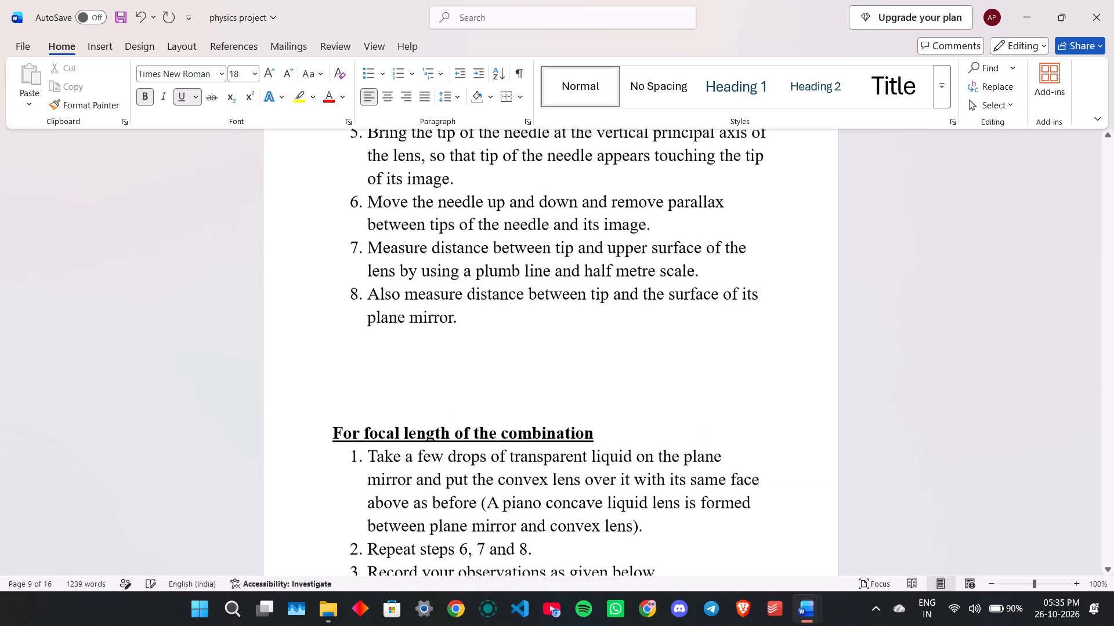
pyautogui.scroll(-2, 331, 376)
pyautogui.scroll(-6, 334, 327)
pyautogui.scroll(7, 334, 327)
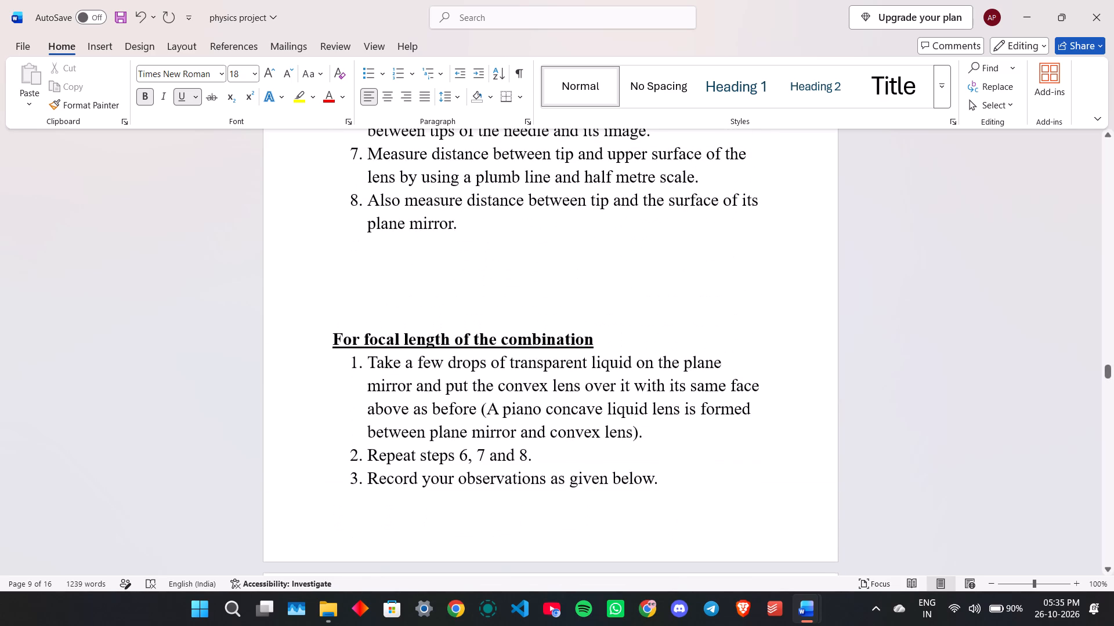
pyautogui.press('BackSpace')
# Remove blank lines above "Observation" until the section sits three blank lines below the leg-distance formula on the same page.
pyautogui.scroll(8, 334, 326)
pyautogui.scroll(-5, 334, 326)
pyautogui.scroll(9, 334, 326)
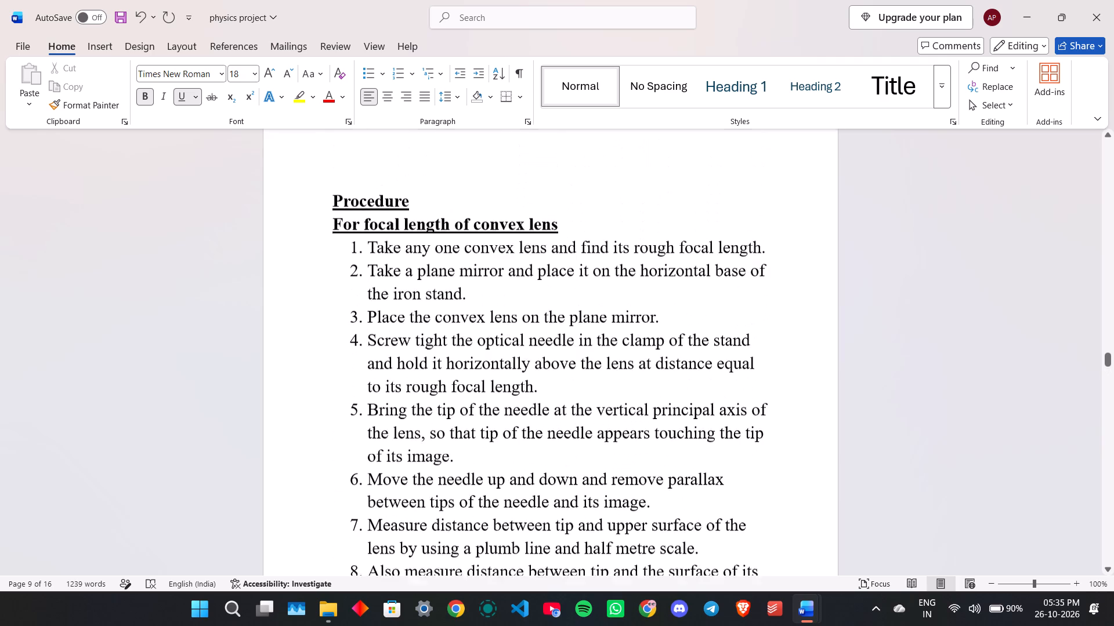
pyautogui.scroll(4, 334, 326)
pyautogui.scroll(-18, 334, 326)
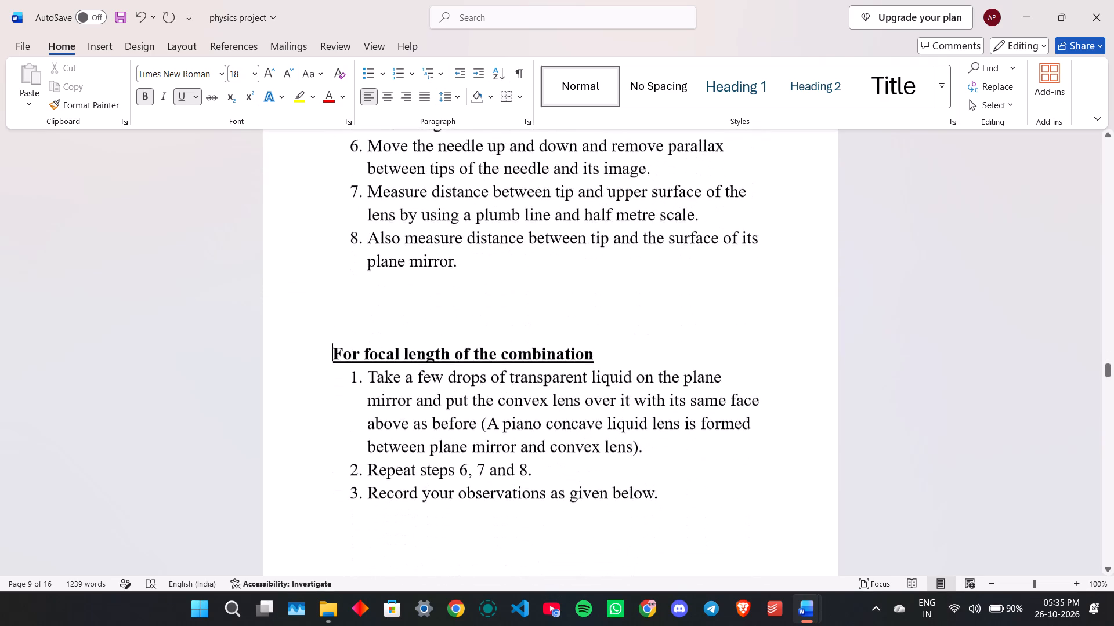
pyautogui.scroll(-20, 334, 326)
pyautogui.scroll(-2, 334, 326)
pyautogui.scroll(1, 333, 331)
pyautogui.scroll(-11, 333, 332)
pyautogui.click(331, 339)
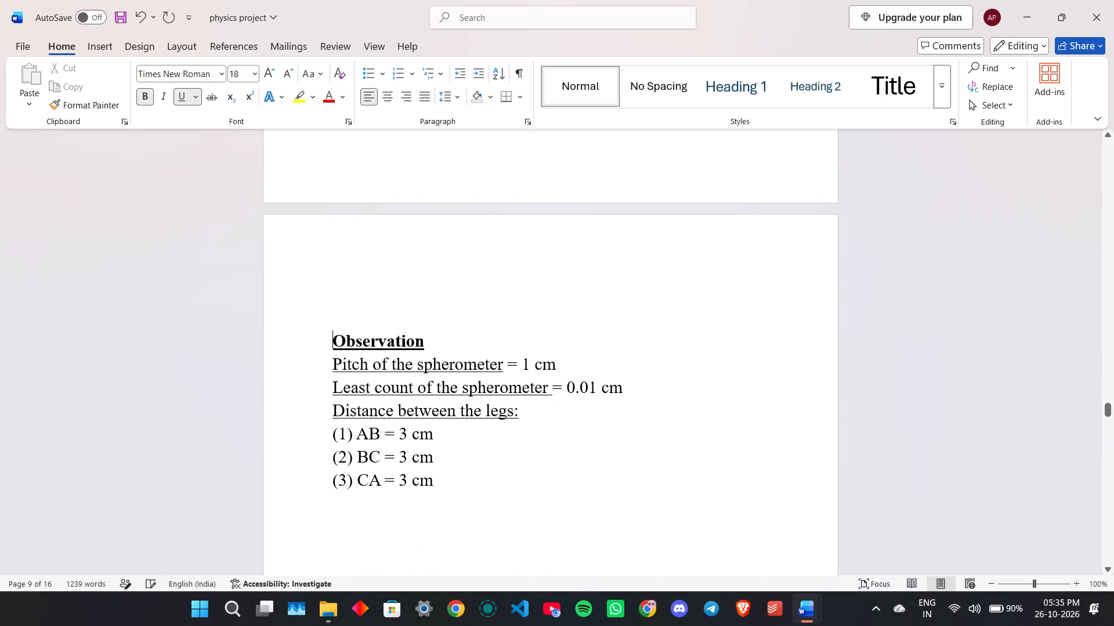
pyautogui.press('BackSpace')
pyautogui.press('BackSpace')
pyautogui.press('BackSpace')
pyautogui.press('BackSpace')
pyautogui.press('BackSpace')
pyautogui.press('BackSpace')
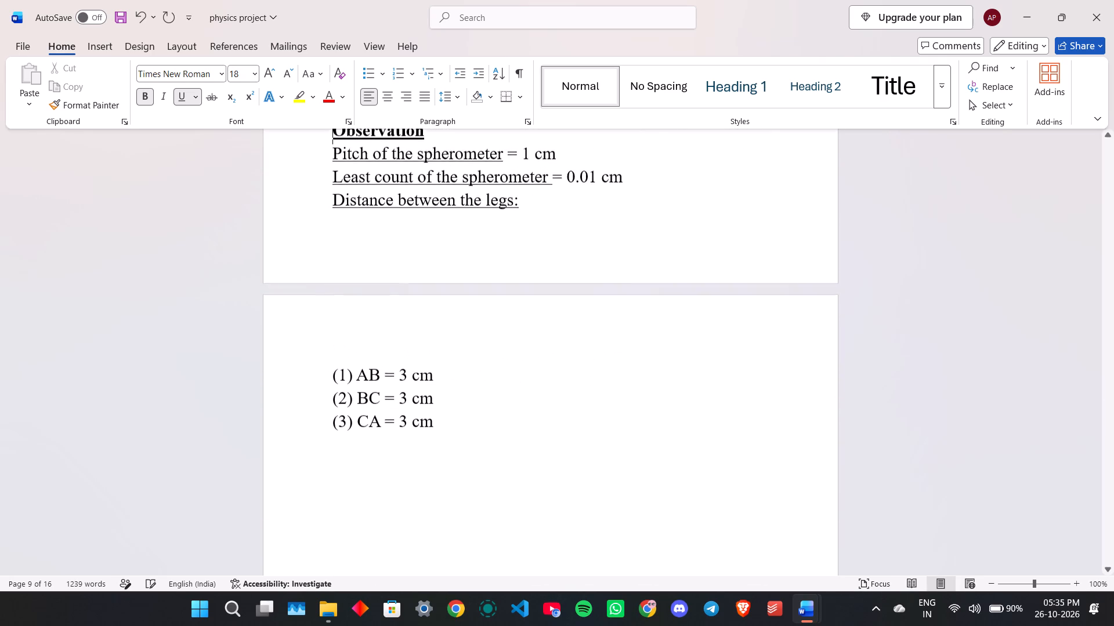
pyautogui.press('BackSpace')
pyautogui.press('BackSpace')
pyautogui.press('BackSpace')
pyautogui.press('BackSpace')
pyautogui.scroll(7, 317, 419)
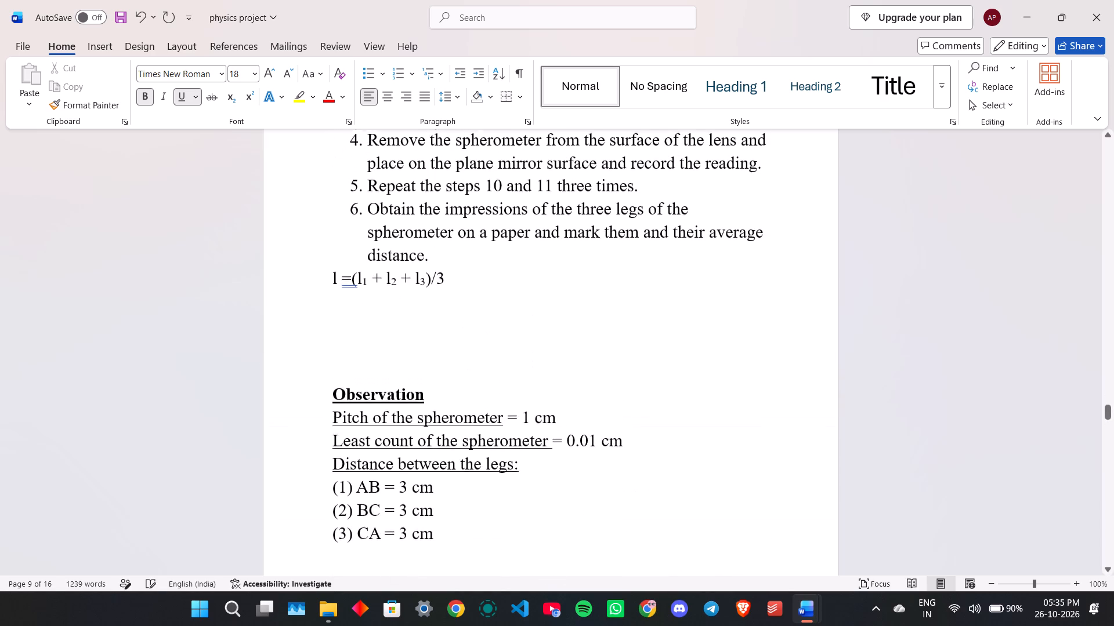
pyautogui.press('BackSpace')
# Add one blank line above each of the "Mean of h", convex lens curvature radius, "Measurement of refractive index of water and oil" and "Results" headings.
pyautogui.scroll(-5, 316, 418)
pyautogui.scroll(1, 318, 418)
pyautogui.scroll(-1, 318, 419)
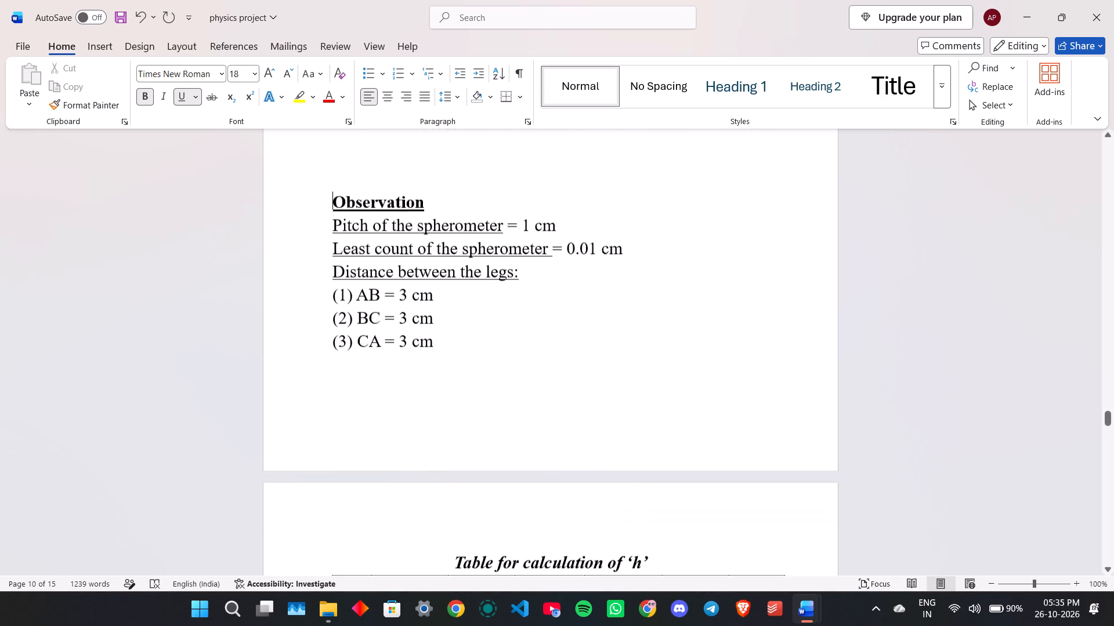
pyautogui.scroll(-2, 327, 416)
pyautogui.scroll(1, 331, 424)
pyautogui.scroll(-5, 331, 424)
pyautogui.scroll(1, 332, 413)
pyautogui.scroll(-16, 332, 413)
pyautogui.scroll(1, 336, 419)
pyautogui.scroll(-2, 336, 419)
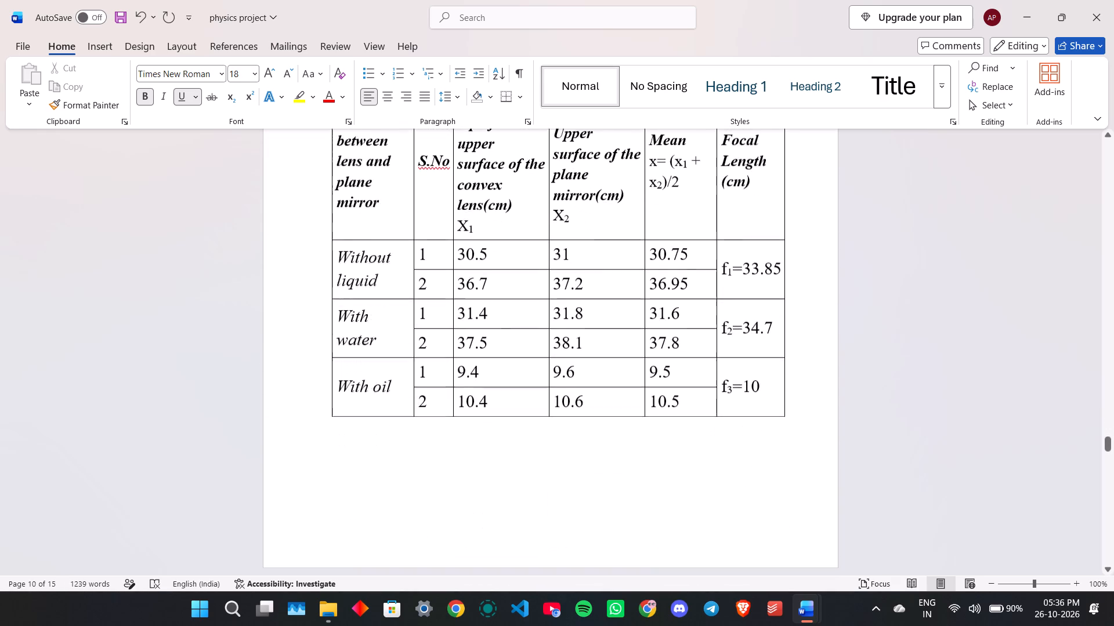
pyautogui.scroll(-5, 336, 419)
pyautogui.scroll(1, 339, 420)
pyautogui.scroll(-10, 339, 420)
pyautogui.scroll(1, 343, 420)
pyautogui.scroll(-3, 343, 420)
pyautogui.scroll(4, 343, 421)
pyautogui.click(329, 274)
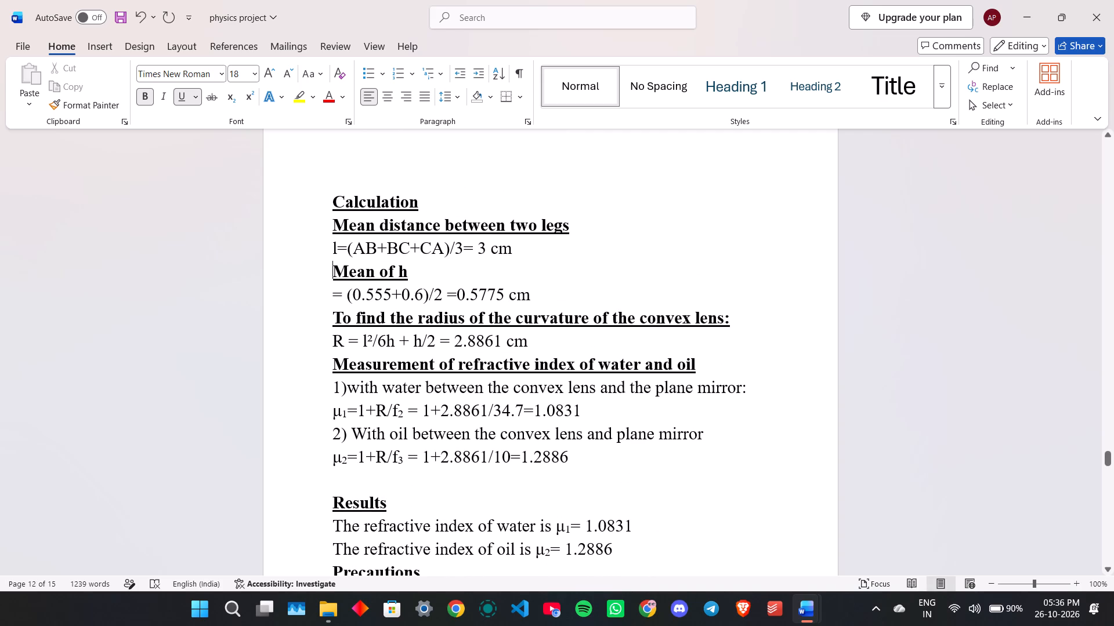
pyautogui.press('Return')
pyautogui.scroll(-3, 330, 294)
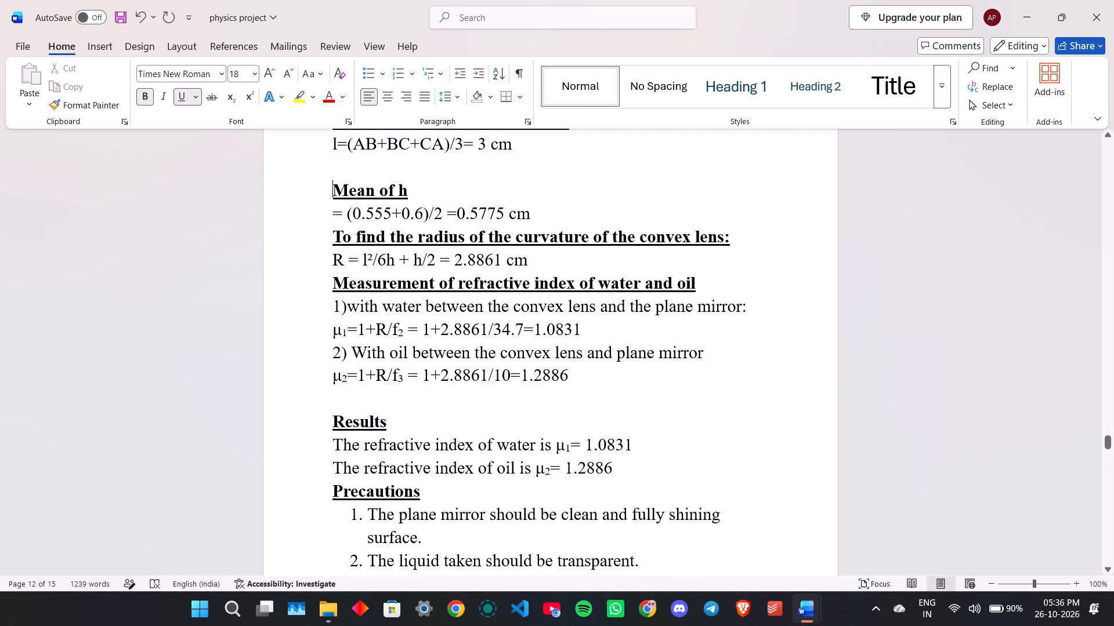
pyautogui.click(330, 243)
pyautogui.press('Return')
pyautogui.click(332, 308)
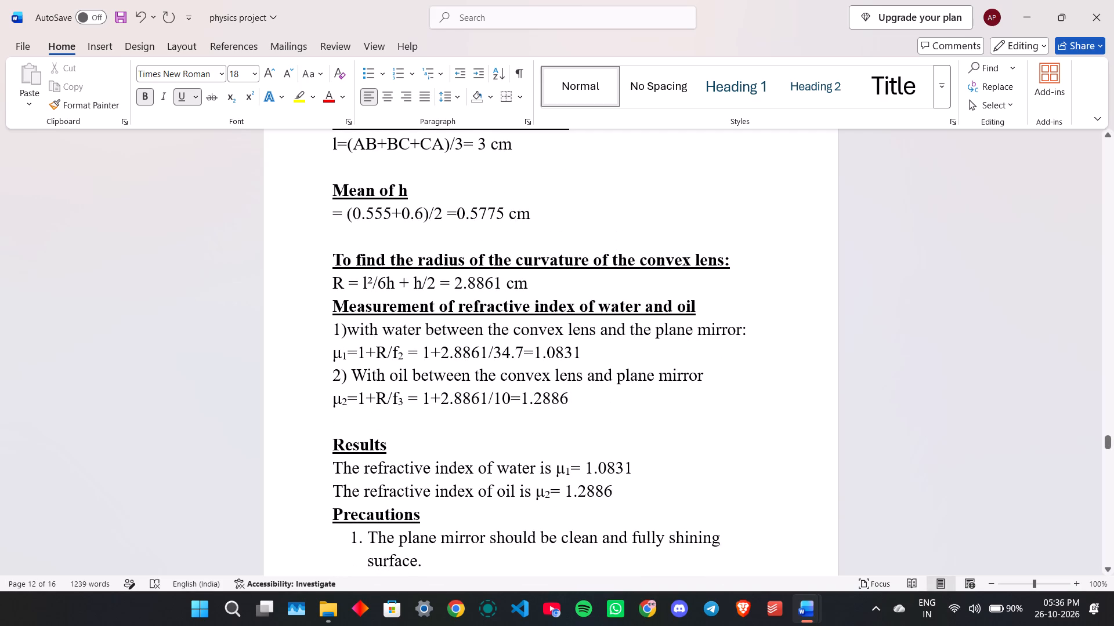
pyautogui.press('Return')
pyautogui.click(330, 468)
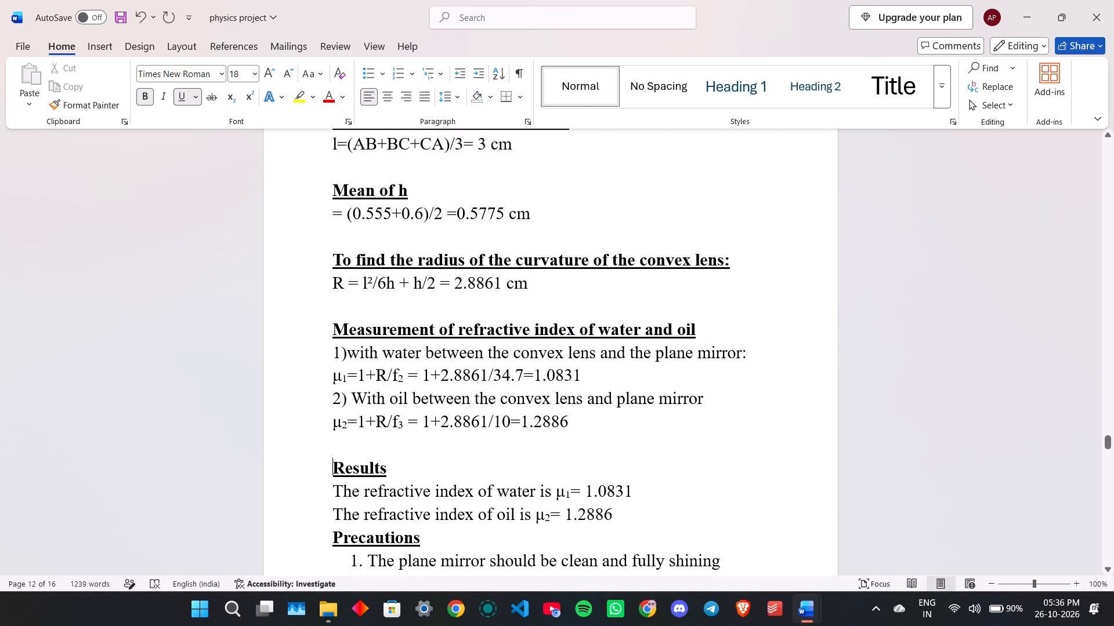
pyautogui.press('Return')
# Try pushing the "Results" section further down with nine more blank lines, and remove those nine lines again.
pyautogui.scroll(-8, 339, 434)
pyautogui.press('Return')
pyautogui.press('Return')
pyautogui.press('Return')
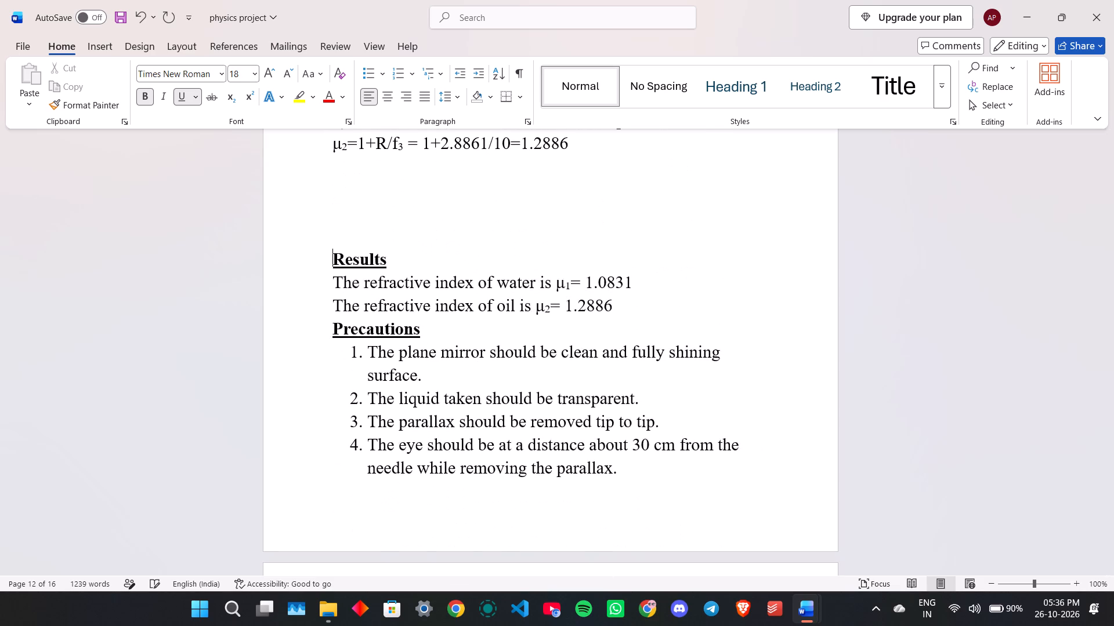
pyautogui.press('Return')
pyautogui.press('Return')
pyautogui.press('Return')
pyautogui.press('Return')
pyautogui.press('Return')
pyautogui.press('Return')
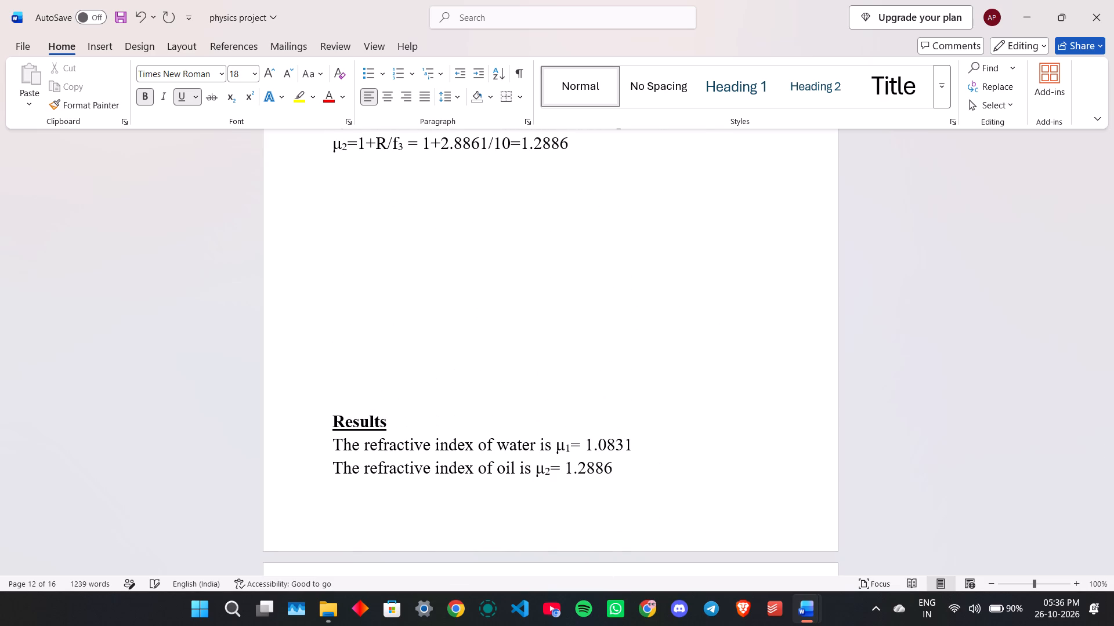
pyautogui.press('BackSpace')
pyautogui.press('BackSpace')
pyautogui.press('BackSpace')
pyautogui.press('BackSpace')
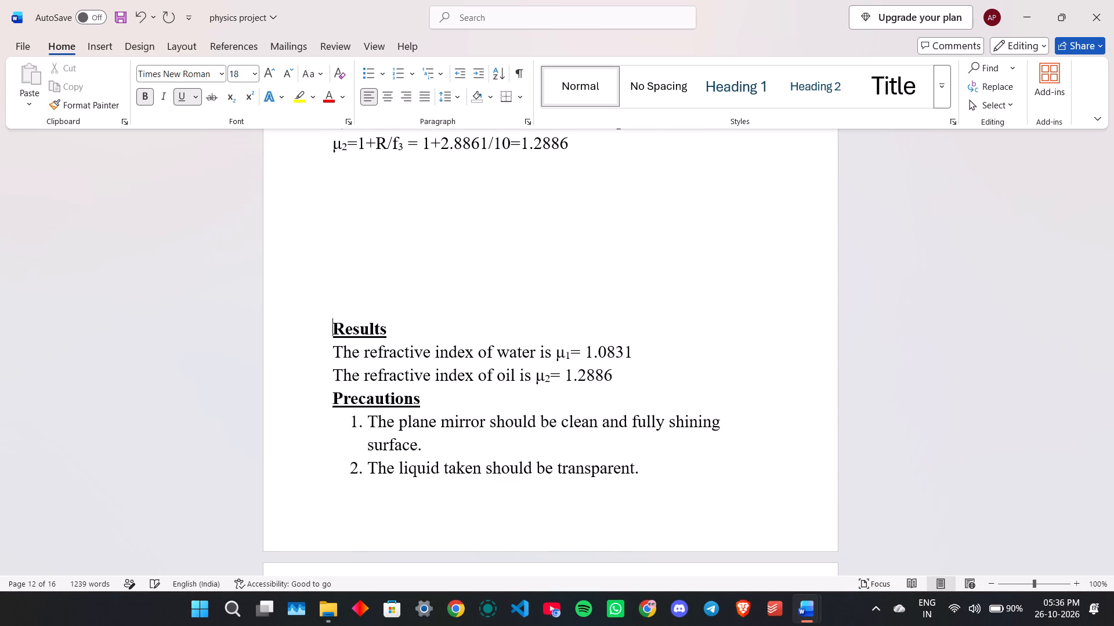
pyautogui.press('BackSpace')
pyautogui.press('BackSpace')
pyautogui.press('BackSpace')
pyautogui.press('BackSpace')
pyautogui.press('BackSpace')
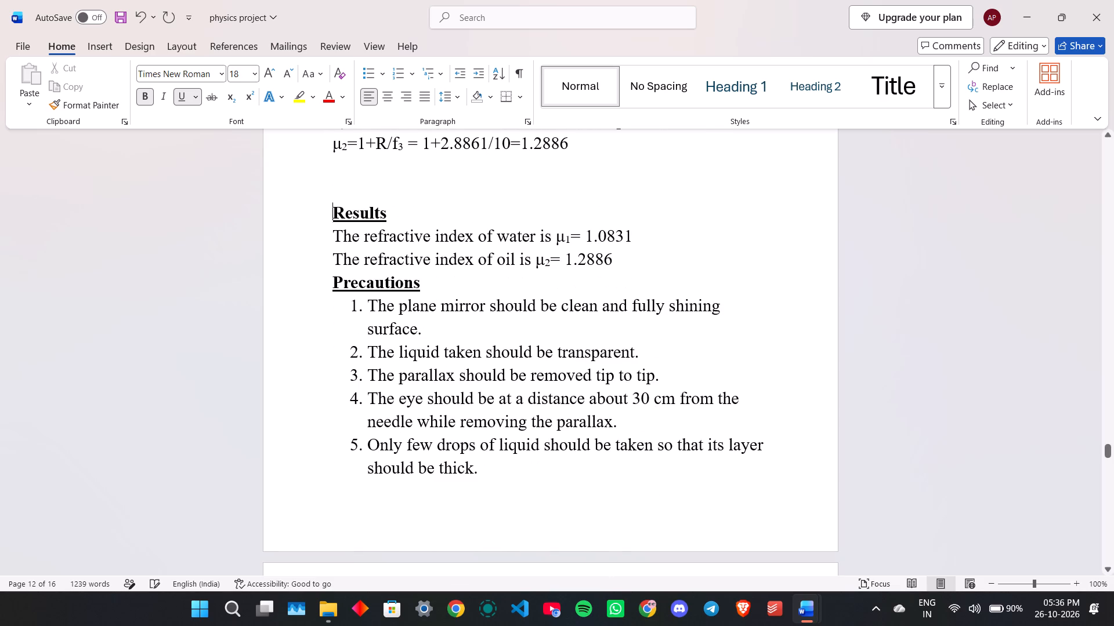
# Add one more blank line above the "Results" heading.
pyautogui.click(331, 288)
pyautogui.scroll(7, 371, 408)
pyautogui.scroll(-1, 372, 407)
pyautogui.scroll(1, 373, 407)
pyautogui.scroll(-8, 377, 405)
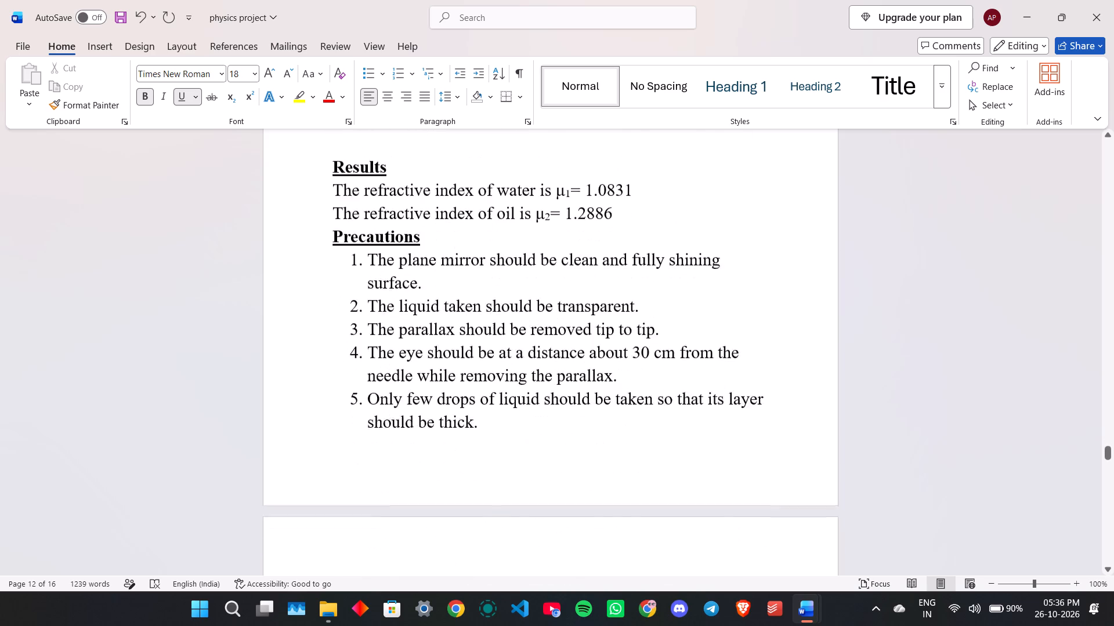
pyautogui.scroll(-7, 381, 401)
pyautogui.scroll(6, 382, 390)
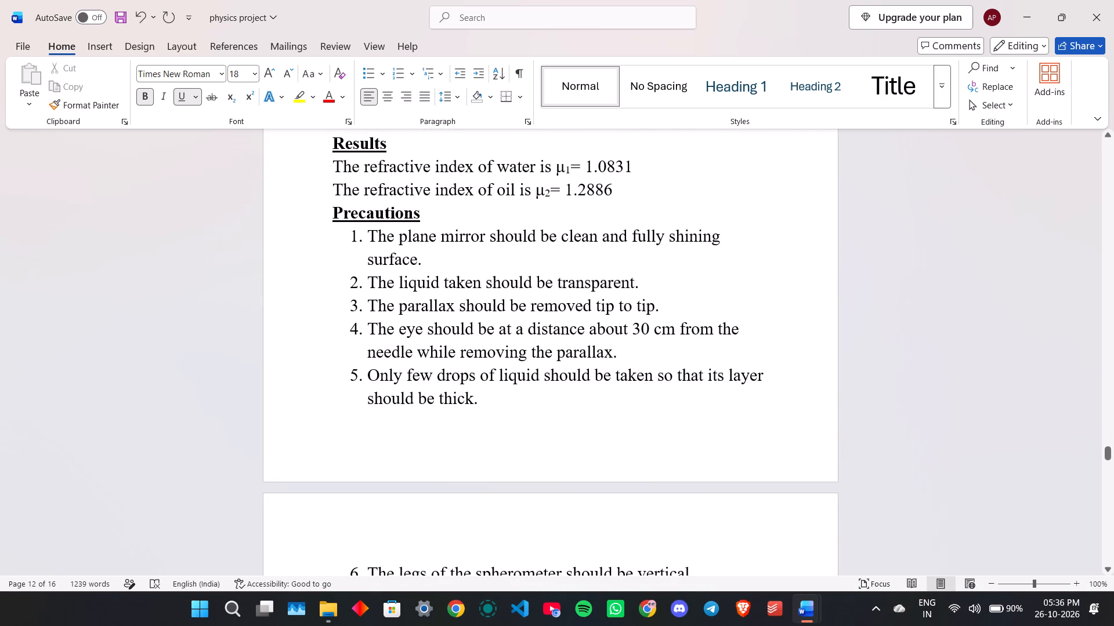
pyautogui.scroll(4, 316, 285)
pyautogui.click(328, 285)
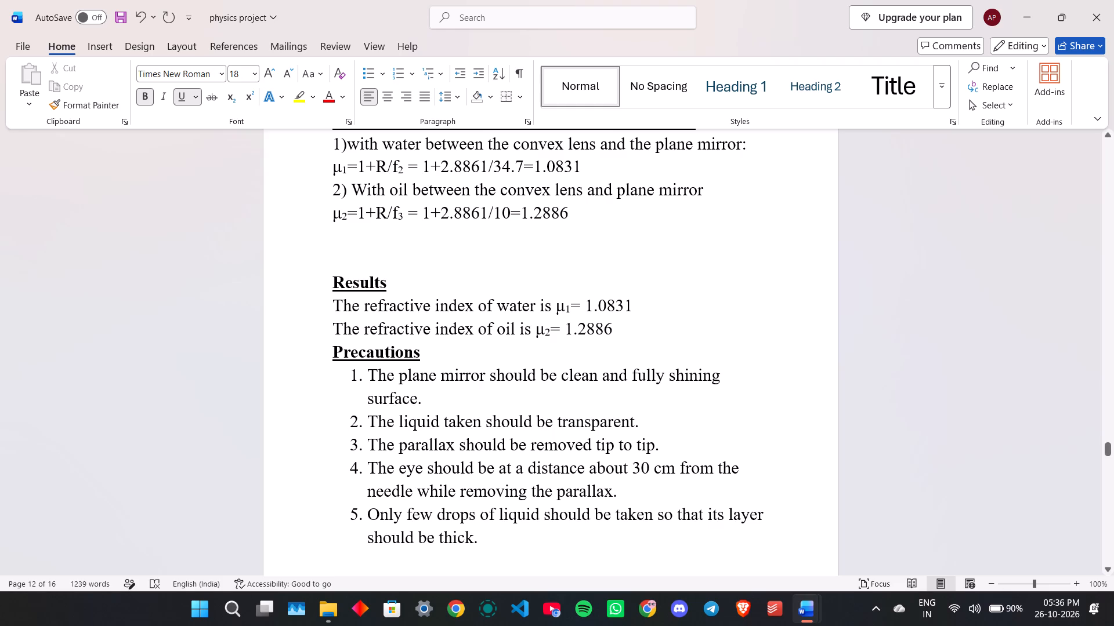
pyautogui.press('Return')
# Add eight blank lines above the "Precautions" heading to move the section to the top of the following page.
pyautogui.scroll(-1, 327, 322)
pyautogui.click(330, 346)
pyautogui.press('Return')
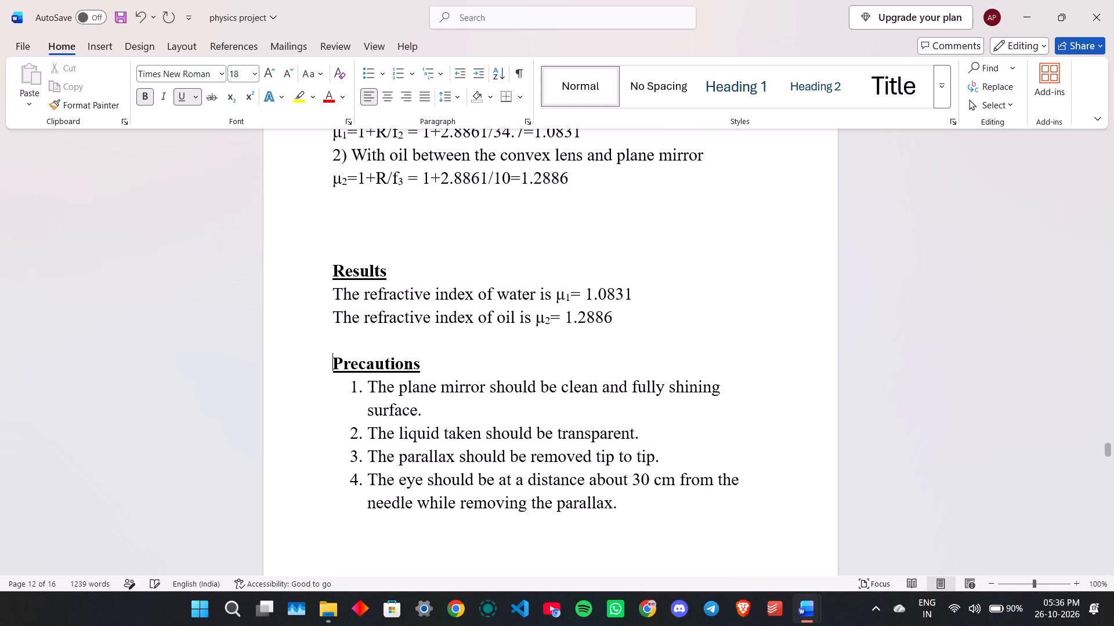
pyautogui.press('Return')
pyautogui.press('Return')
pyautogui.press('Return')
pyautogui.press('Return')
pyautogui.press('Return')
pyautogui.press('Return')
pyautogui.scroll(-6, 337, 354)
pyautogui.press('Return')
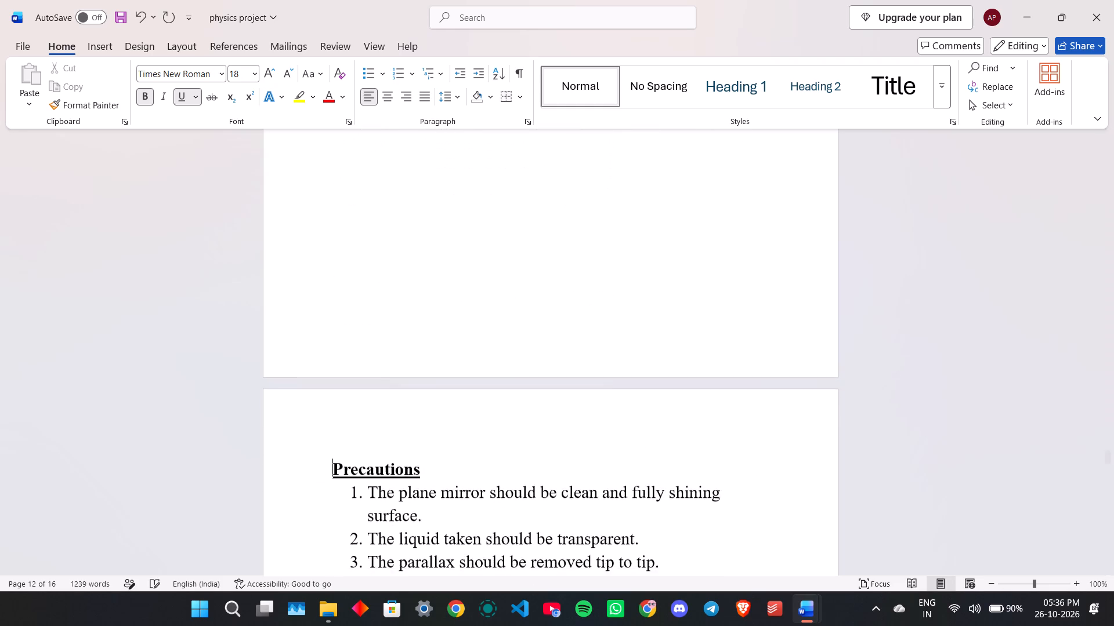
# Enter "THANK YOU" on the blank last page after the Bibliography.
pyautogui.scroll(-2, 337, 354)
pyautogui.scroll(1, 338, 354)
pyautogui.scroll(-3, 338, 354)
pyautogui.scroll(1, 341, 345)
pyautogui.scroll(-3, 341, 345)
pyautogui.scroll(1, 341, 344)
pyautogui.scroll(-10, 341, 344)
pyautogui.scroll(1, 343, 341)
pyautogui.scroll(-3, 343, 341)
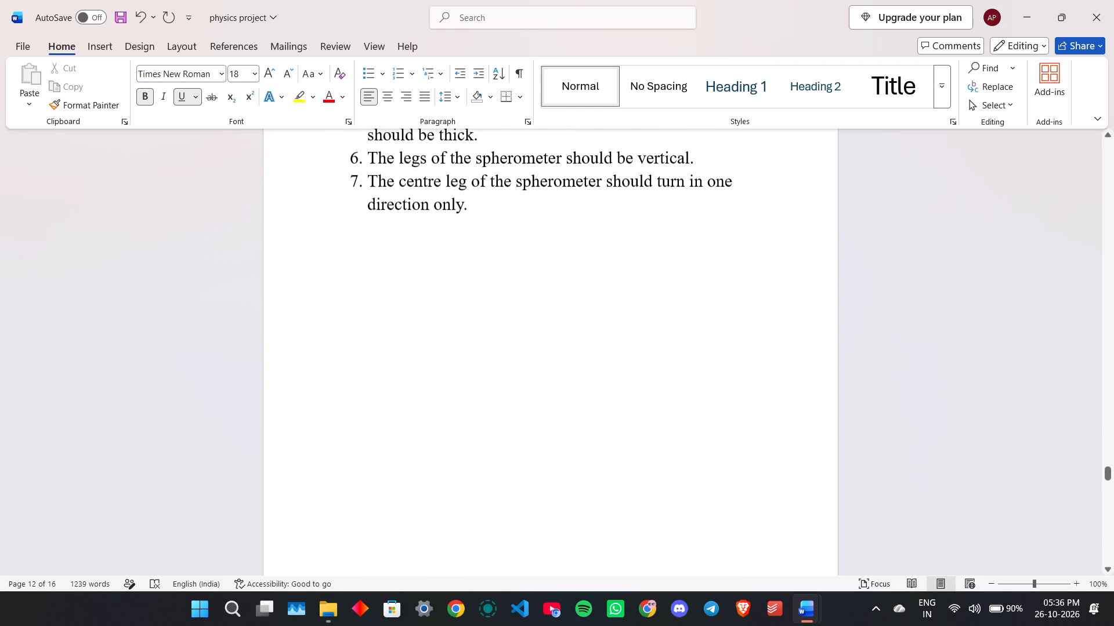
pyautogui.scroll(-20, 343, 341)
pyautogui.scroll(-4, 343, 341)
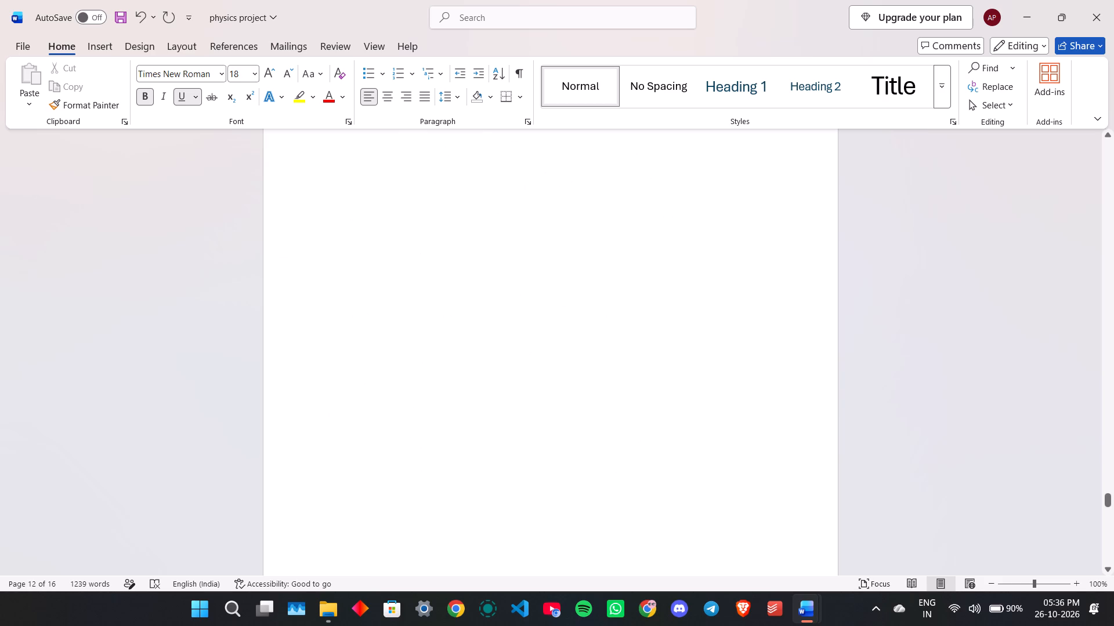
pyautogui.scroll(-5, 348, 332)
pyautogui.scroll(1, 348, 331)
pyautogui.scroll(-12, 348, 331)
pyautogui.scroll(1, 349, 336)
pyautogui.scroll(-6, 349, 336)
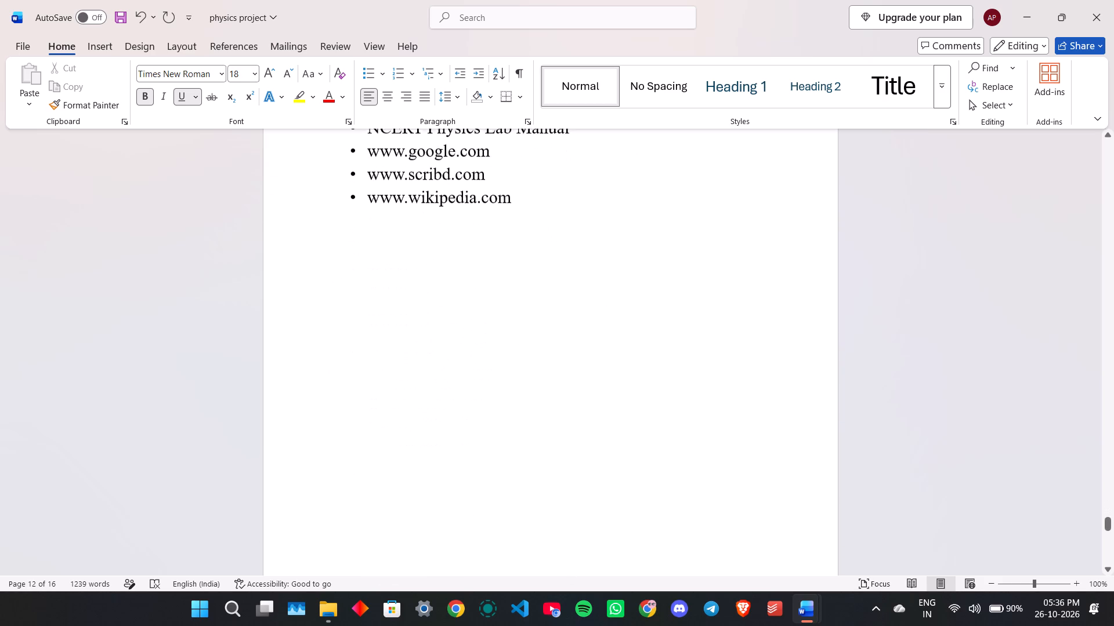
pyautogui.scroll(-6, 350, 336)
pyautogui.scroll(1, 355, 330)
pyautogui.scroll(-1, 355, 330)
pyautogui.scroll(1, 355, 330)
pyautogui.scroll(-11, 355, 330)
pyautogui.scroll(1, 355, 330)
pyautogui.scroll(-6, 355, 330)
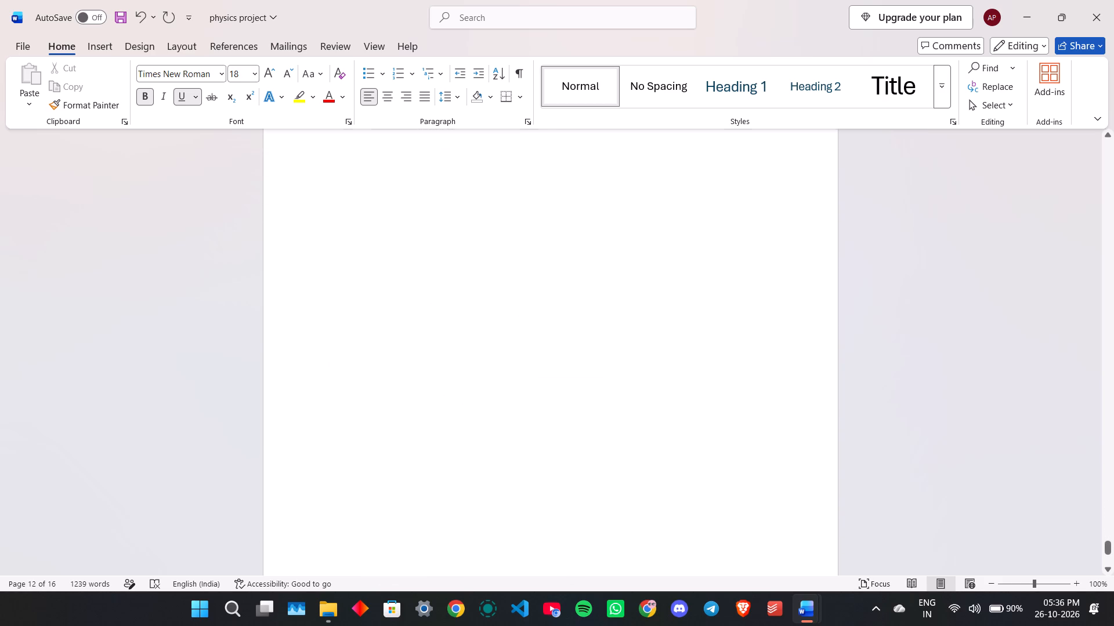
pyautogui.scroll(-5, 355, 330)
pyautogui.scroll(1, 355, 334)
pyautogui.click(366, 336)
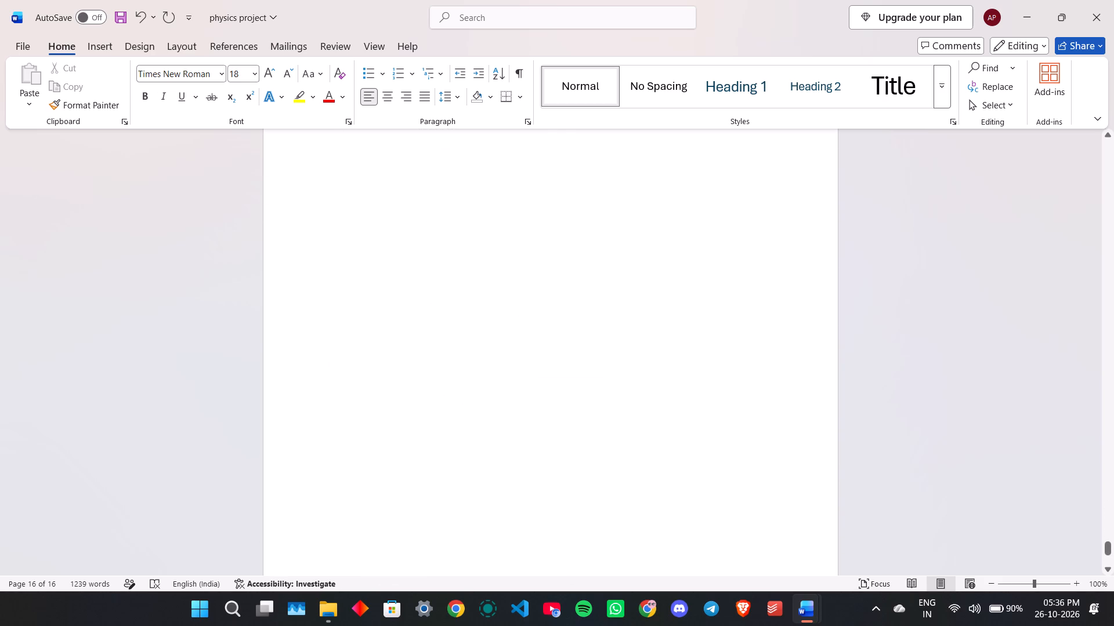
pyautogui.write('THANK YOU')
# Format the "THANK YOU" text in Times New Roman at size 72.
pyautogui.moveTo(337, 146); pyautogui.dragTo(457, 156)
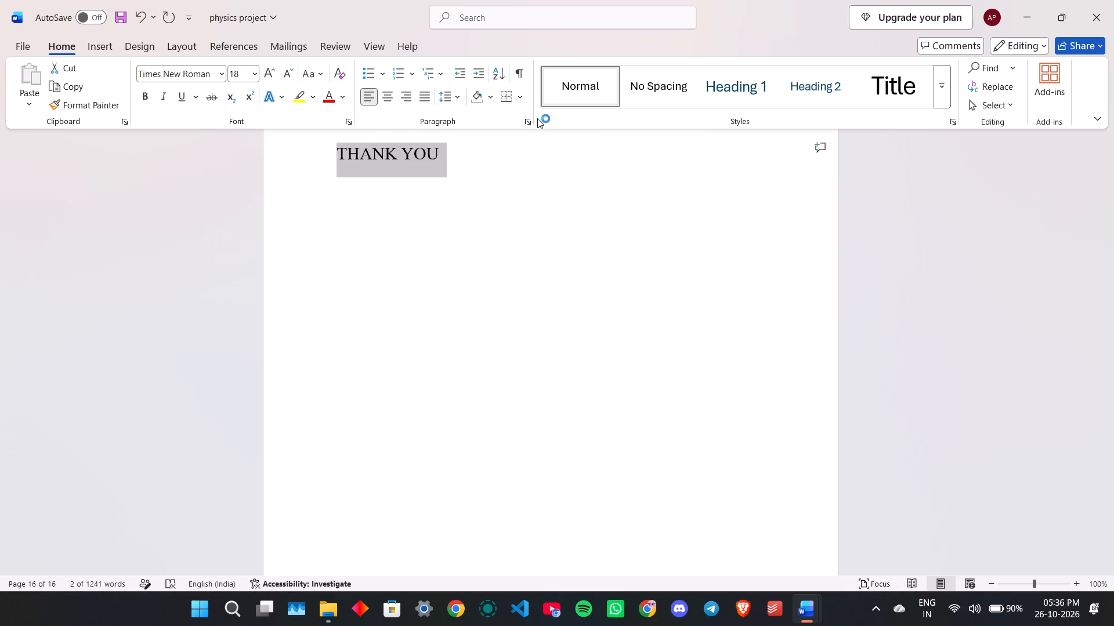
pyautogui.rightClick(394, 161)
pyautogui.click(505, 120)
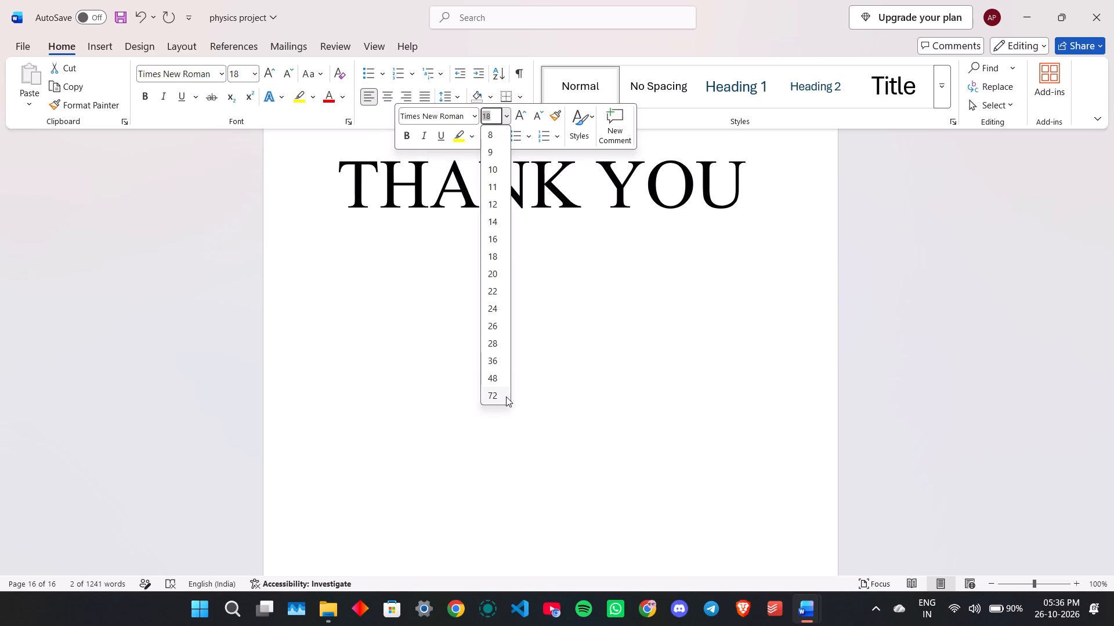
pyautogui.click(504, 394)
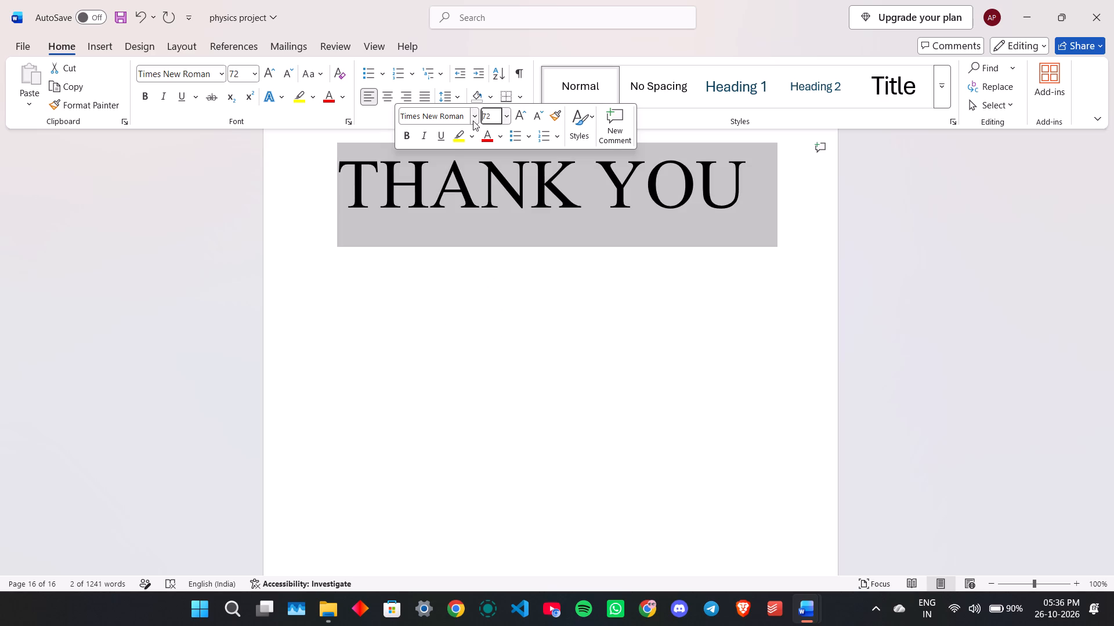
pyautogui.click(472, 121)
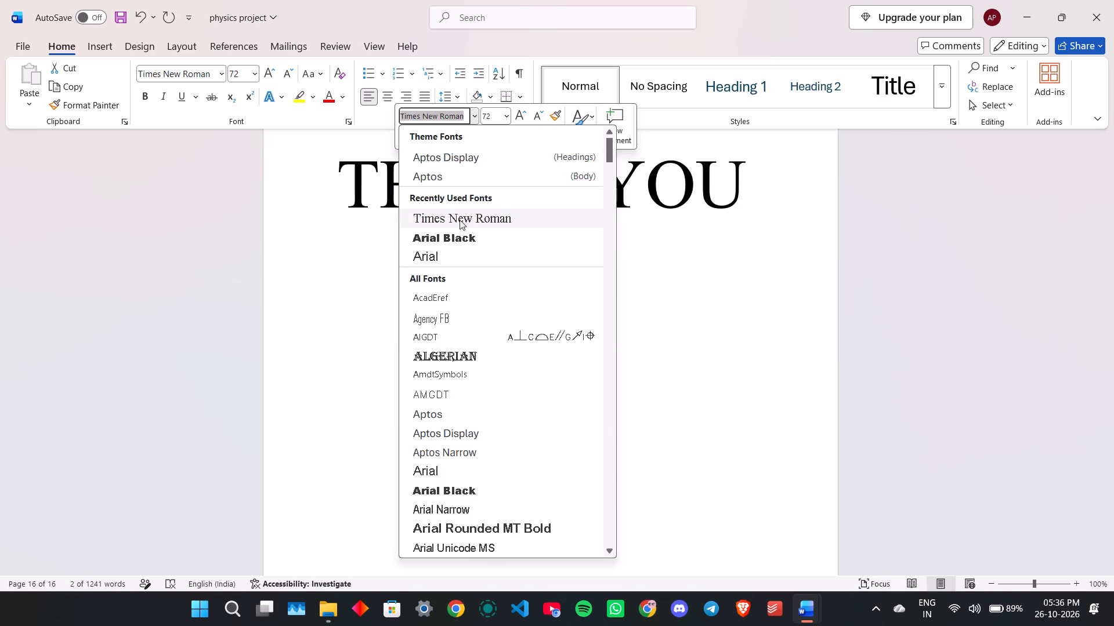
pyautogui.click(466, 217)
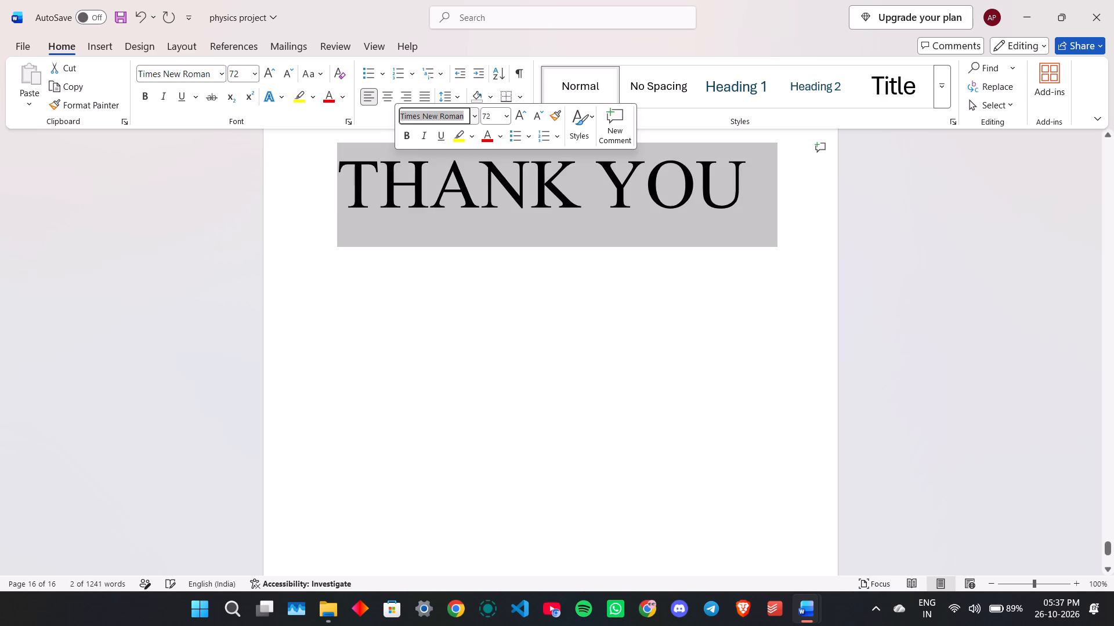
pyautogui.moveTo(486, 200); pyautogui.dragTo(478, 362)
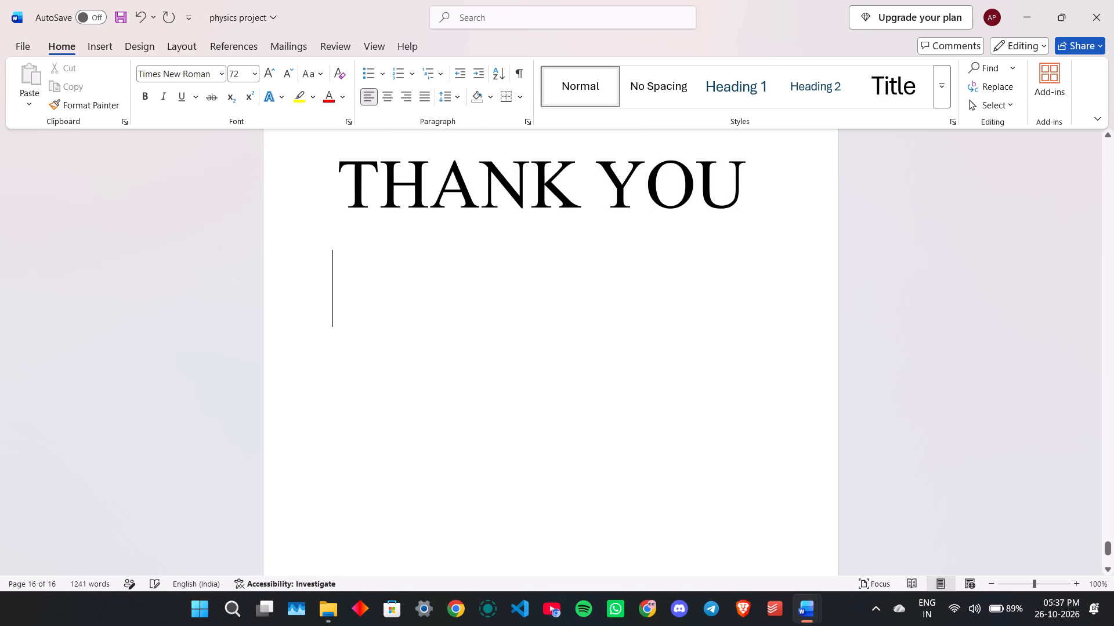
# Insert four blank lines before "THANK YOU" to move it further down the last page.
pyautogui.scroll(6, 413, 301)
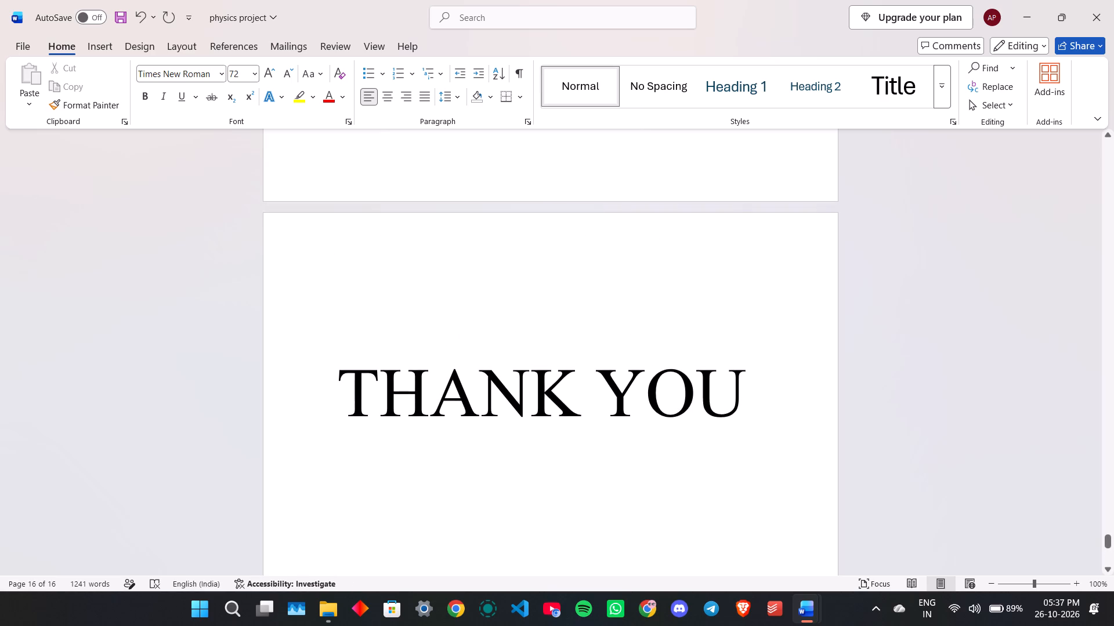
pyautogui.click(335, 392)
pyautogui.press('Return')
pyautogui.press('Return')
pyautogui.scroll(-9, 363, 343)
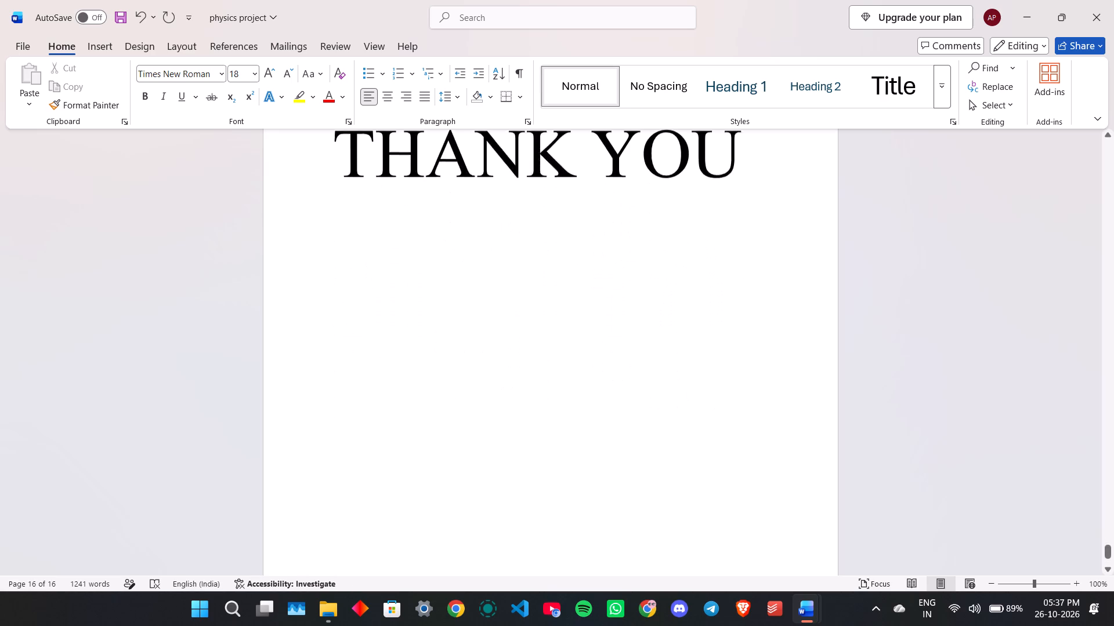
pyautogui.press('Return')
pyautogui.press('Return')
# Correct "convexlens" to "convex lens" in item 3 of the "Sources of error" list.
pyautogui.scroll(1, 367, 334)
pyautogui.scroll(-11, 367, 334)
pyautogui.scroll(3, 367, 333)
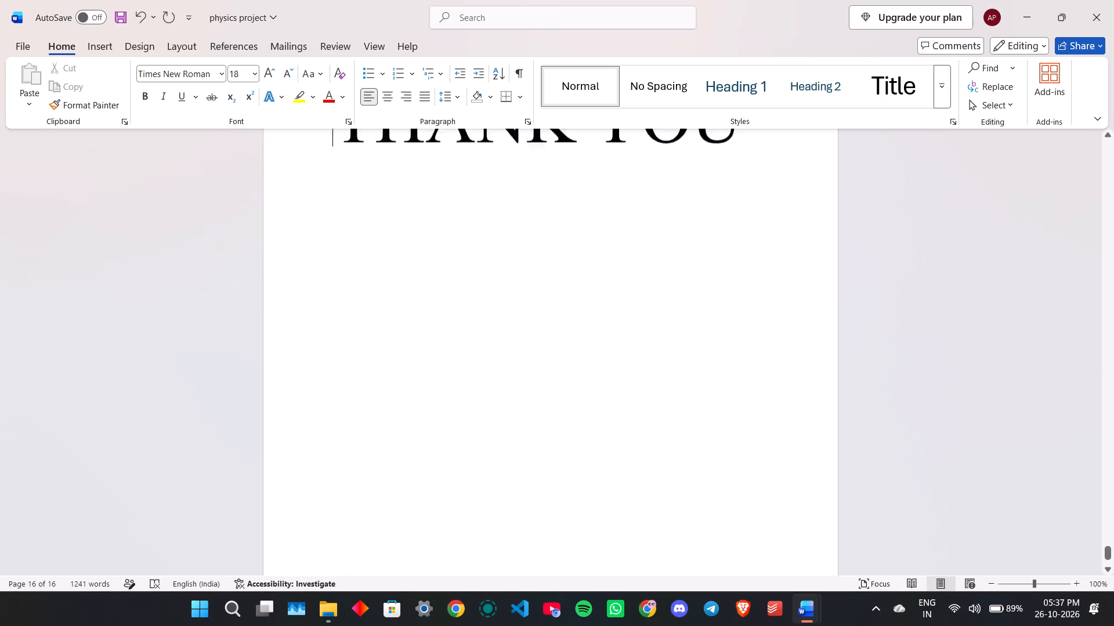
pyautogui.scroll(11, 367, 333)
pyautogui.scroll(-4, 367, 333)
pyautogui.scroll(6, 367, 333)
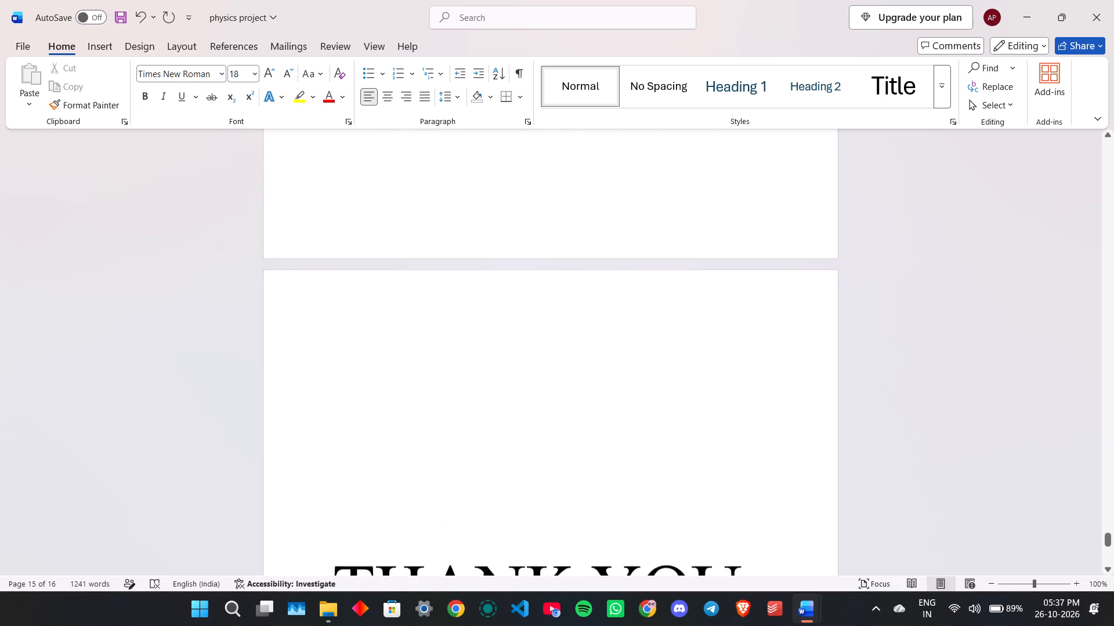
pyautogui.scroll(6, 367, 333)
pyautogui.scroll(-1, 372, 338)
pyautogui.scroll(5, 372, 338)
pyautogui.scroll(-1, 372, 338)
pyautogui.scroll(11, 372, 338)
pyautogui.scroll(-1, 372, 338)
pyautogui.scroll(6, 372, 338)
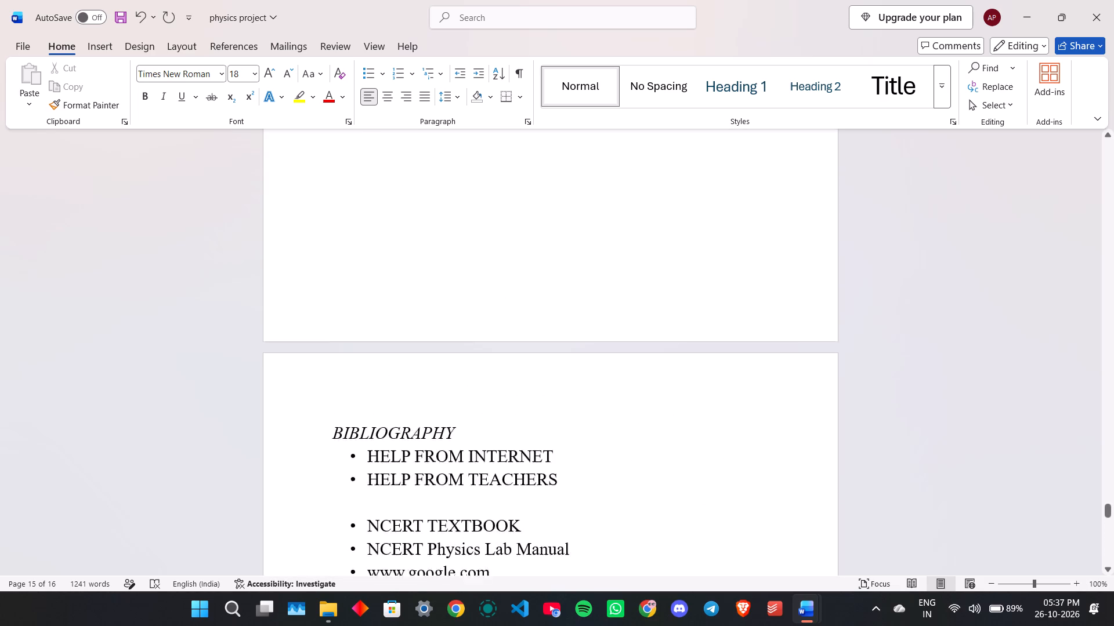
pyautogui.scroll(19, 372, 339)
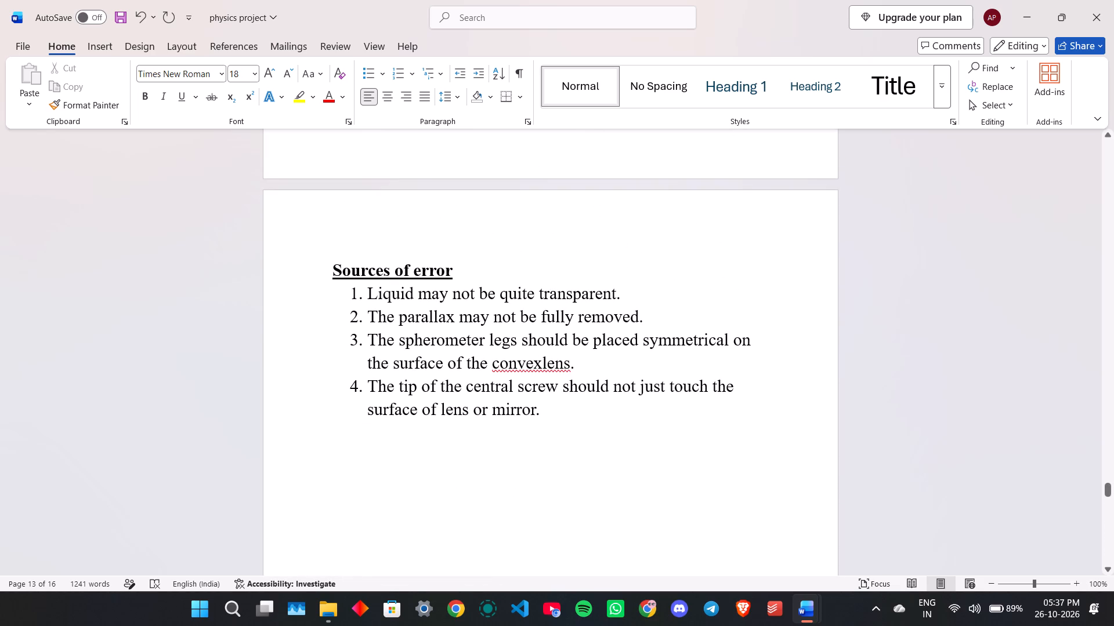
pyautogui.click(541, 361)
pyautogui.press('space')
# Review the report's layout from the "Sources of error" page back up through Calculation, Observation, Procedure and Theory to the materials list.
pyautogui.scroll(20, 542, 362)
pyautogui.scroll(2, 542, 362)
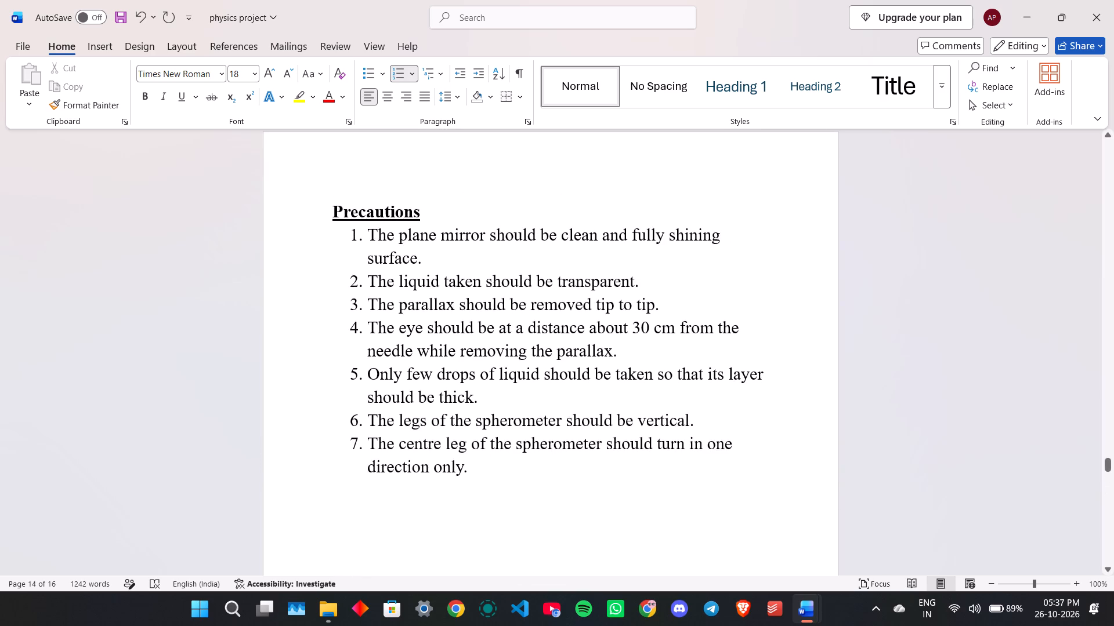
pyautogui.scroll(16, 543, 364)
pyautogui.scroll(5, 544, 365)
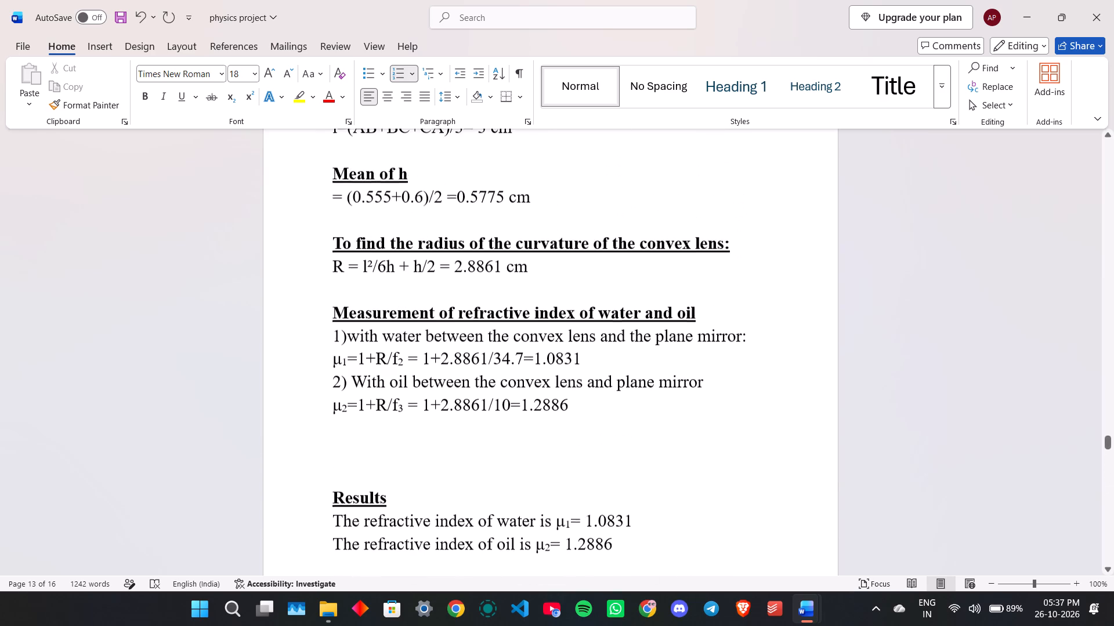
pyautogui.scroll(2, 544, 365)
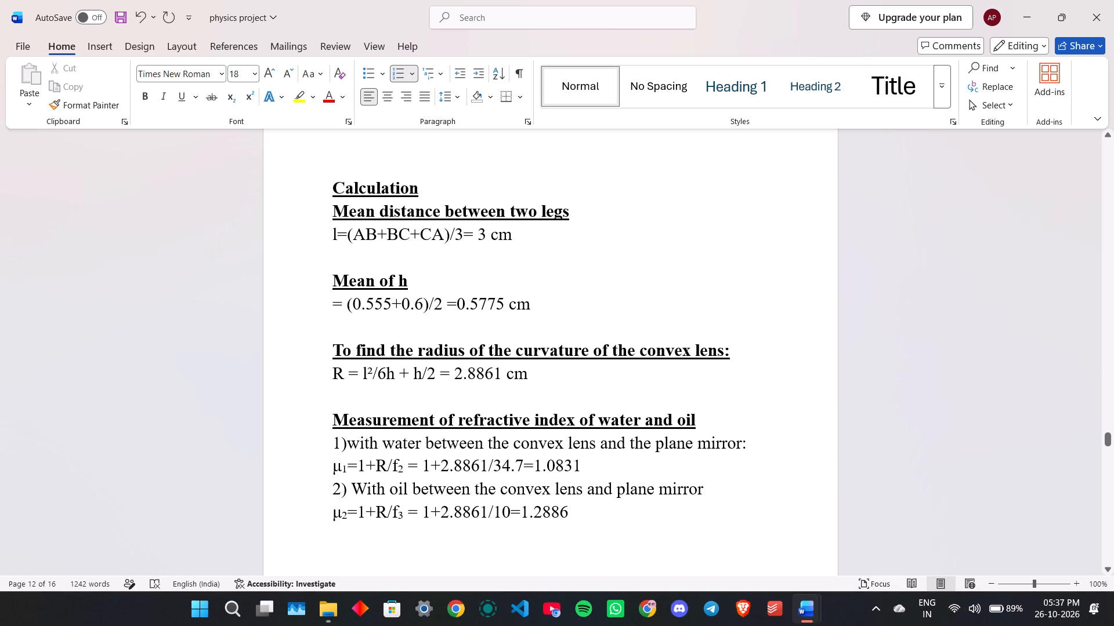
pyautogui.scroll(20, 544, 365)
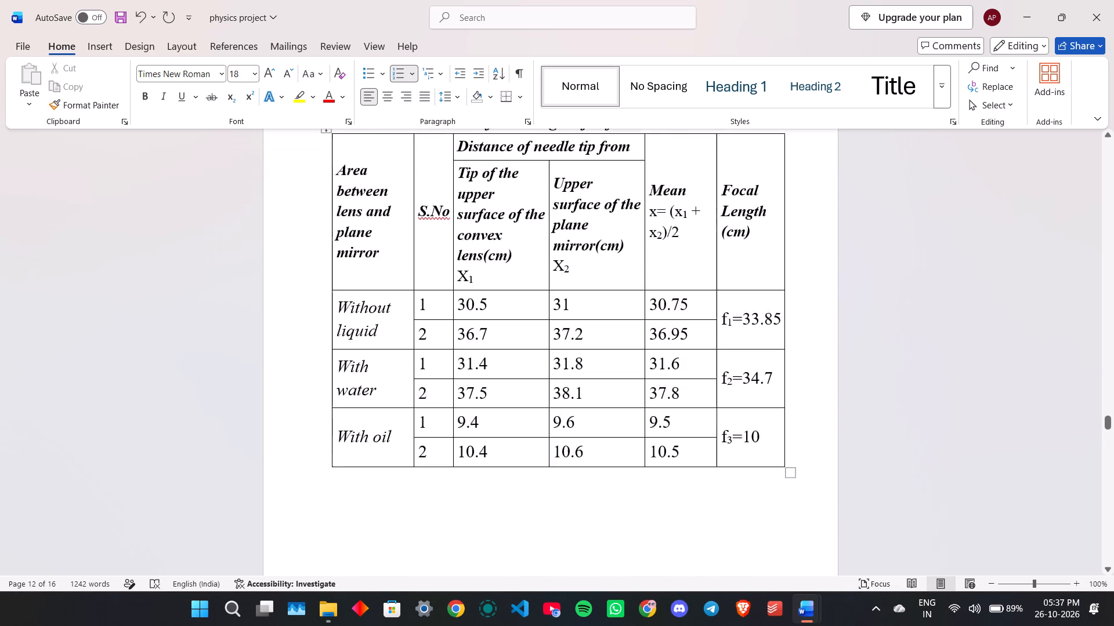
pyautogui.scroll(3, 544, 365)
pyautogui.scroll(-1, 544, 365)
pyautogui.scroll(16, 544, 365)
pyautogui.scroll(7, 544, 365)
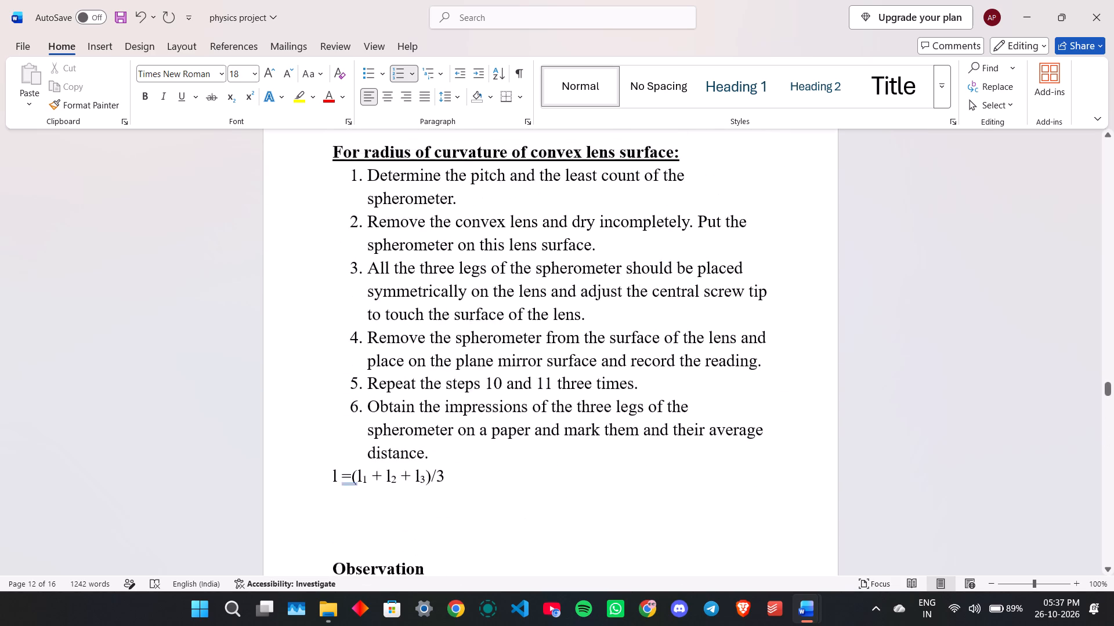
pyautogui.scroll(5, 545, 365)
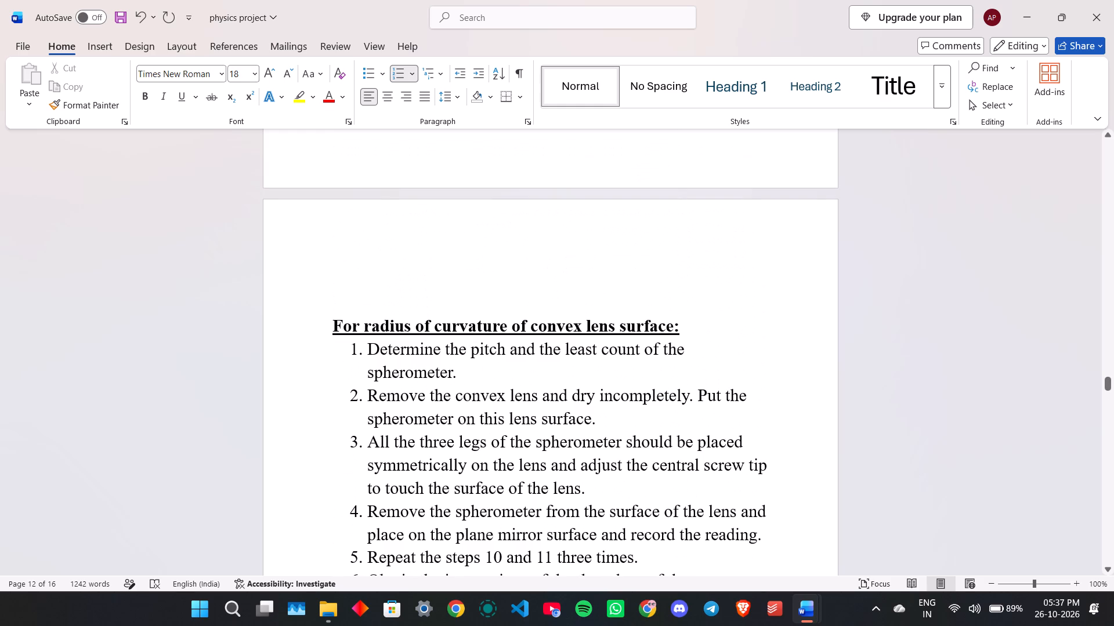
pyautogui.scroll(5, 545, 364)
pyautogui.scroll(-1, 545, 364)
pyautogui.scroll(11, 545, 364)
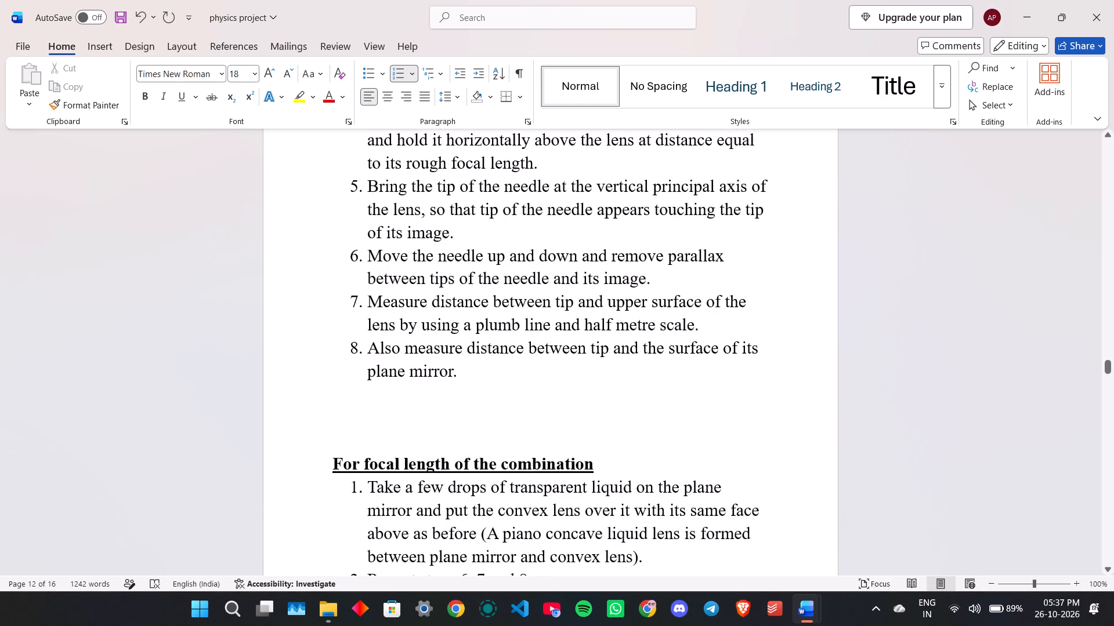
pyautogui.scroll(10, 545, 364)
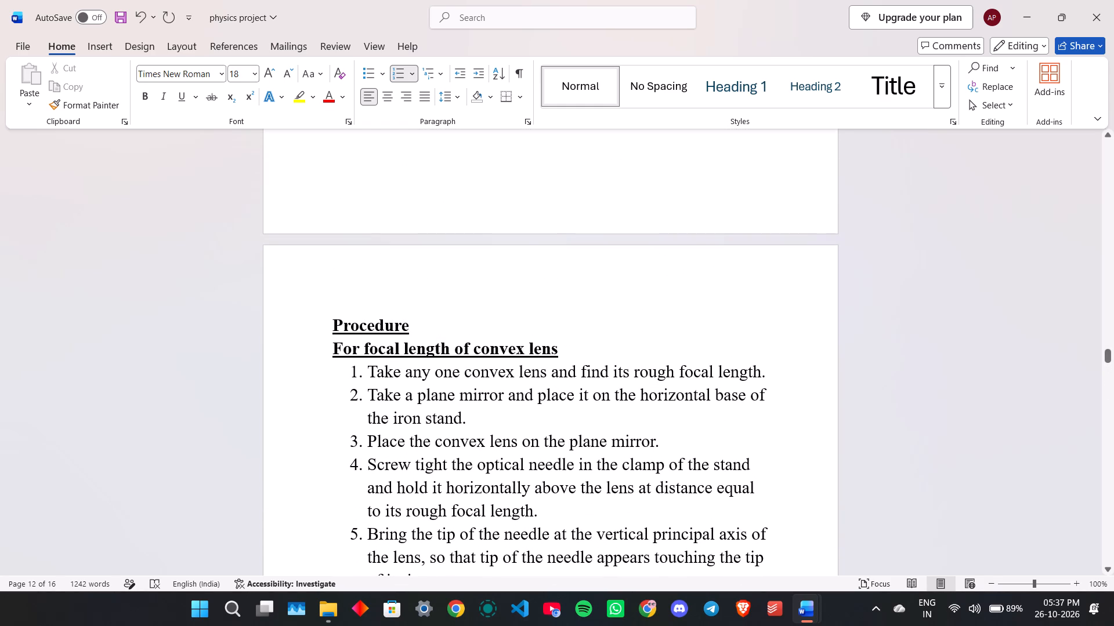
pyautogui.scroll(16, 545, 364)
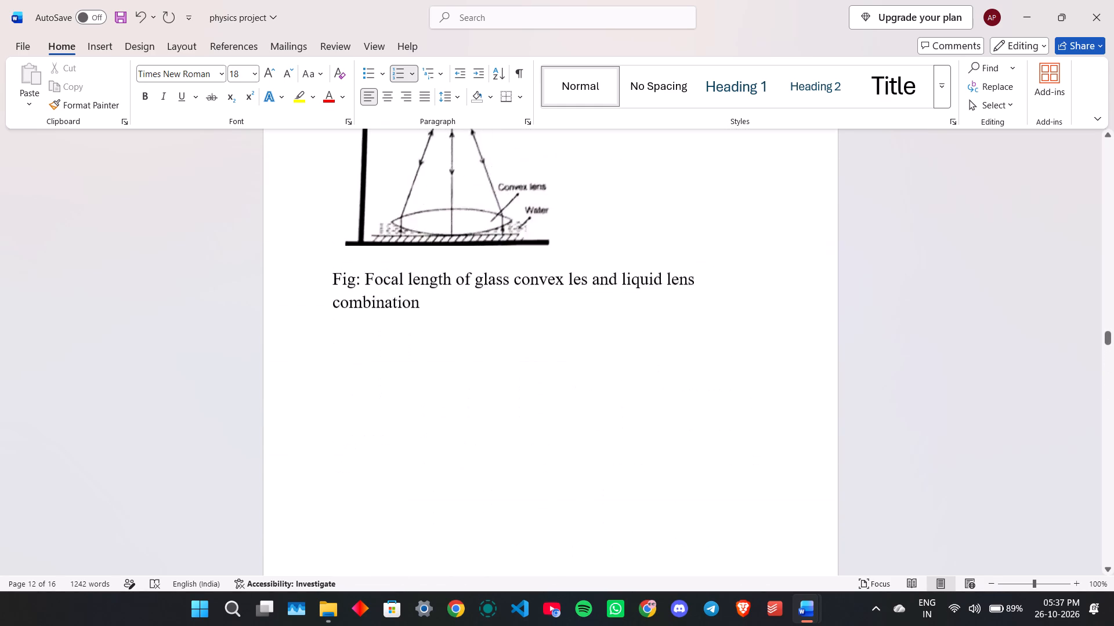
pyautogui.scroll(14, 545, 364)
pyautogui.scroll(13, 545, 362)
pyautogui.scroll(-1, 545, 362)
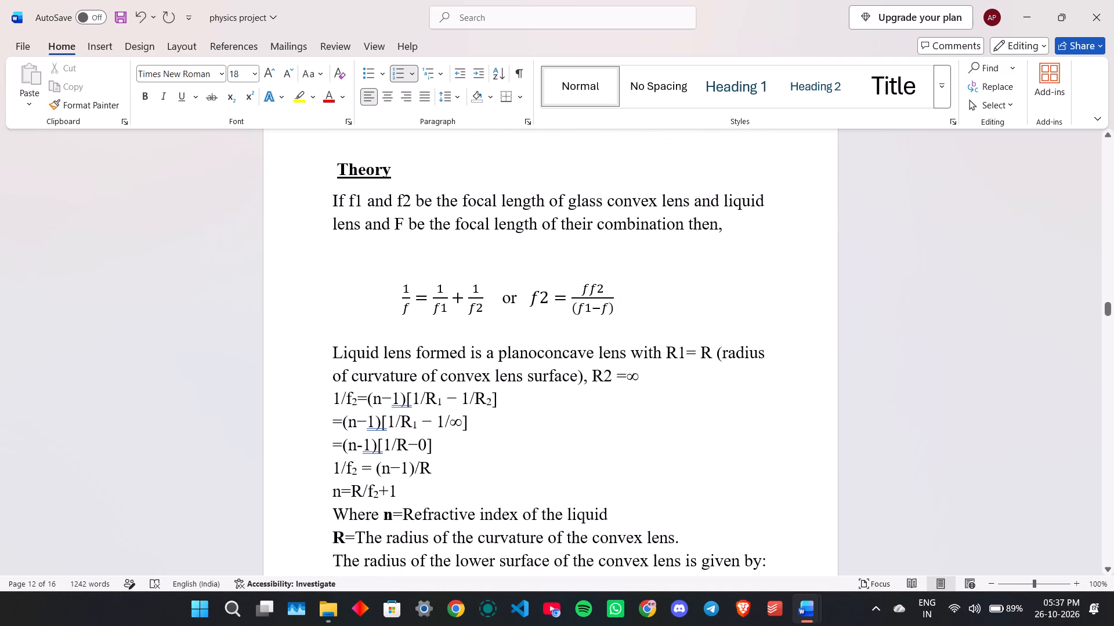
pyautogui.scroll(16, 545, 362)
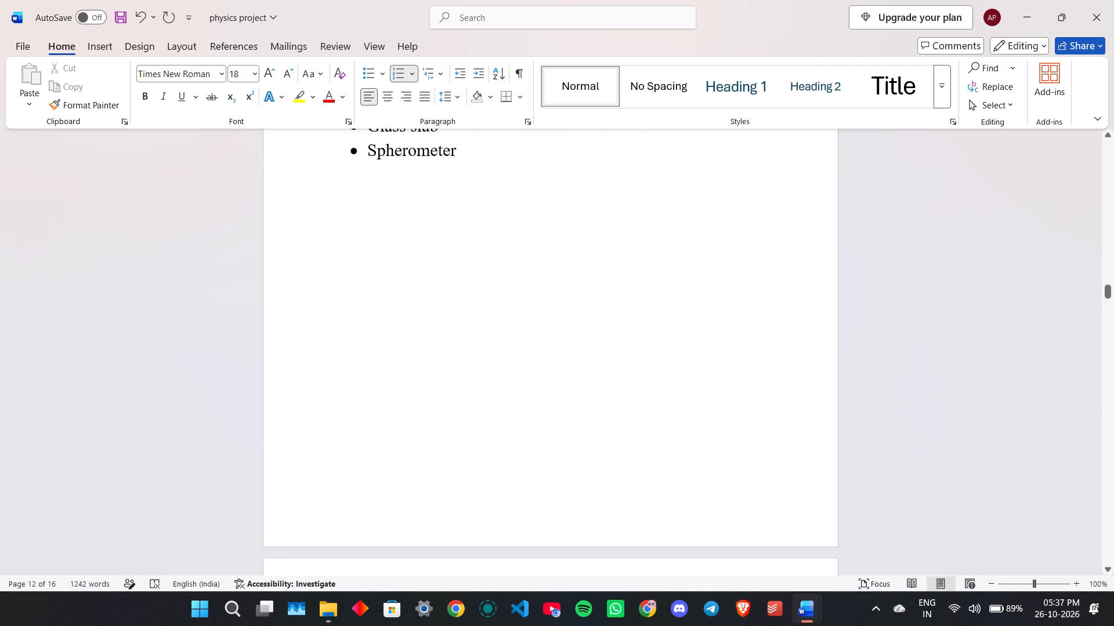
pyautogui.scroll(9, 545, 363)
# Remove one blank line above the "Theory" heading, keeping the heading at the top of its own page.
pyautogui.scroll(-14, 545, 363)
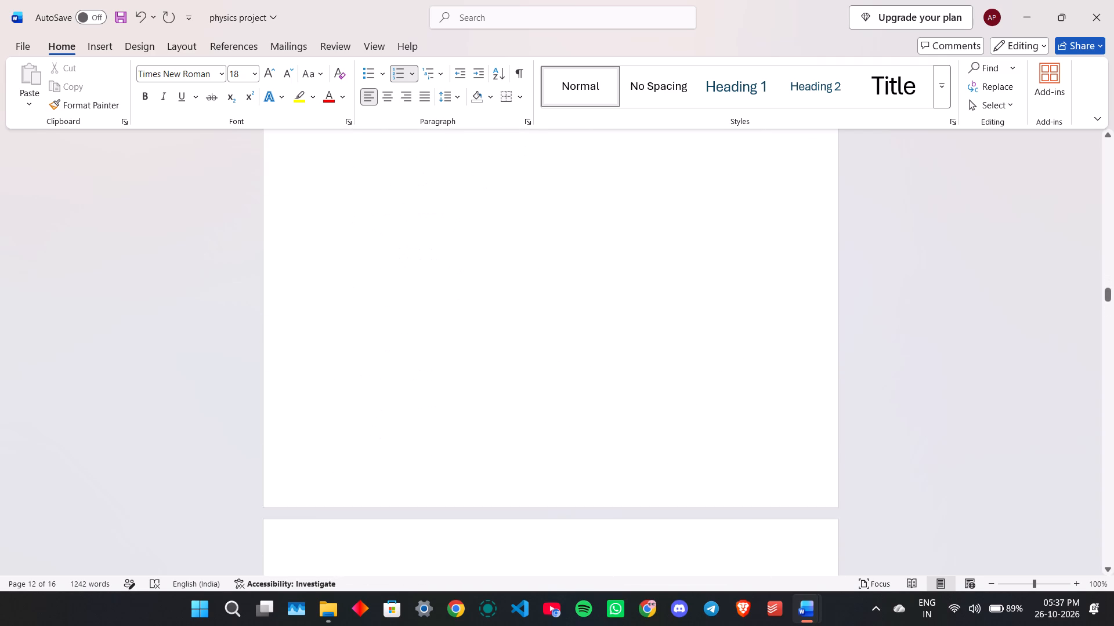
pyautogui.scroll(-2, 545, 365)
pyautogui.click(329, 487)
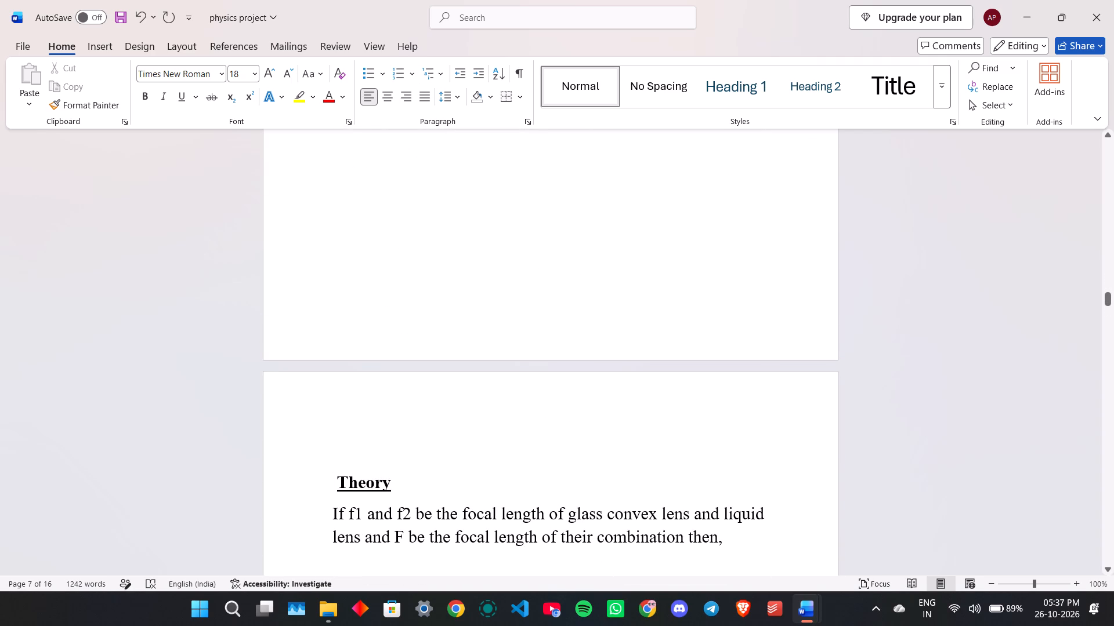
pyautogui.press('BackSpace')
pyautogui.press('BackSpace')
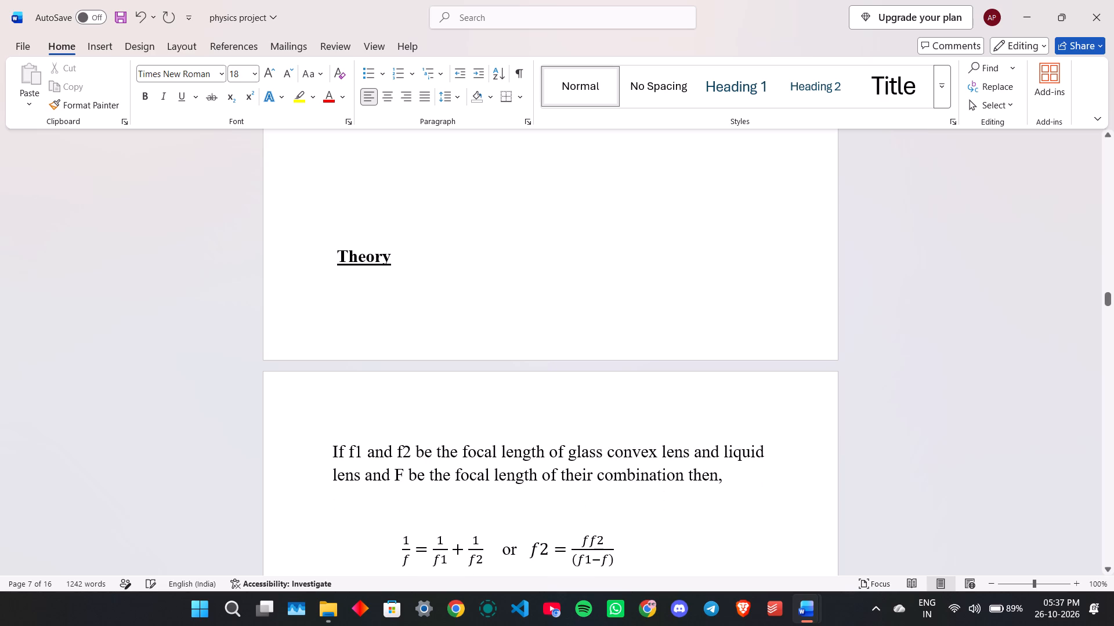
pyautogui.press('Return')
# Check the layout of the Theory section from its heading down to the last paragraph.
pyautogui.scroll(-1, 335, 489)
pyautogui.scroll(1, 335, 489)
pyautogui.scroll(-5, 336, 489)
pyautogui.scroll(1, 345, 496)
pyautogui.scroll(-1, 345, 496)
pyautogui.scroll(1, 345, 496)
pyautogui.scroll(-2, 345, 509)
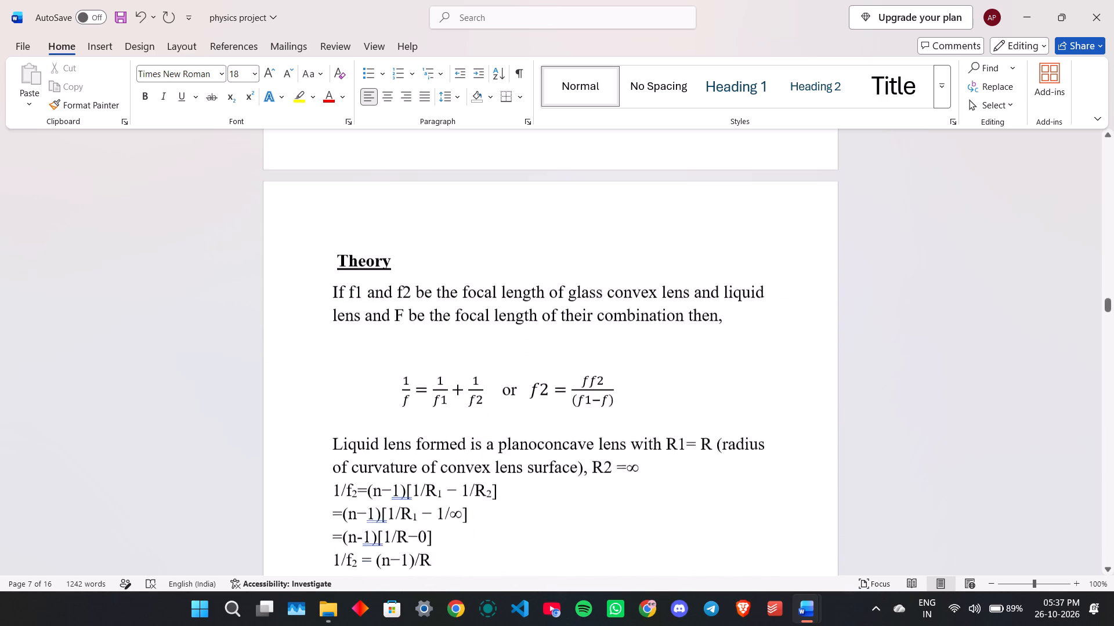
pyautogui.scroll(-11, 345, 526)
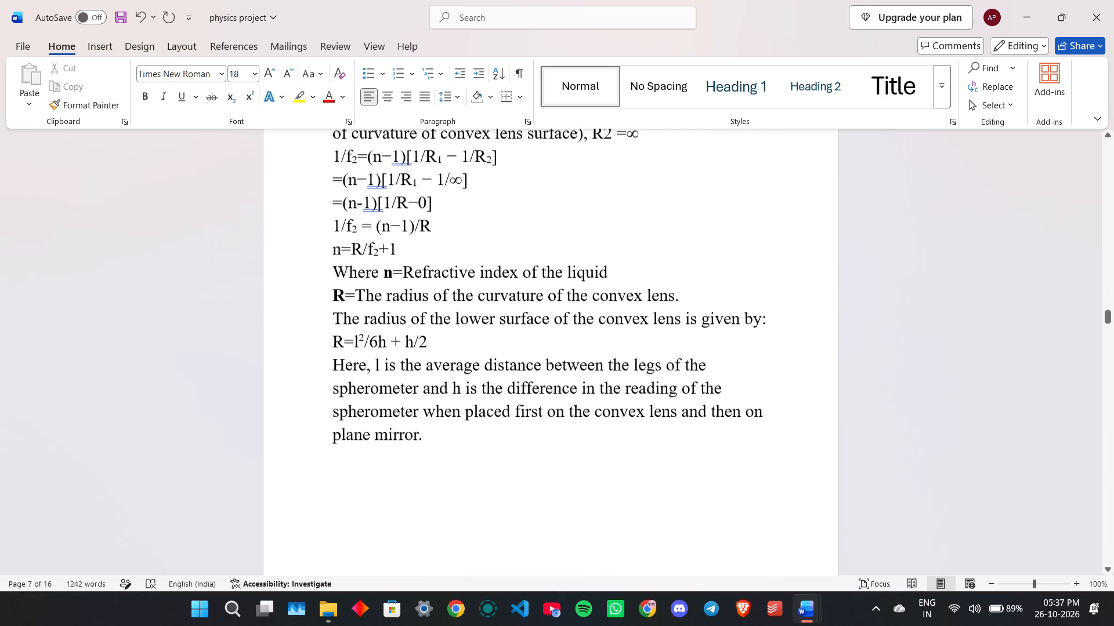
pyautogui.scroll(11, 350, 512)
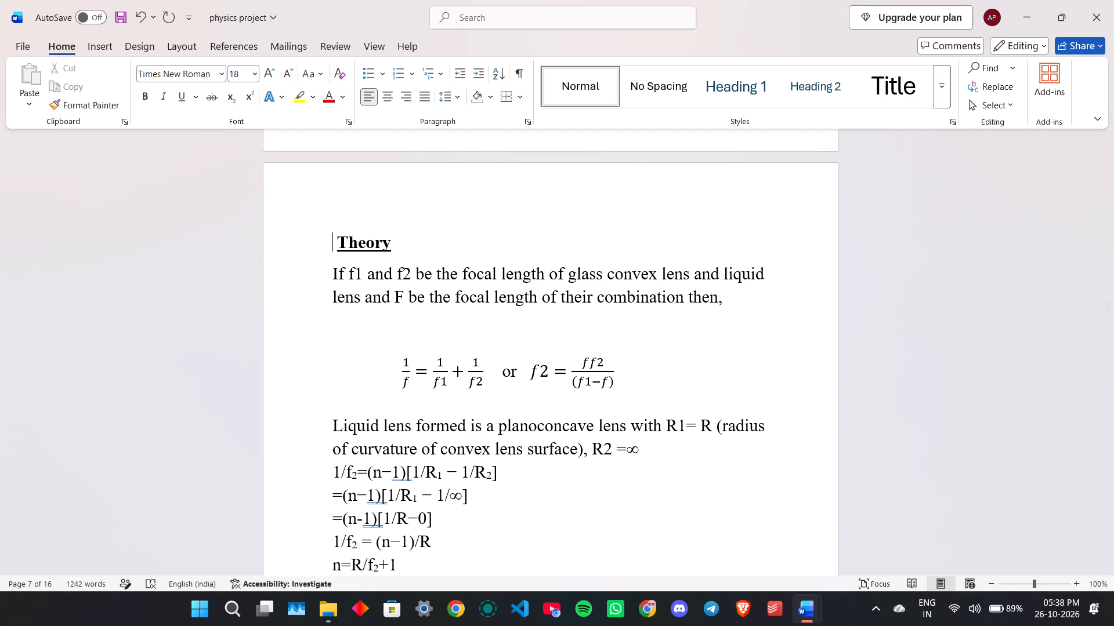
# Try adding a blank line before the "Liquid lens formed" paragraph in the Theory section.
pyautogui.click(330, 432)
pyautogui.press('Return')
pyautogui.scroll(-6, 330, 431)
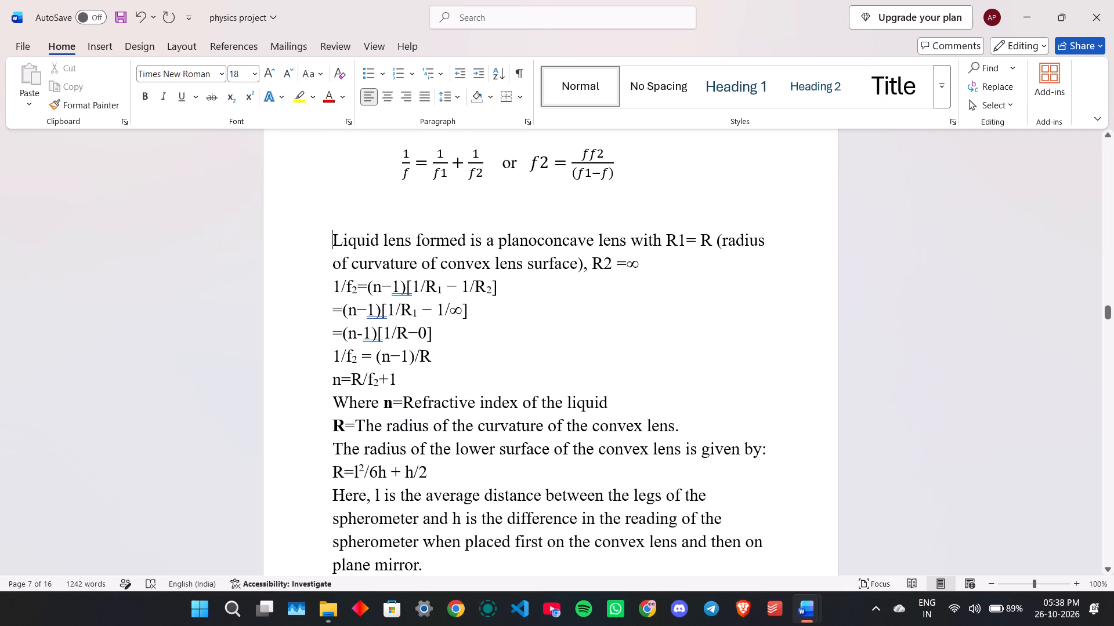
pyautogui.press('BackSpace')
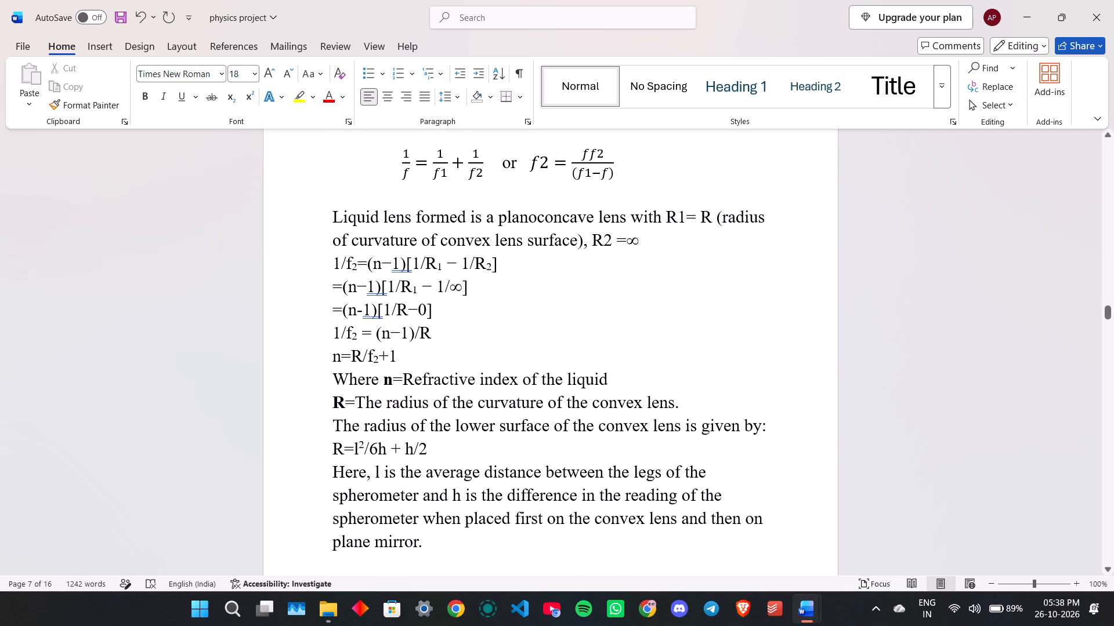
# Insert a blank line before "Where n=Refractive index of the liquid" in the Theory section.
pyautogui.click(330, 380)
pyautogui.press('Return')
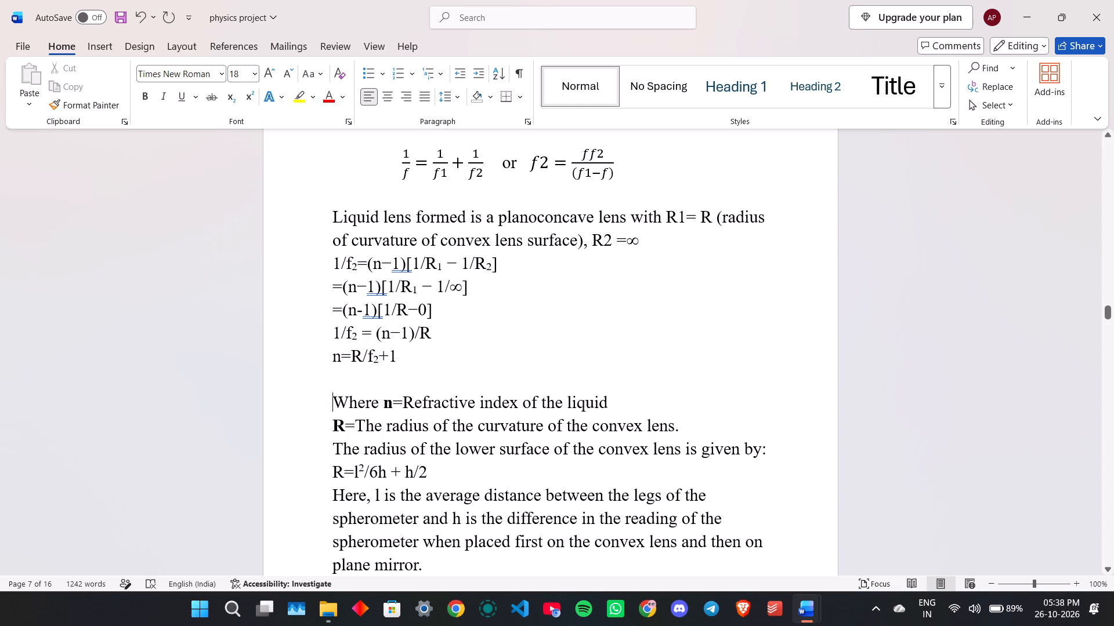
# Indent the "R=The radius of the curvature of the convex lens." line with 12 spaces so it lines up under "n=".
pyautogui.click(331, 424)
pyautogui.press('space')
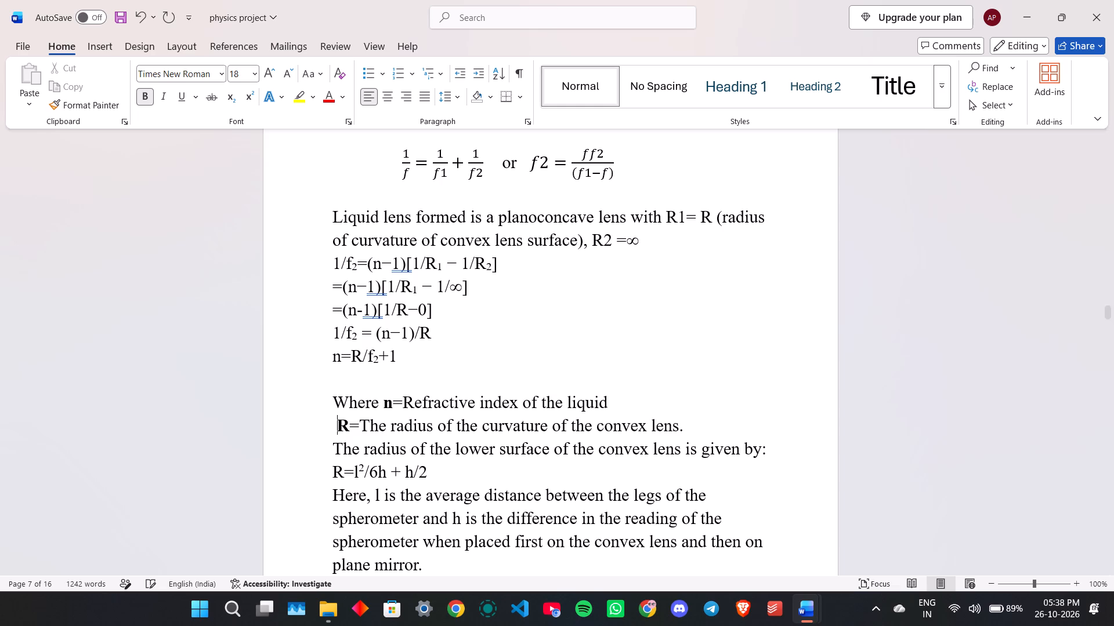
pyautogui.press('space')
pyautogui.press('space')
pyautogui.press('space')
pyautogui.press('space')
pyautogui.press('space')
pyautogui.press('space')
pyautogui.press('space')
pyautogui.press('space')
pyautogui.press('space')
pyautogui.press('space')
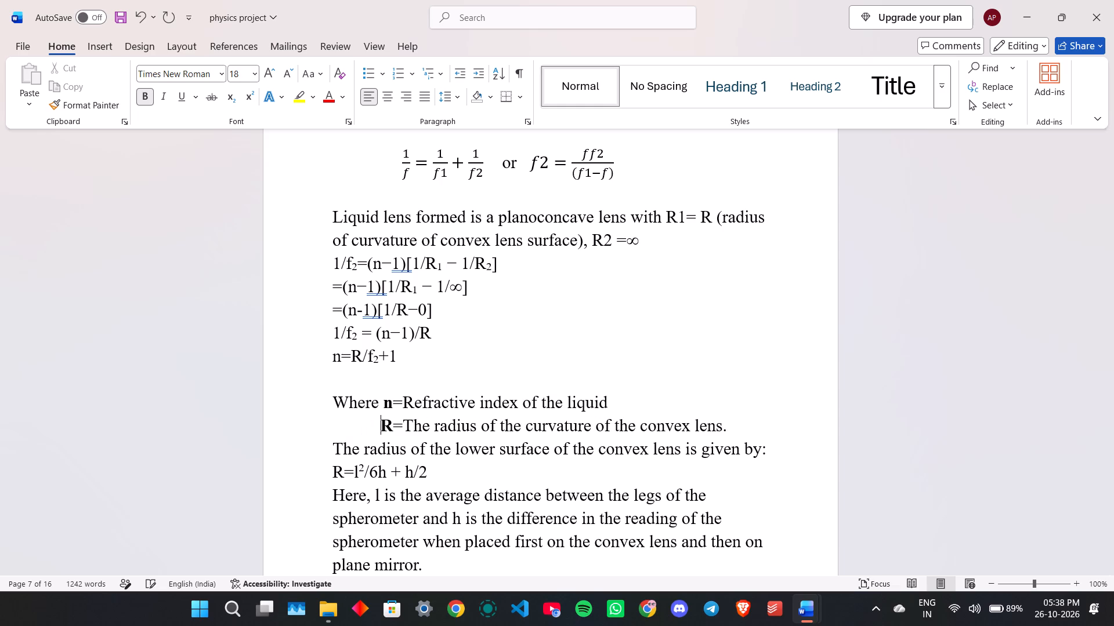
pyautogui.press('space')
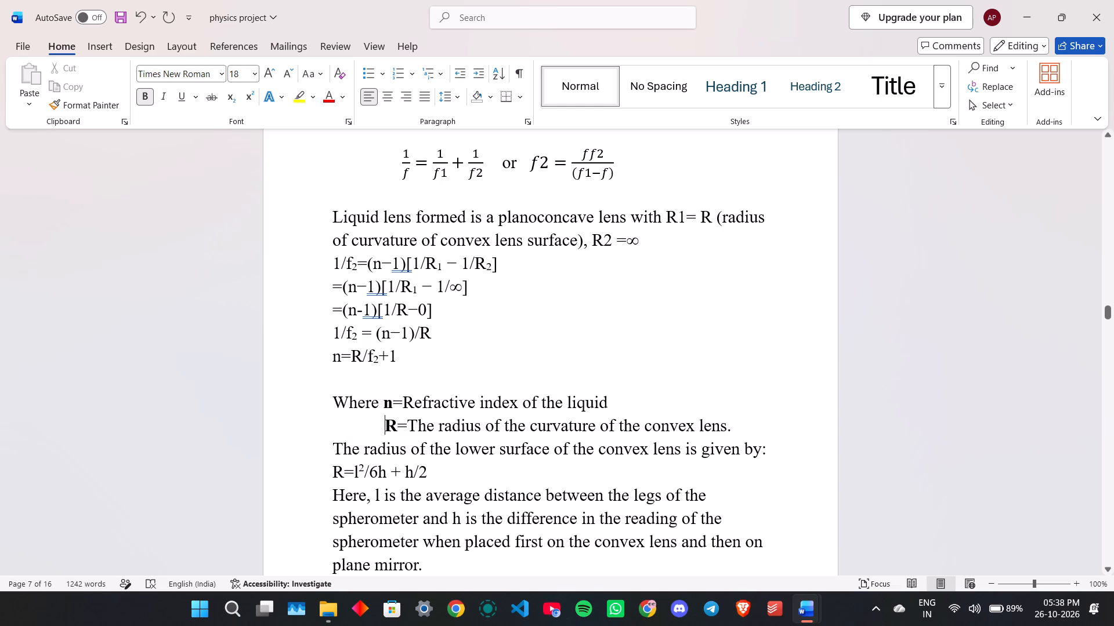
# Insert a blank line before the "The radius of the lower surface" line and another before the "Here, l is the average distance" paragraph.
pyautogui.click(325, 447)
pyautogui.press('Return')
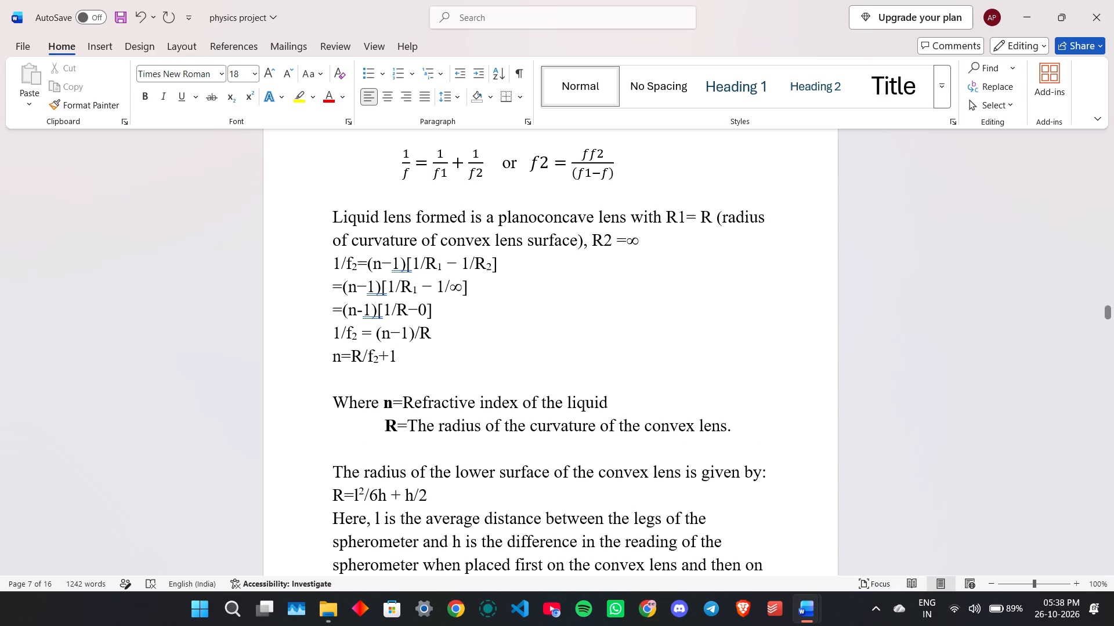
pyautogui.scroll(-3, 327, 450)
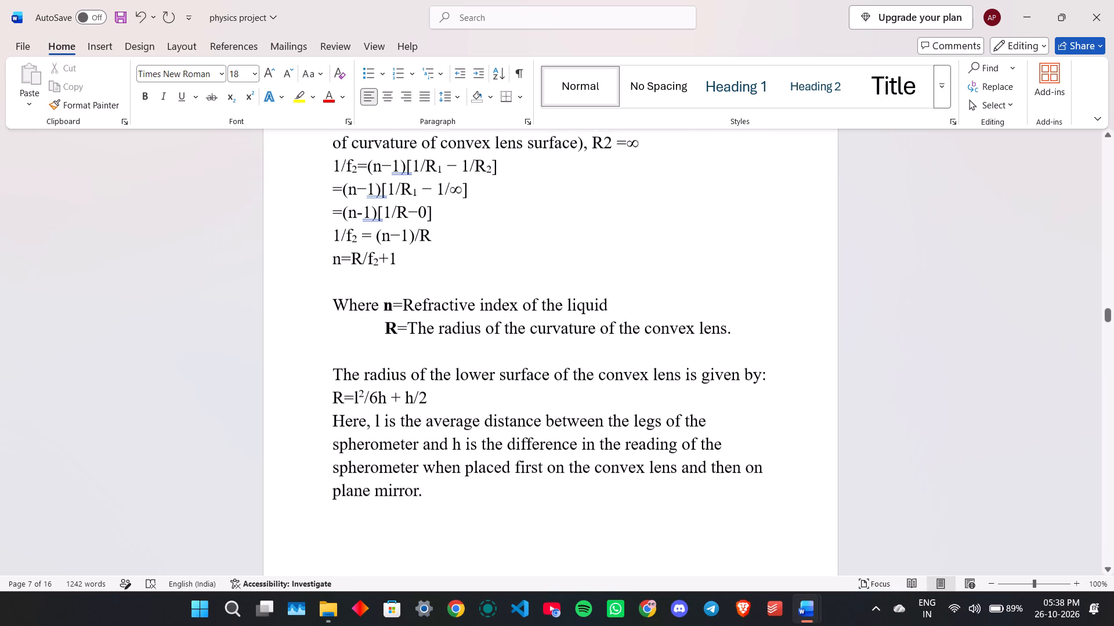
pyautogui.scroll(-1, 327, 450)
pyautogui.click(332, 379)
pyautogui.press('Return')
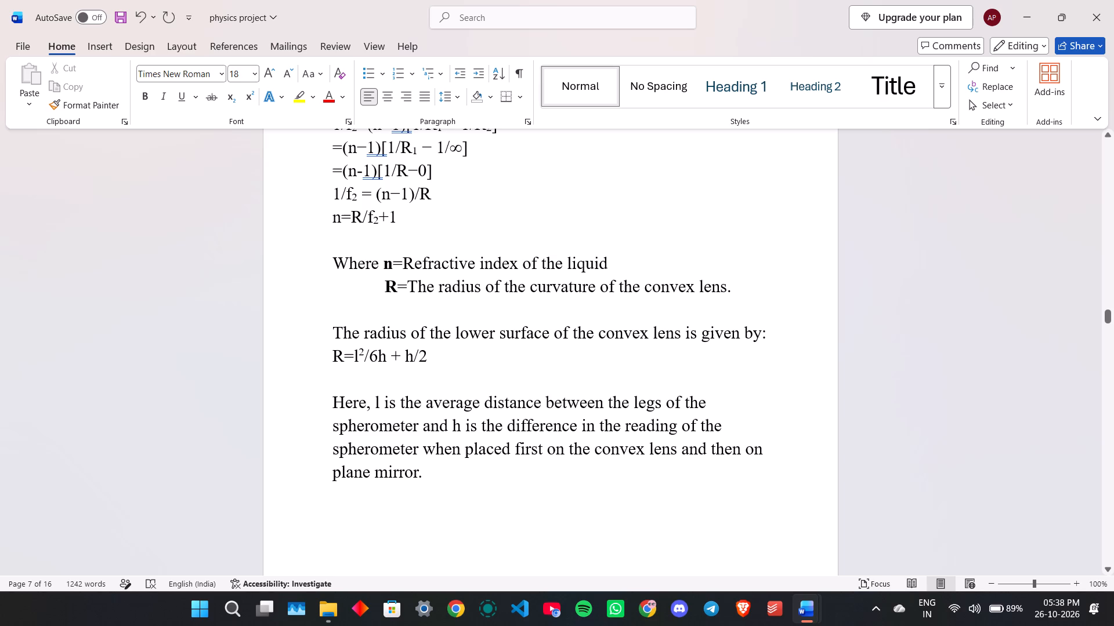
# Review the report from the Theory section back to the cover page, checking the layout of each section.
pyautogui.scroll(8, 339, 394)
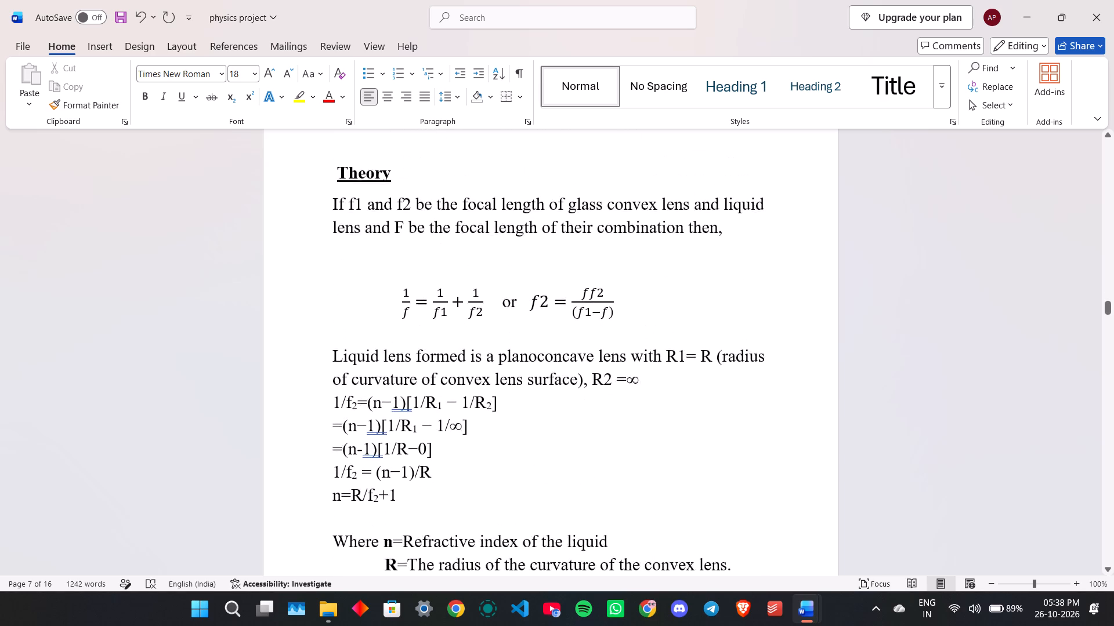
pyautogui.scroll(20, 366, 410)
pyautogui.scroll(9, 366, 410)
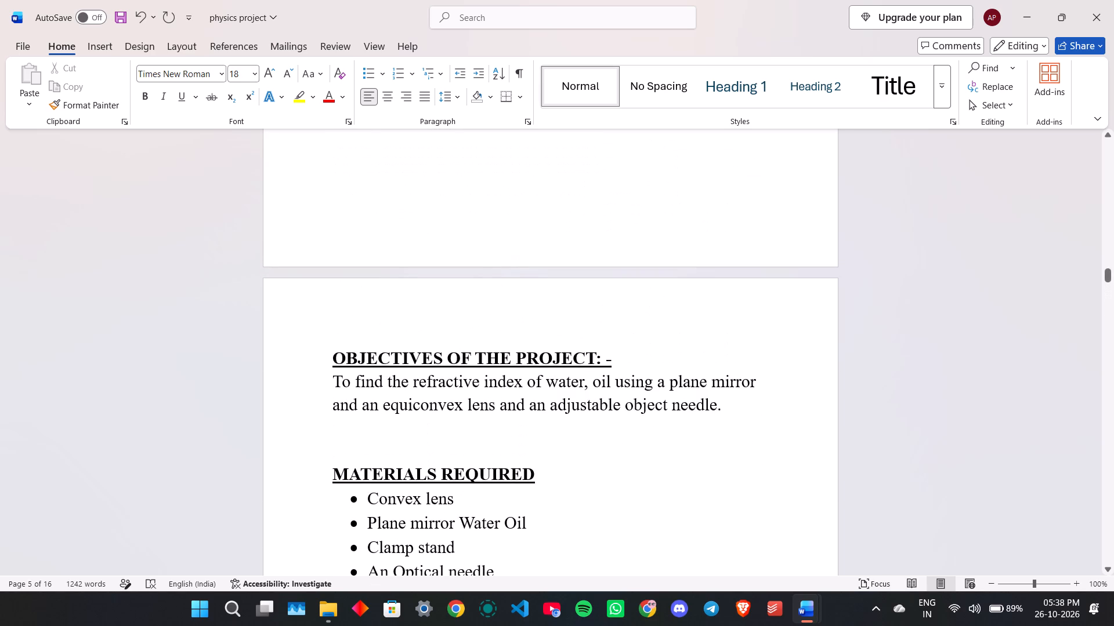
pyautogui.scroll(16, 380, 447)
pyautogui.scroll(-1, 399, 456)
pyautogui.scroll(8, 399, 456)
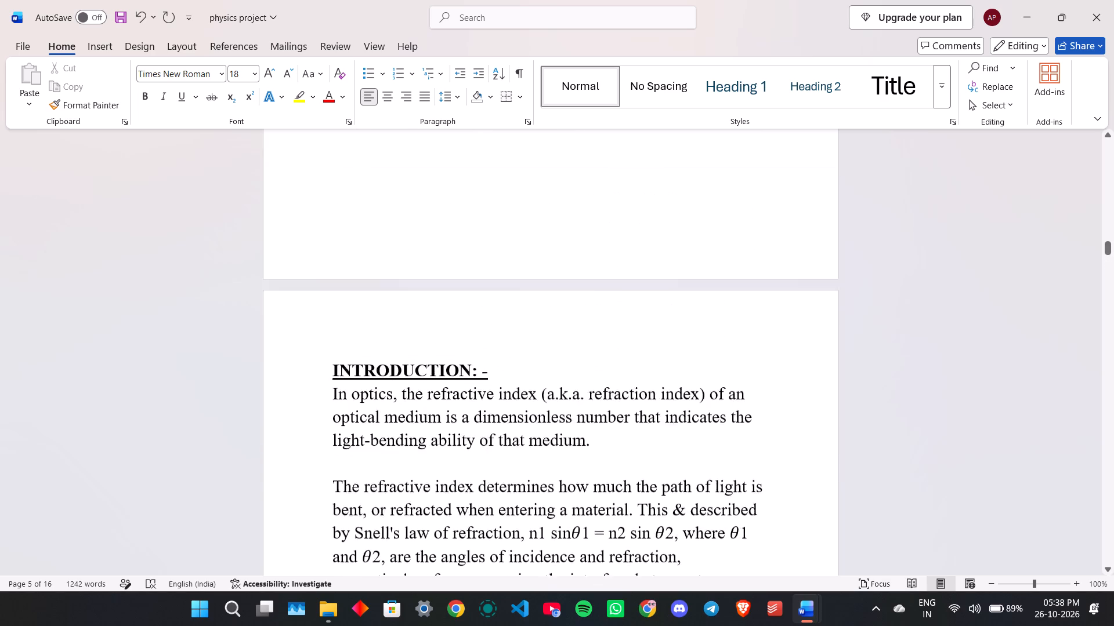
pyautogui.scroll(7, 399, 456)
pyautogui.scroll(-1, 399, 457)
pyautogui.scroll(20, 399, 457)
pyautogui.scroll(-5, 407, 461)
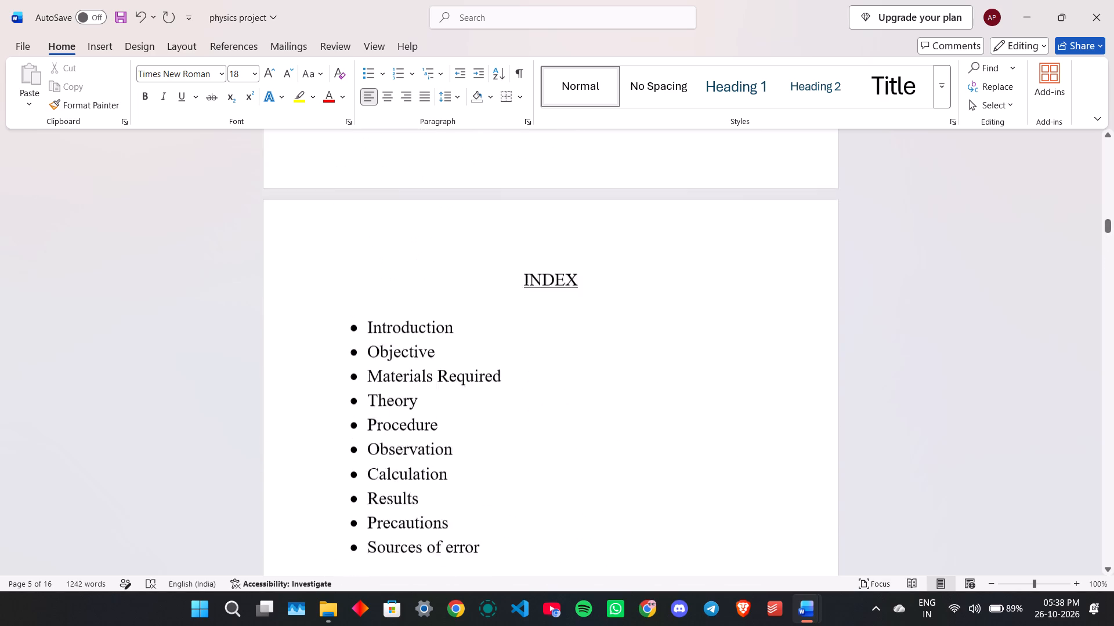
pyautogui.scroll(-1, 407, 461)
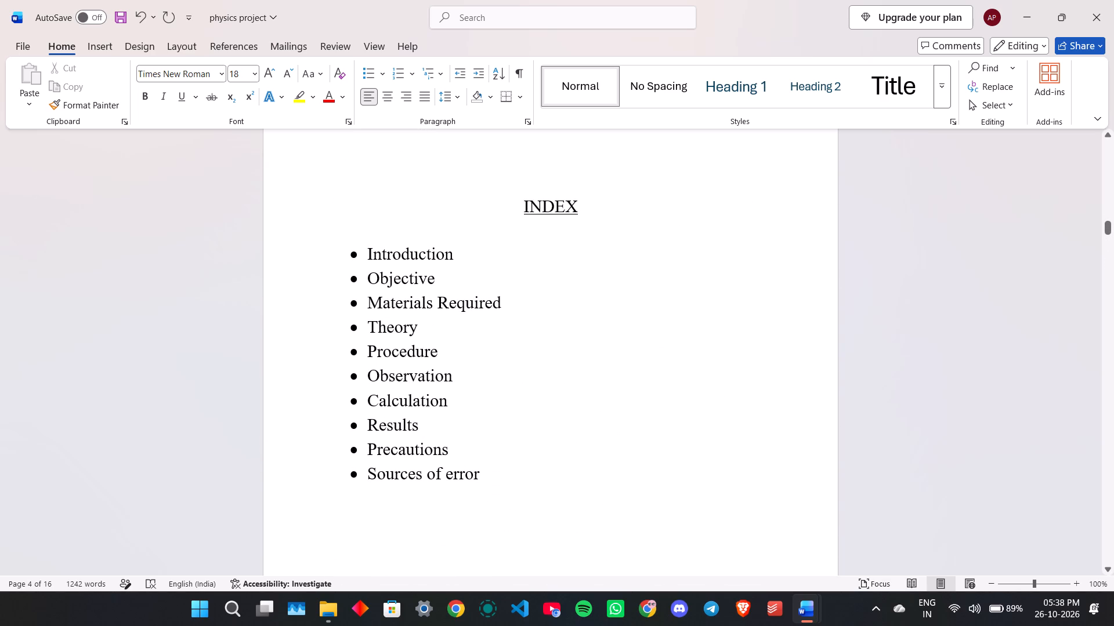
pyautogui.scroll(3, 408, 462)
pyautogui.scroll(-1, 408, 462)
pyautogui.scroll(18, 408, 462)
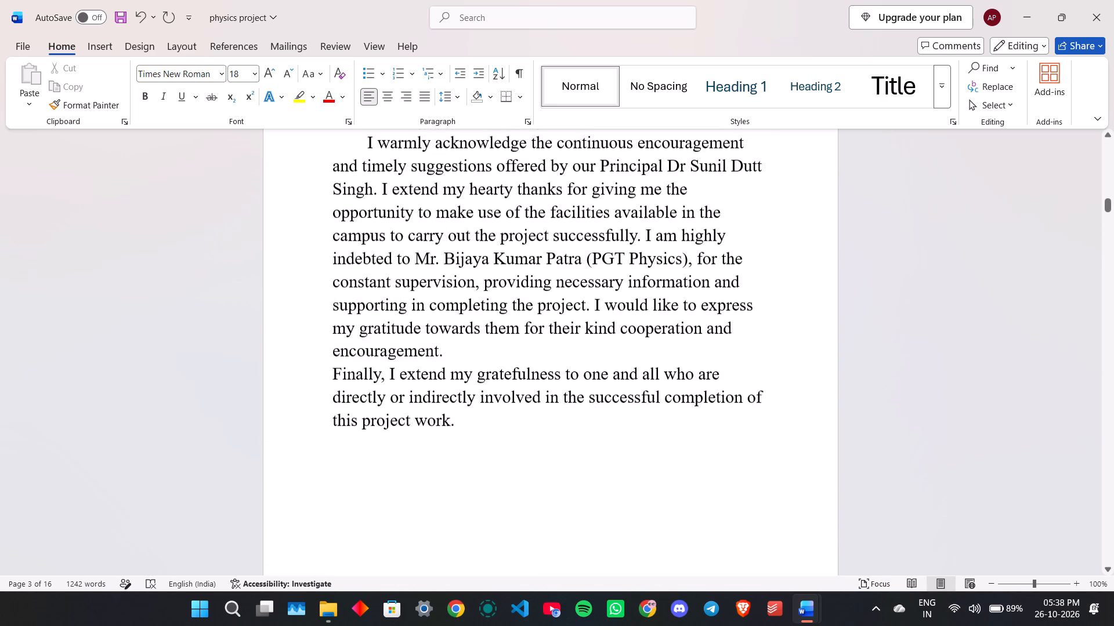
pyautogui.scroll(5, 408, 464)
pyautogui.scroll(-5, 408, 464)
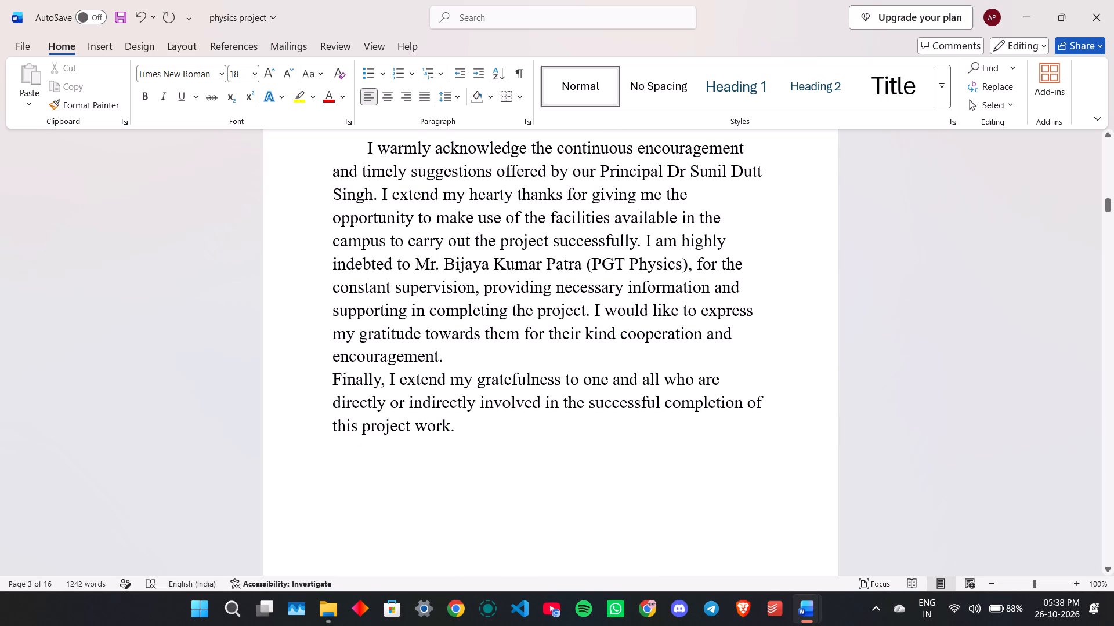
pyautogui.scroll(11, 408, 464)
pyautogui.scroll(-1, 408, 464)
pyautogui.scroll(10, 408, 464)
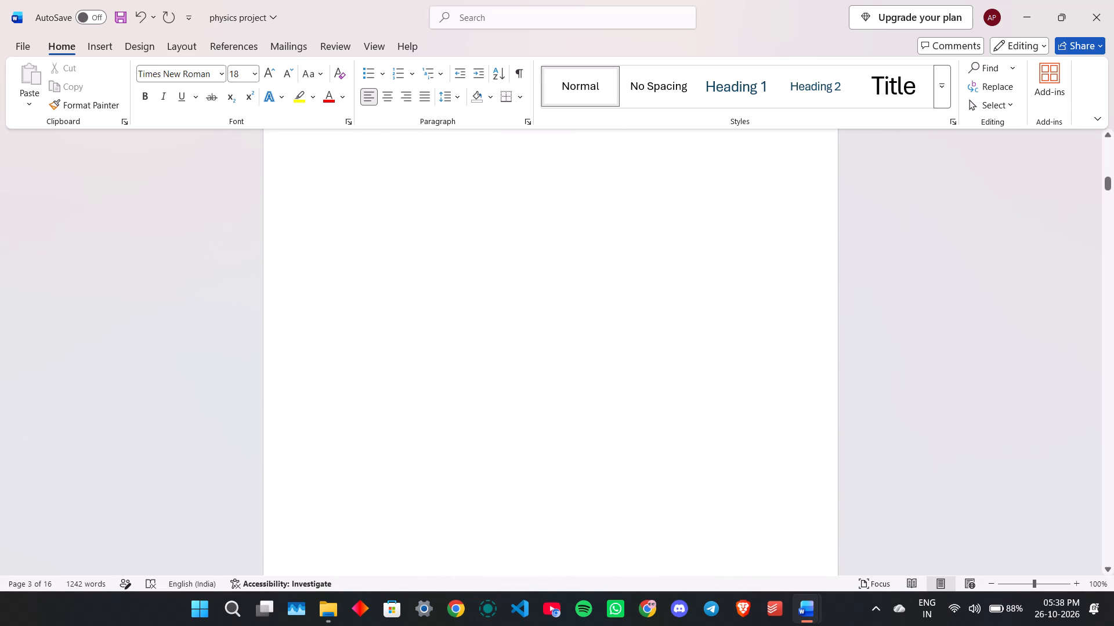
pyautogui.scroll(8, 408, 465)
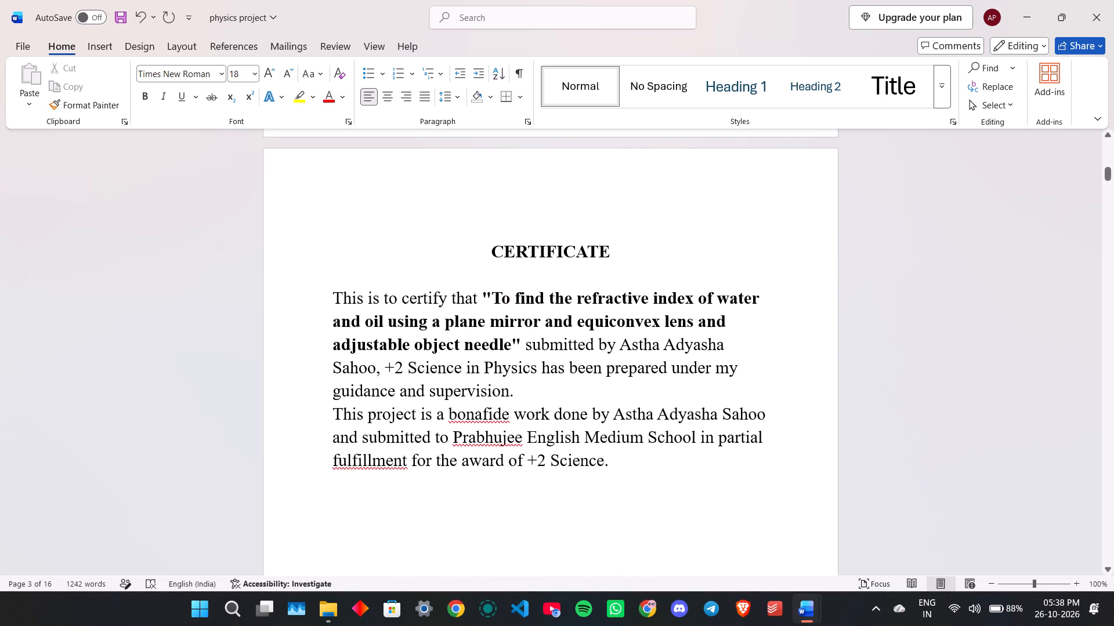
pyautogui.scroll(19, 410, 467)
pyautogui.scroll(5, 408, 467)
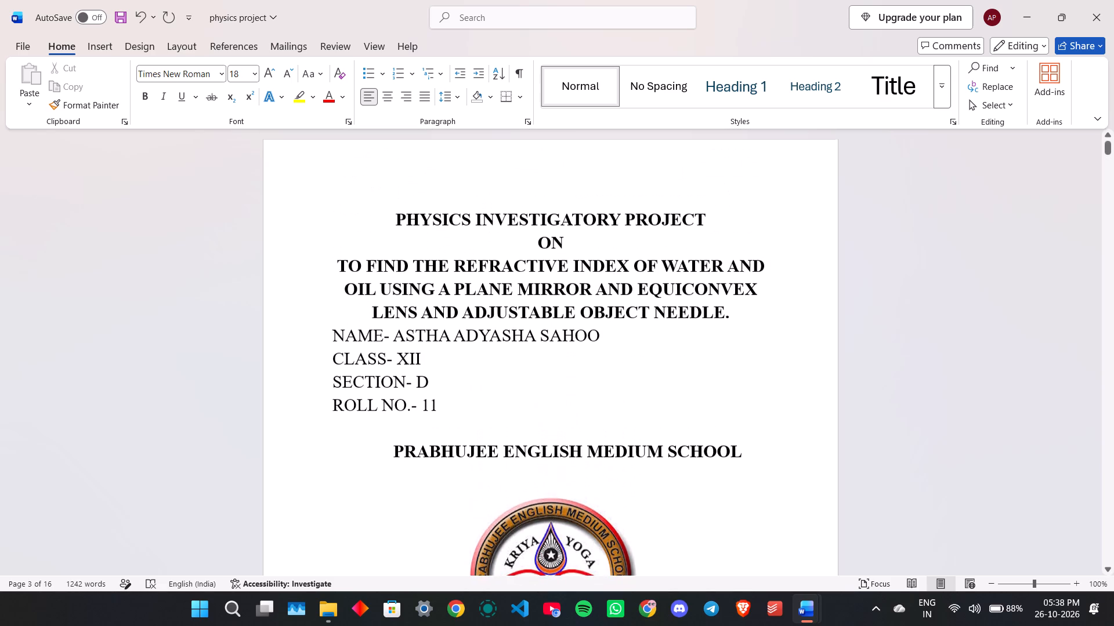
pyautogui.scroll(1, 408, 467)
pyautogui.scroll(-8, 408, 467)
pyautogui.scroll(1, 417, 492)
pyautogui.scroll(-9, 417, 492)
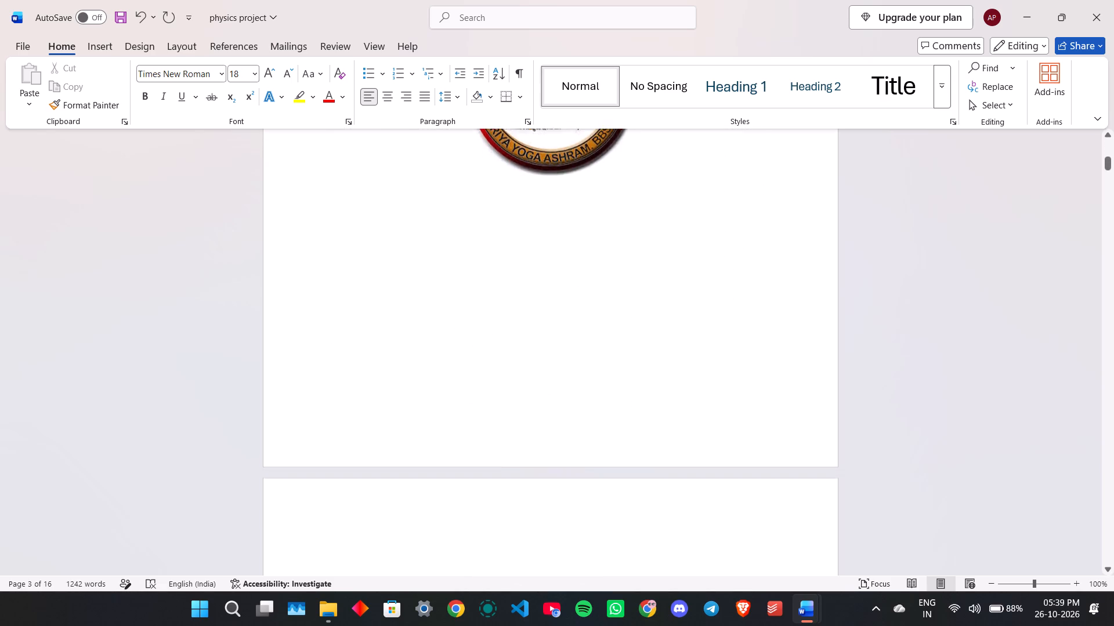
pyautogui.scroll(-6, 417, 492)
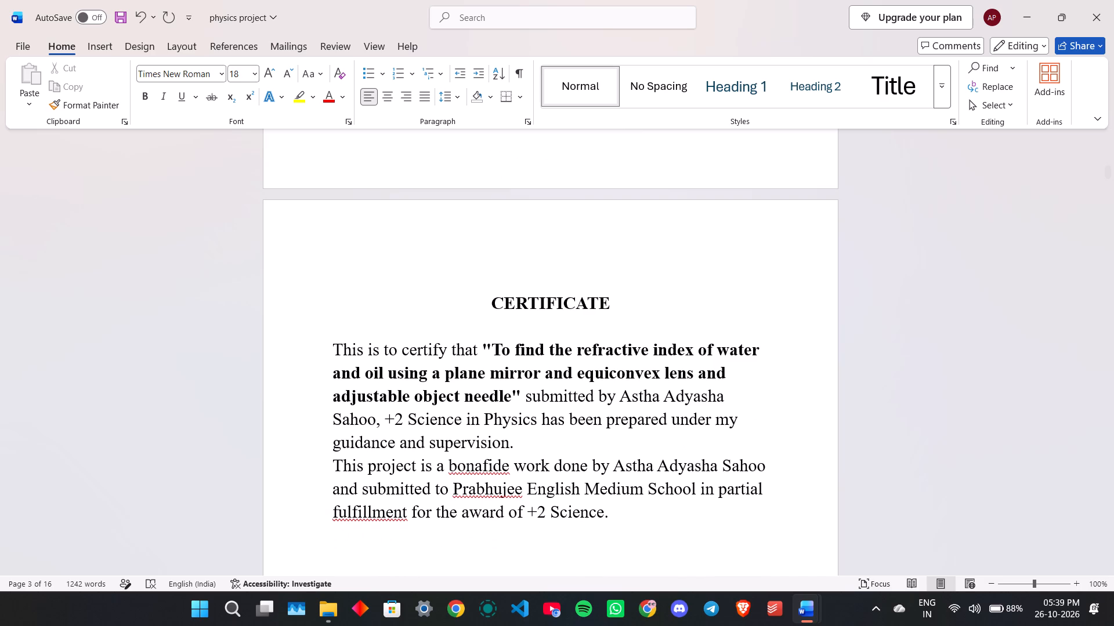
pyautogui.scroll(13, 428, 475)
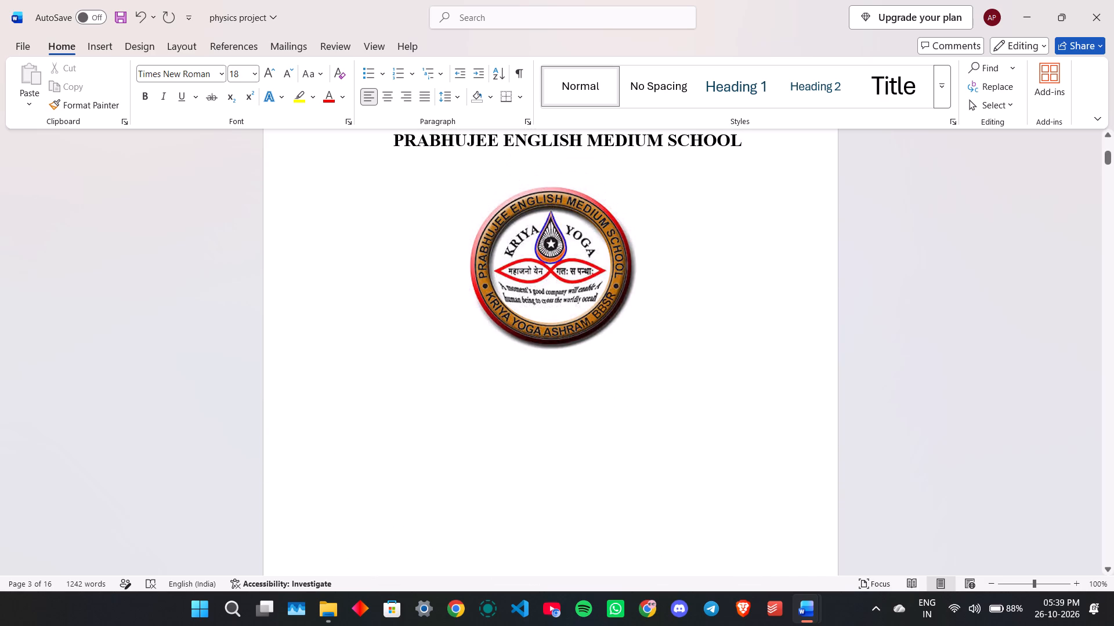
# Add the line "SUBMITTED BY" on the cover page below the school logo.
pyautogui.click(339, 464)
pyautogui.scroll(-5, 339, 472)
pyautogui.scroll(2, 340, 472)
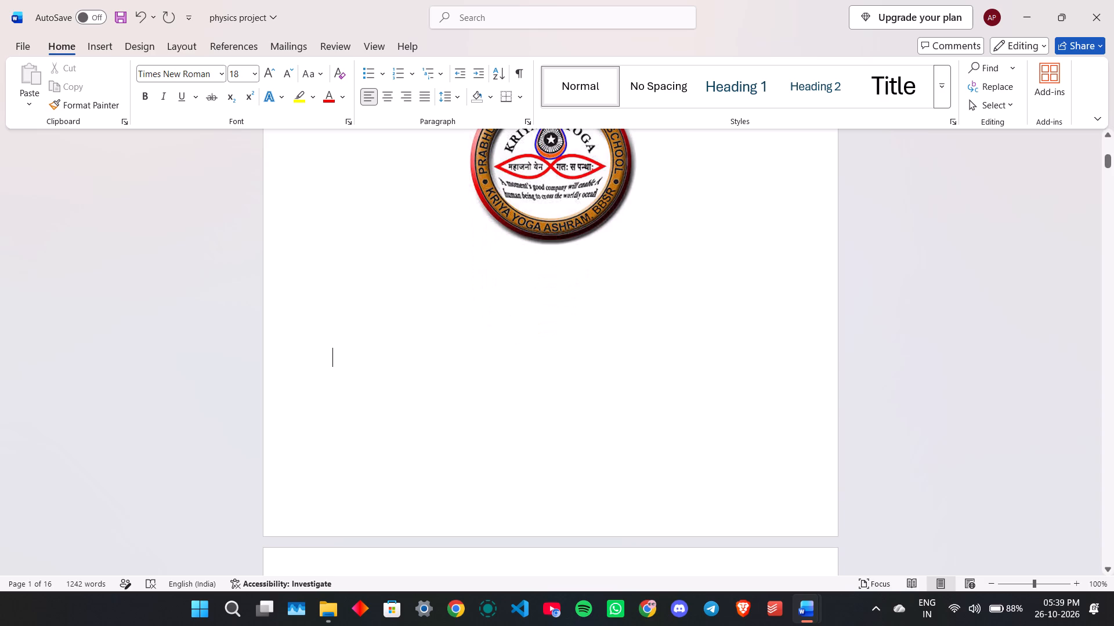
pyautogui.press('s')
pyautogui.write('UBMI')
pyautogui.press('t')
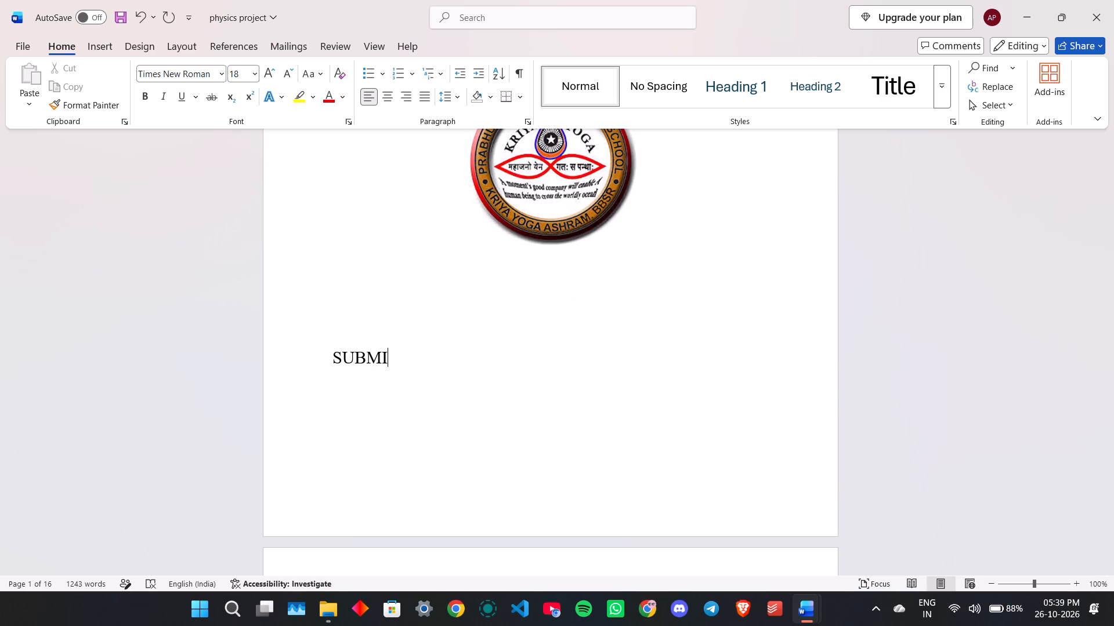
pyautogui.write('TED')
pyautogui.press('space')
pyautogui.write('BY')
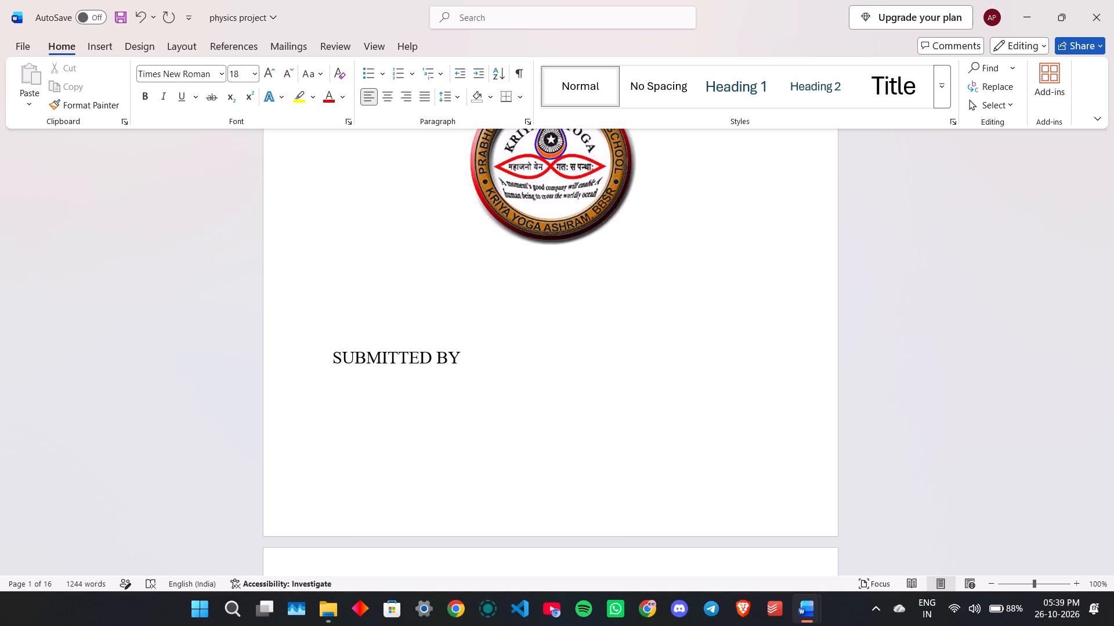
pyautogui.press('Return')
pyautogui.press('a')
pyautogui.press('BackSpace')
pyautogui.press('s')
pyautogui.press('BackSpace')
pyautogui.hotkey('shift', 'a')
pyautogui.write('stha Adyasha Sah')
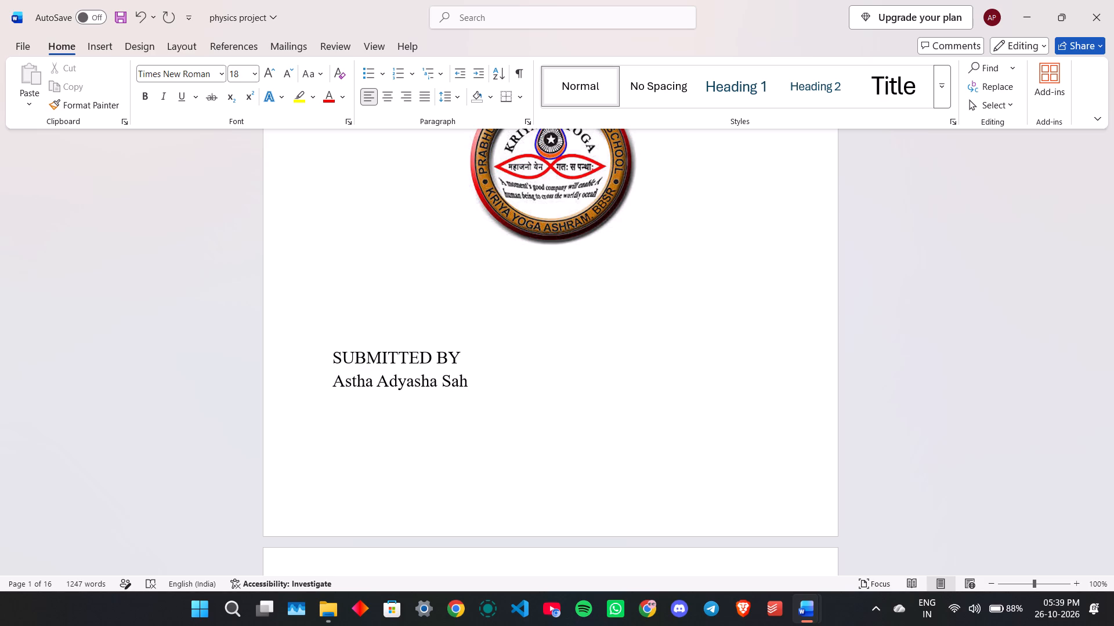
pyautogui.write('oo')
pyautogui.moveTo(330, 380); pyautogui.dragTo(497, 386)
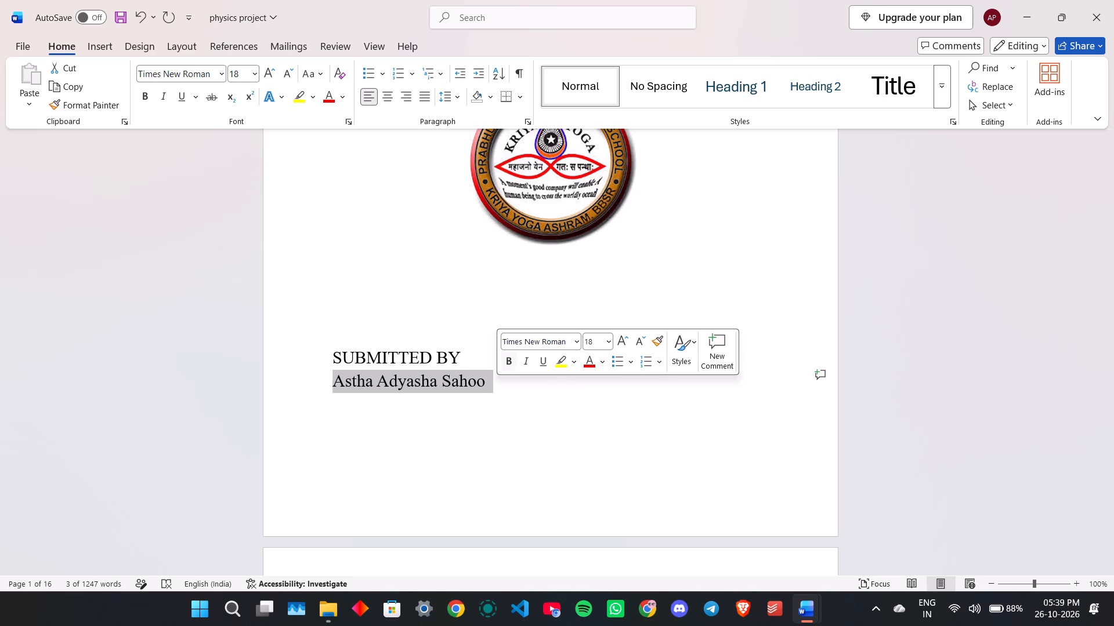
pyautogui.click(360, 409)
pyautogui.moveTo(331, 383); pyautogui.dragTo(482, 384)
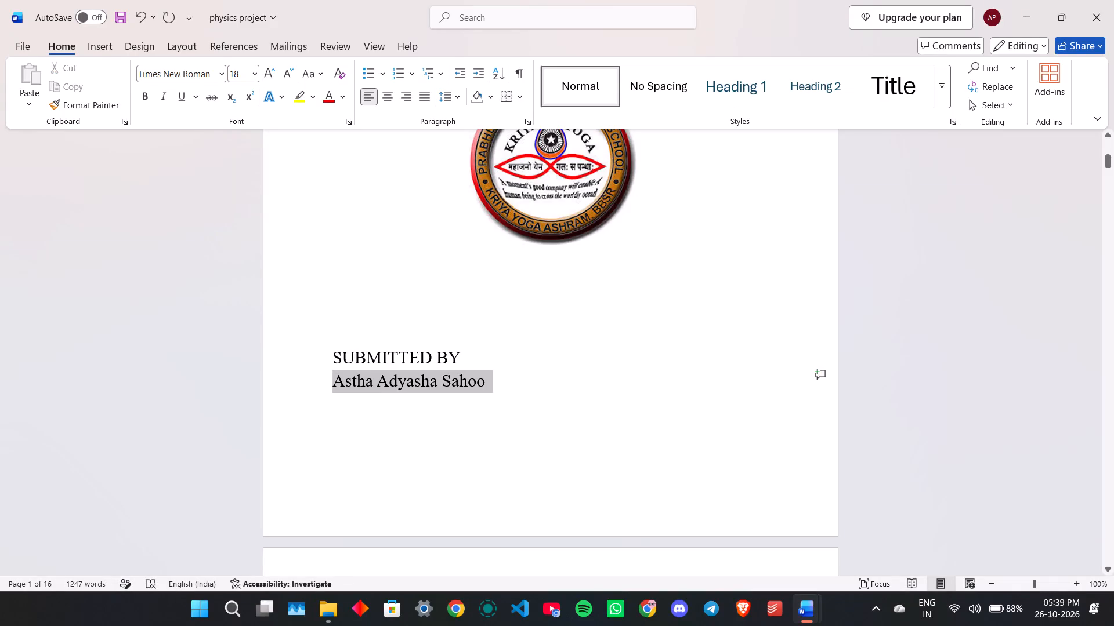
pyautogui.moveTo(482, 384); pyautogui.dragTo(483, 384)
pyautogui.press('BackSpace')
# Set the font colour of "SUBMITTED BY" to the standard dark blue.
pyautogui.moveTo(333, 358); pyautogui.dragTo(463, 350)
pyautogui.click(557, 328)
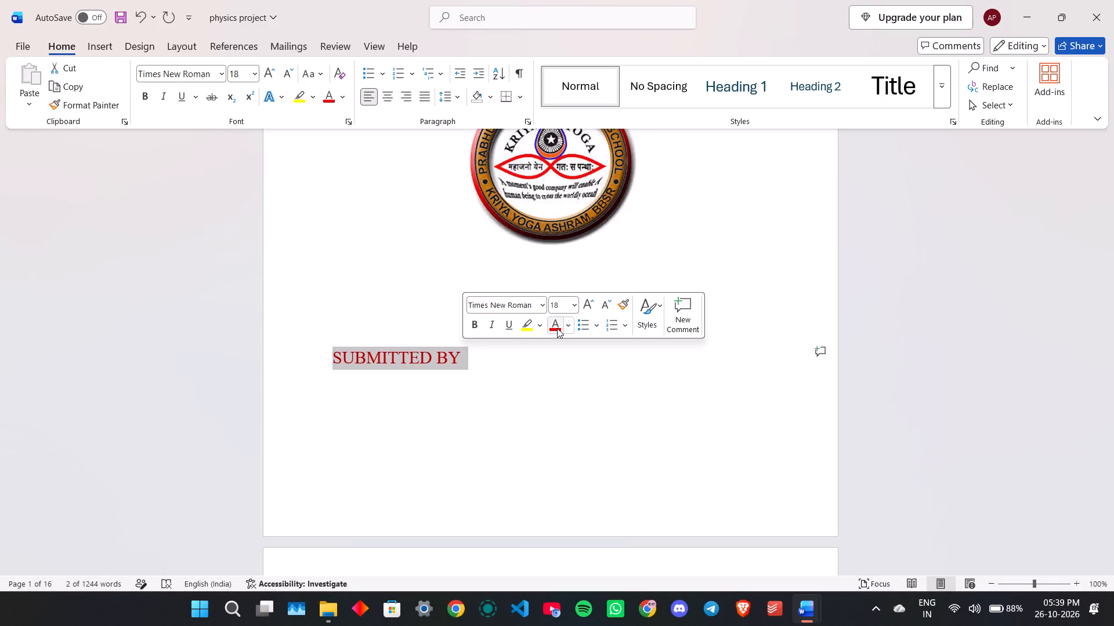
pyautogui.click(570, 328)
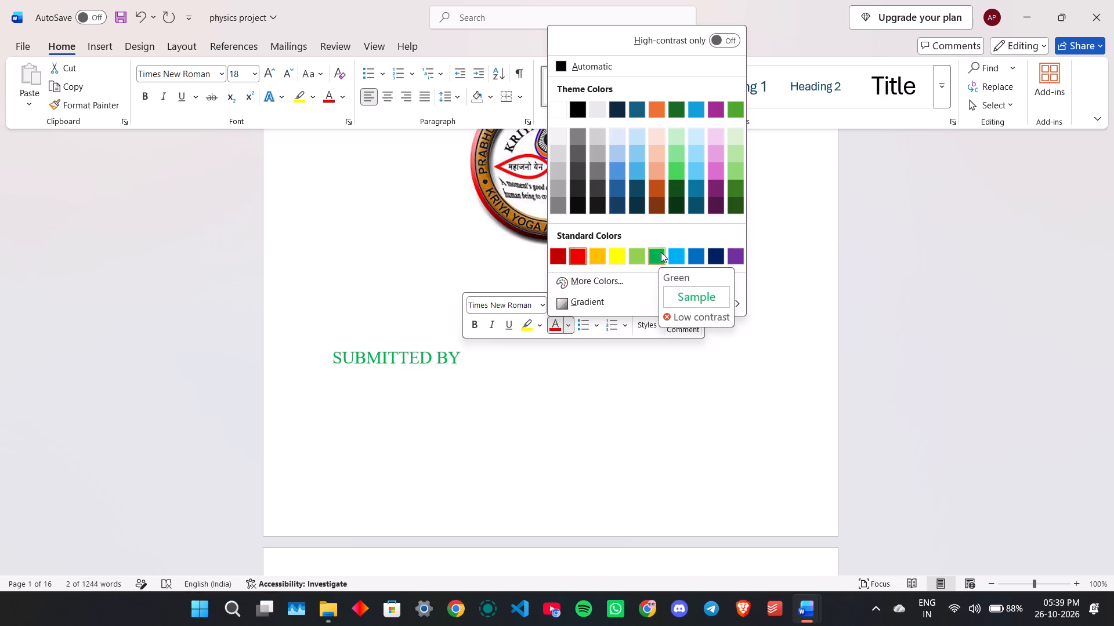
pyautogui.click(719, 252)
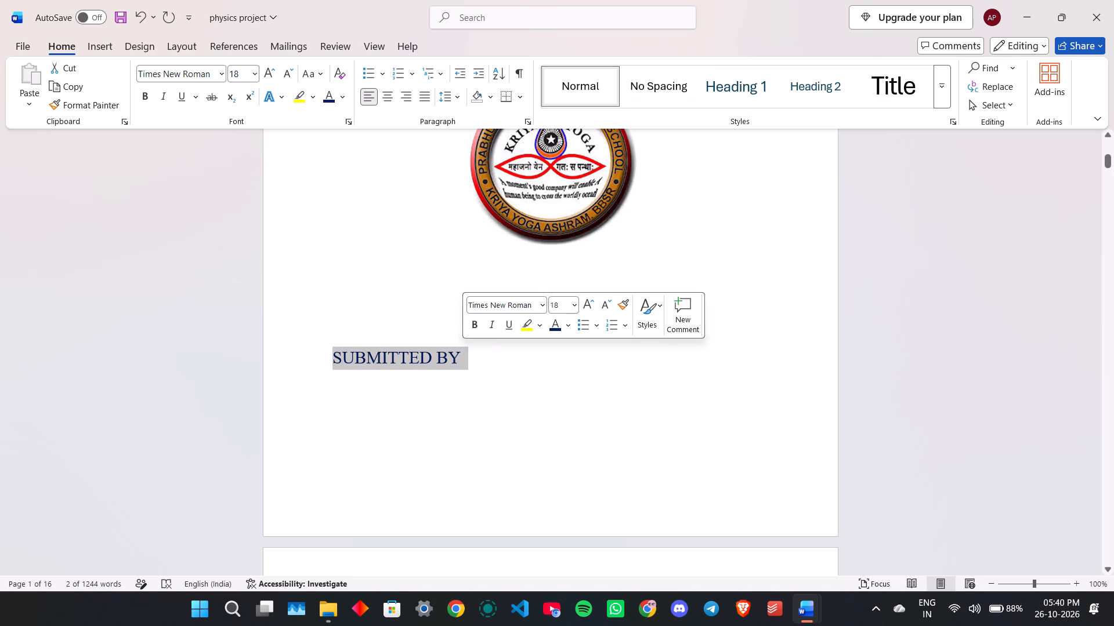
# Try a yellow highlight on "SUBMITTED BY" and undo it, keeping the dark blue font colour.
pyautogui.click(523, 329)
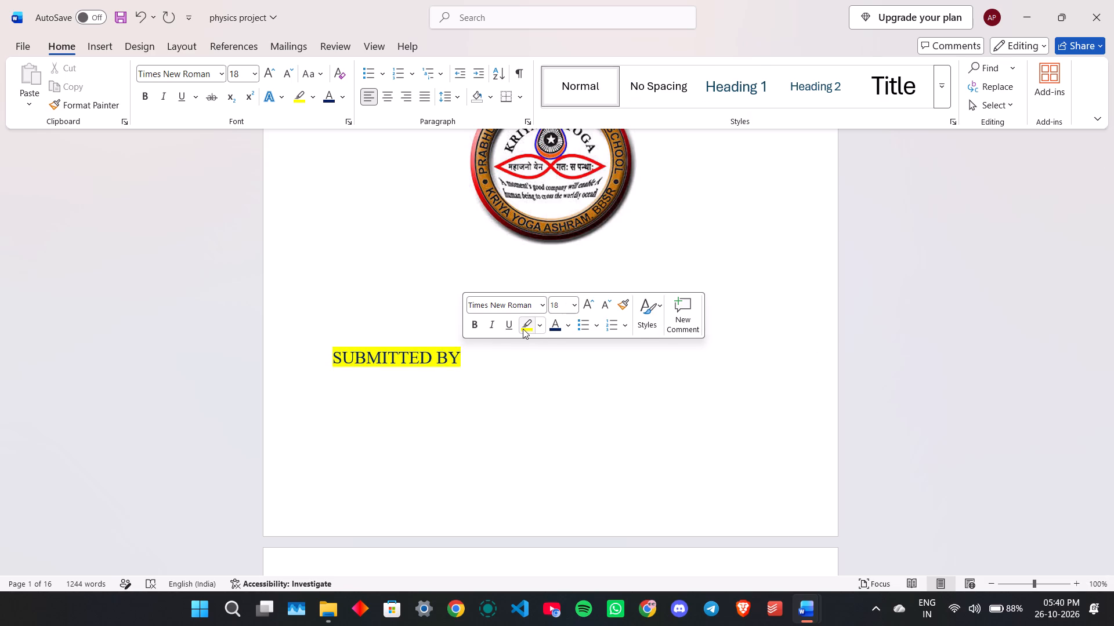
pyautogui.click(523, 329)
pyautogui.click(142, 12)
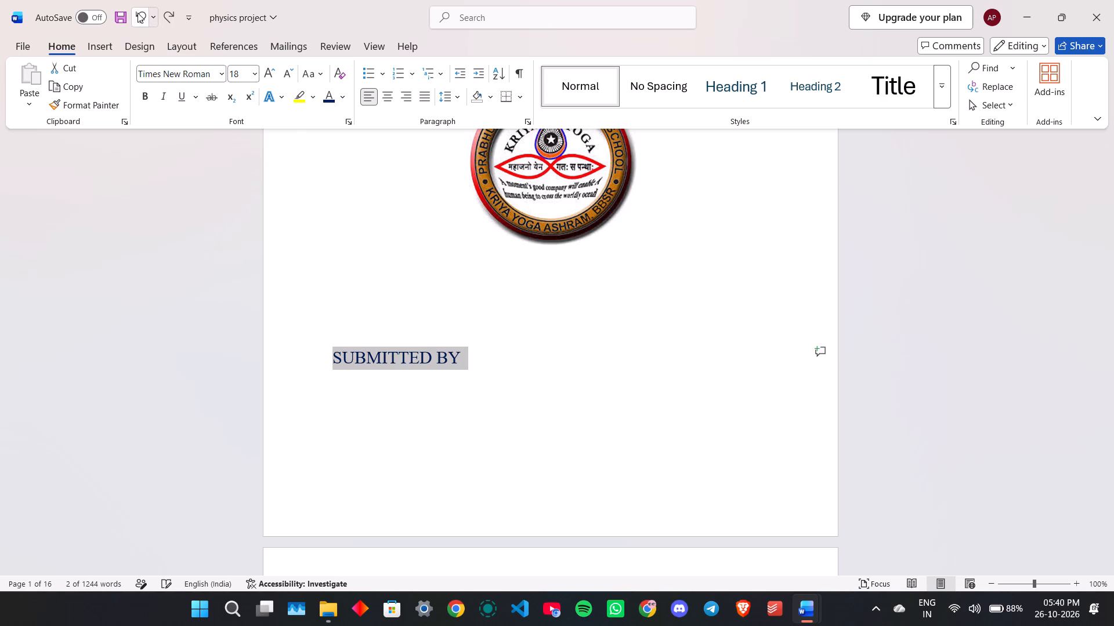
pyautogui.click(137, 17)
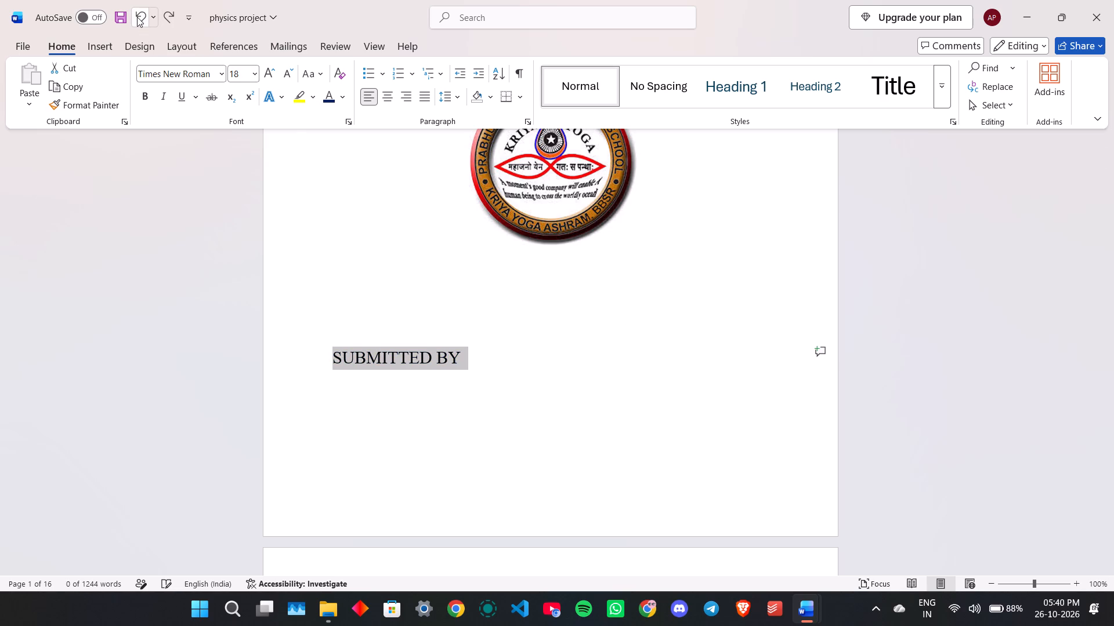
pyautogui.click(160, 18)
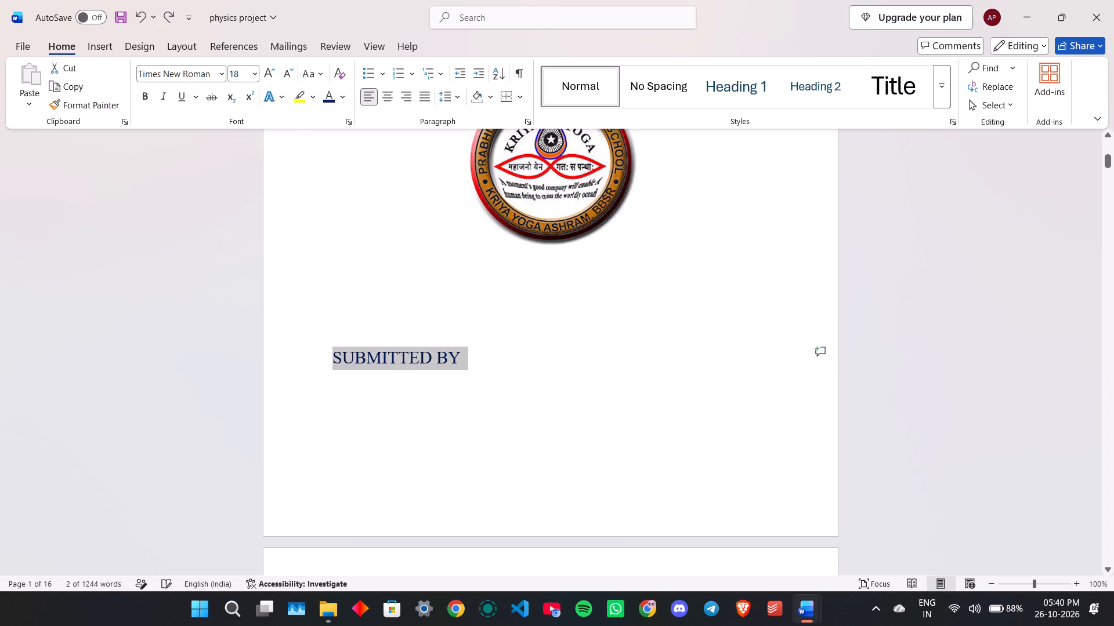
# Enter the student's full name in capitals under "SUBMITTED BY", with "CLASS-XII-D" on the line below.
pyautogui.click(397, 415)
pyautogui.click(332, 383)
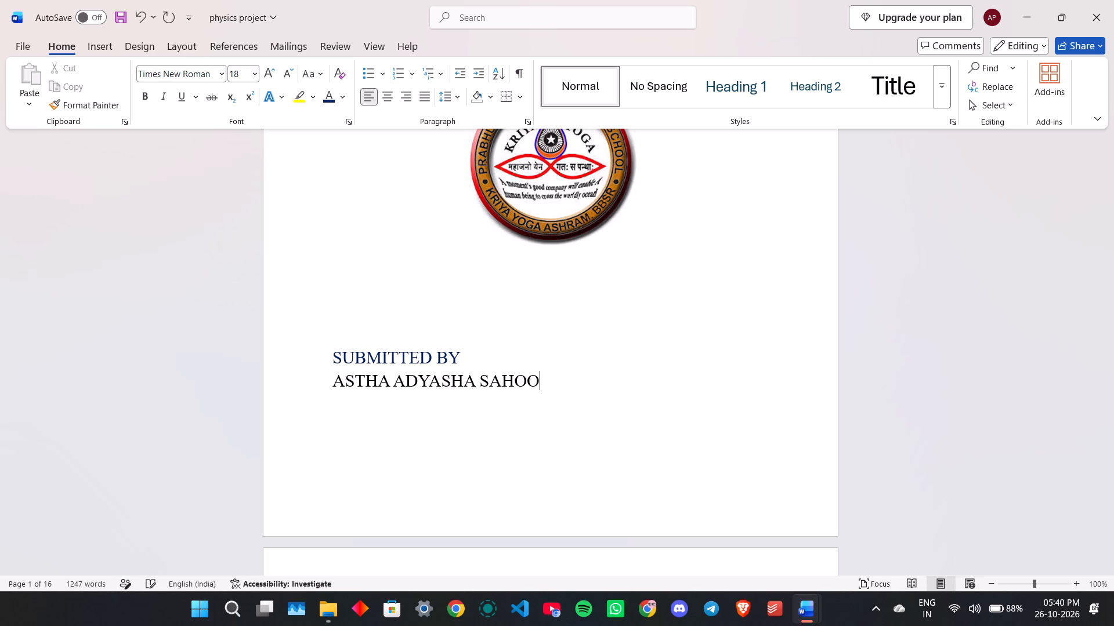
pyautogui.click(338, 397)
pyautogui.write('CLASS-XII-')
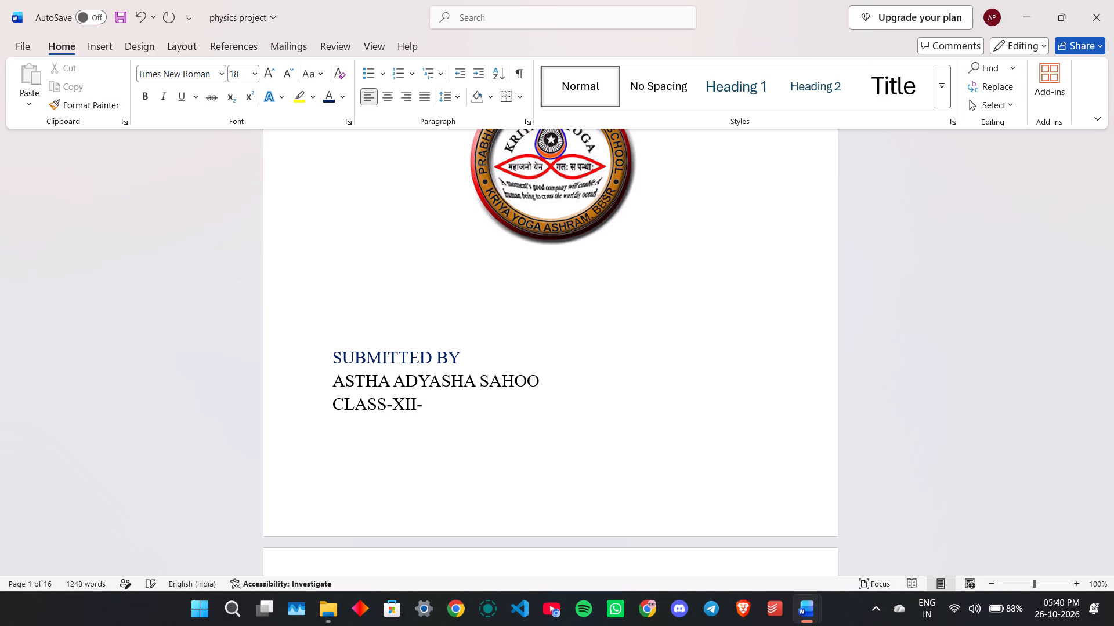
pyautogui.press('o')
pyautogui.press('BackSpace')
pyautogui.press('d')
# Add "SUBMITTED TO" on the same line as "SUBMITTED BY", set apart by a wide gap of spaces.
pyautogui.click(612, 347)
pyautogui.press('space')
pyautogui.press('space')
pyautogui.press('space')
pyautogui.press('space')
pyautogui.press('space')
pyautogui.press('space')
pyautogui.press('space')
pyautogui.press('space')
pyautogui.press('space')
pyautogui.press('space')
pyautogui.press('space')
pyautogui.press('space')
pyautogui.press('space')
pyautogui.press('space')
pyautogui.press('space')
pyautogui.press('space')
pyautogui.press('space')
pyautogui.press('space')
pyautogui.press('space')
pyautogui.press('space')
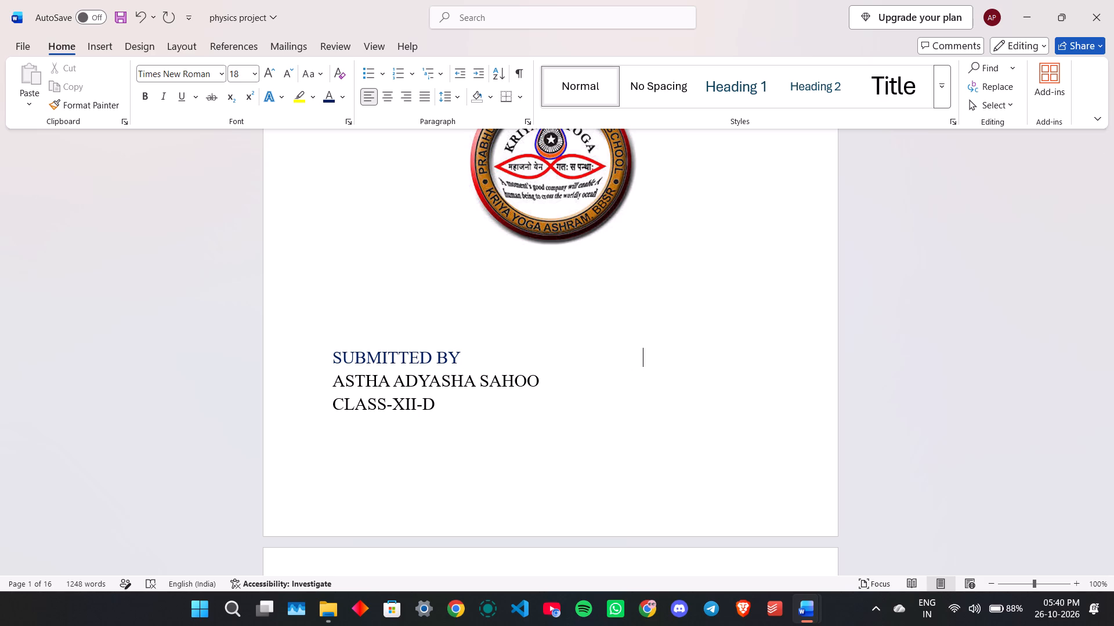
pyautogui.press('BackSpace')
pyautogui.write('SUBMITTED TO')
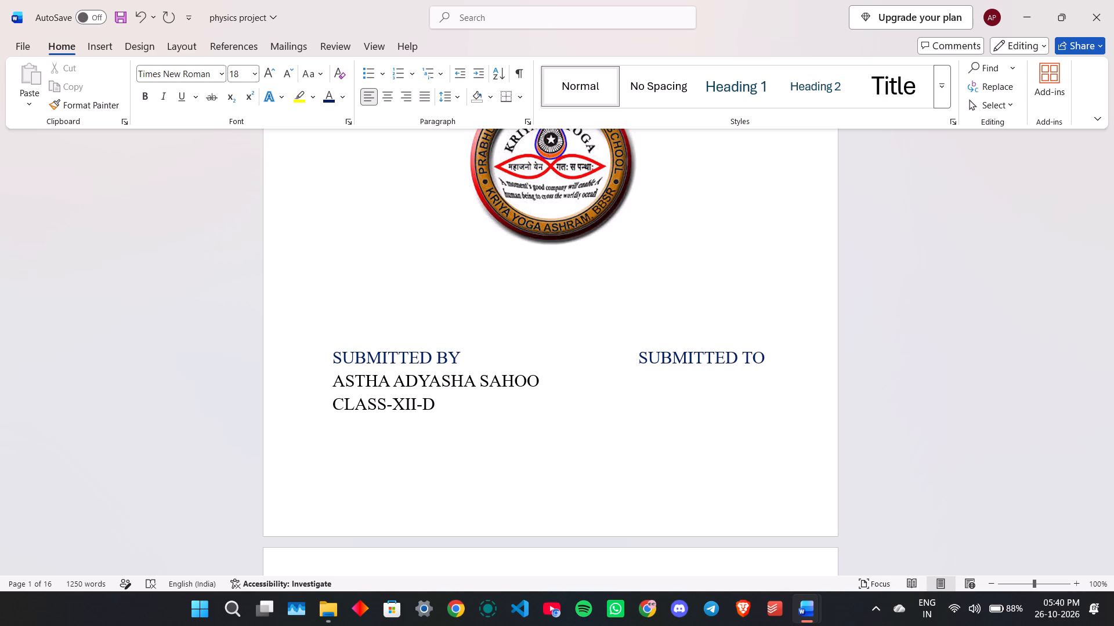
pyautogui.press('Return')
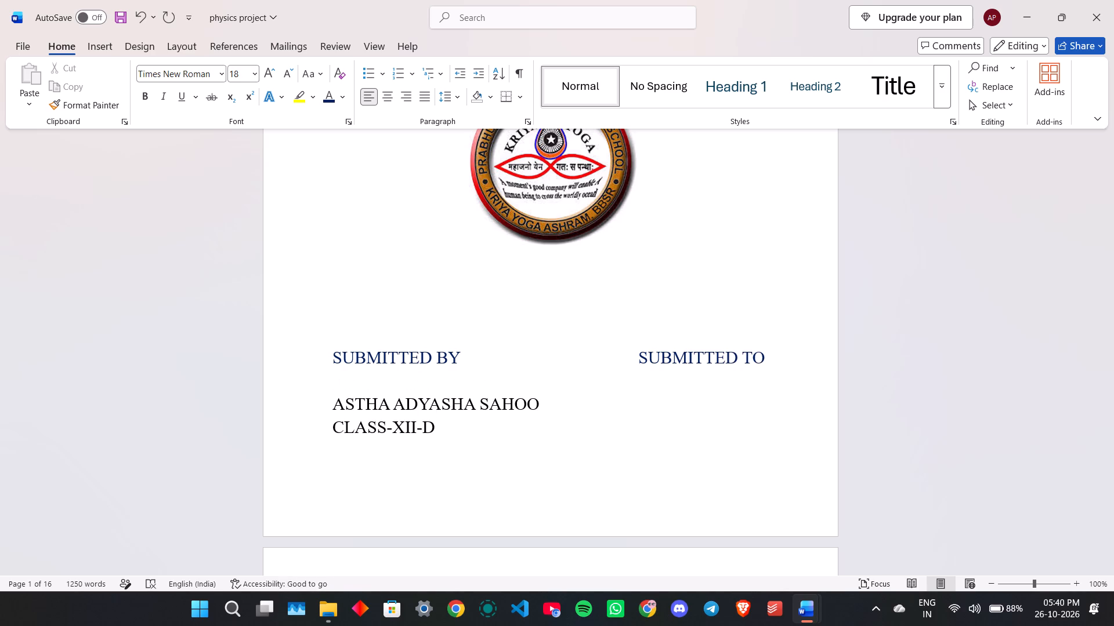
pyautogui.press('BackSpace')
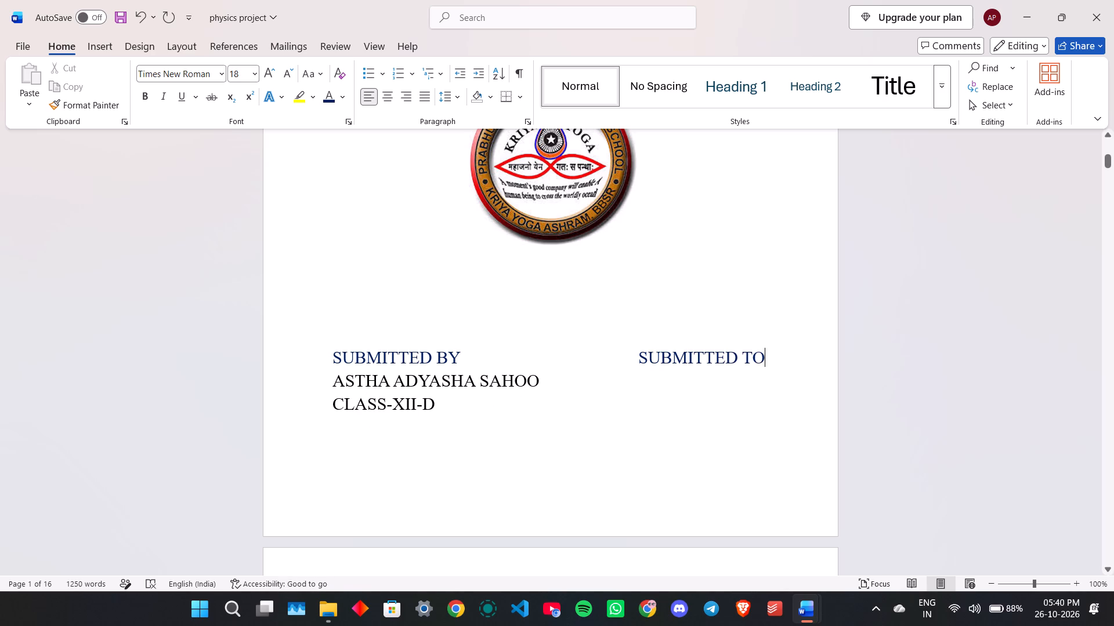
# Enter the teacher's name with the title "Mr." on the student's name line, spaced across to sit beneath "SUBMITTED TO".
pyautogui.click(541, 381)
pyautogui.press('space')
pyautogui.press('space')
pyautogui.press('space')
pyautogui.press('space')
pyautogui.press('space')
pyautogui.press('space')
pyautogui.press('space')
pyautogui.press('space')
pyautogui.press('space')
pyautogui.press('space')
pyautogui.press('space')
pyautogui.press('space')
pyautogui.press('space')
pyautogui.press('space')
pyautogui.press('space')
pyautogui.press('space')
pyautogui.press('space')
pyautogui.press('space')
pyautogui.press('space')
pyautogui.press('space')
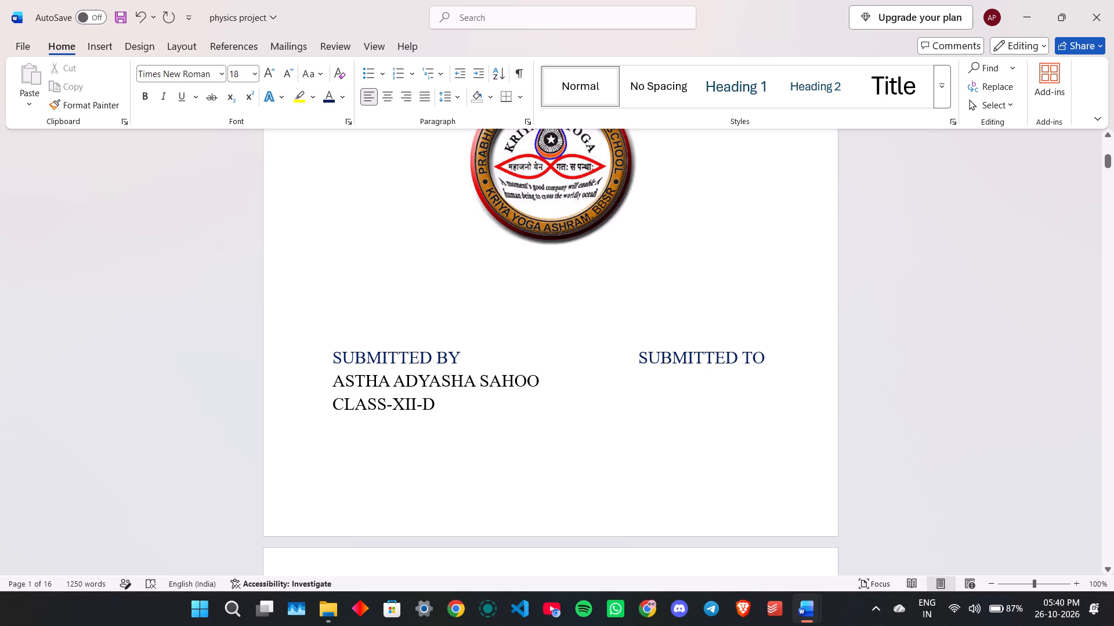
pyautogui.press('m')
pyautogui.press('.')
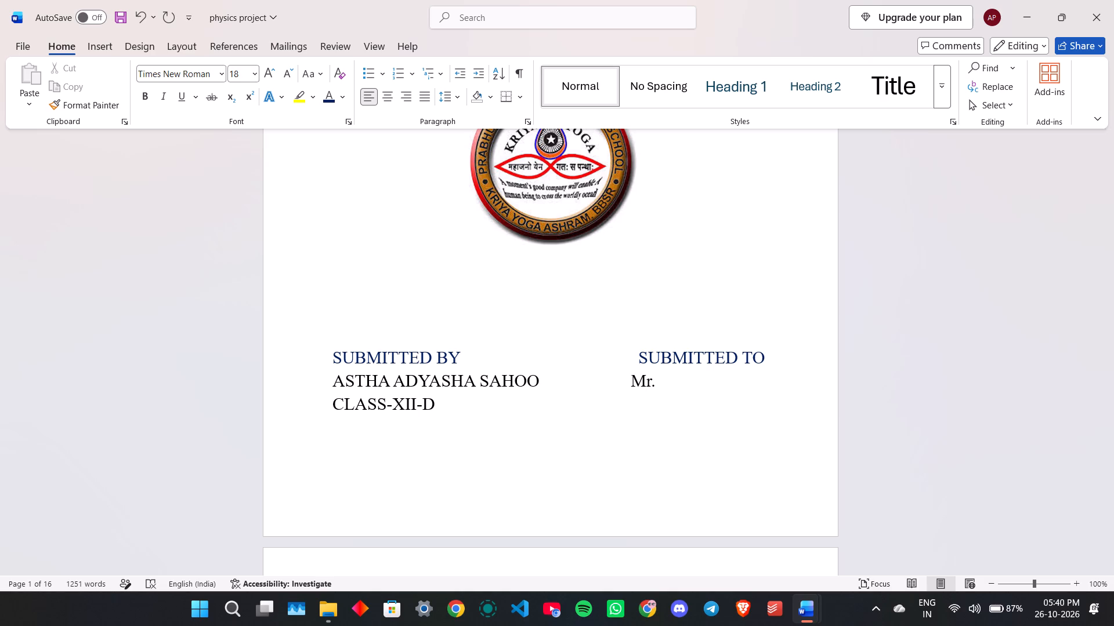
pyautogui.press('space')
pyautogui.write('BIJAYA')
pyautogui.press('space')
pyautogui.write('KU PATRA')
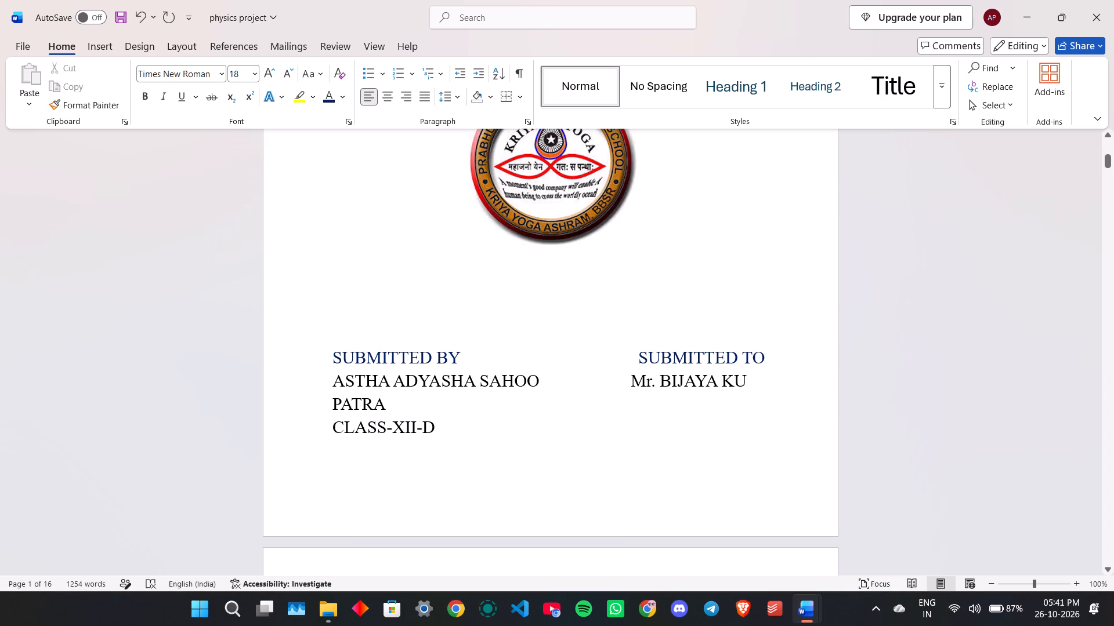
# Remove four spaces before "Mr." to shift the teacher's name closer to the student's name.
pyautogui.click(629, 383)
pyautogui.press('BackSpace')
pyautogui.press('BackSpace')
pyautogui.press('BackSpace')
pyautogui.press('BackSpace')
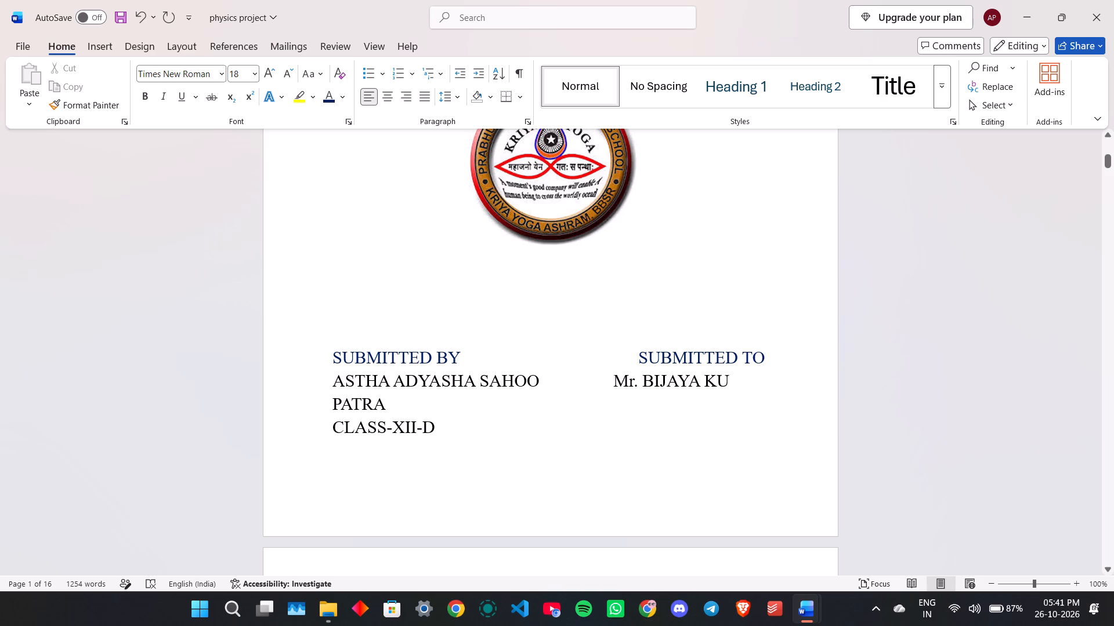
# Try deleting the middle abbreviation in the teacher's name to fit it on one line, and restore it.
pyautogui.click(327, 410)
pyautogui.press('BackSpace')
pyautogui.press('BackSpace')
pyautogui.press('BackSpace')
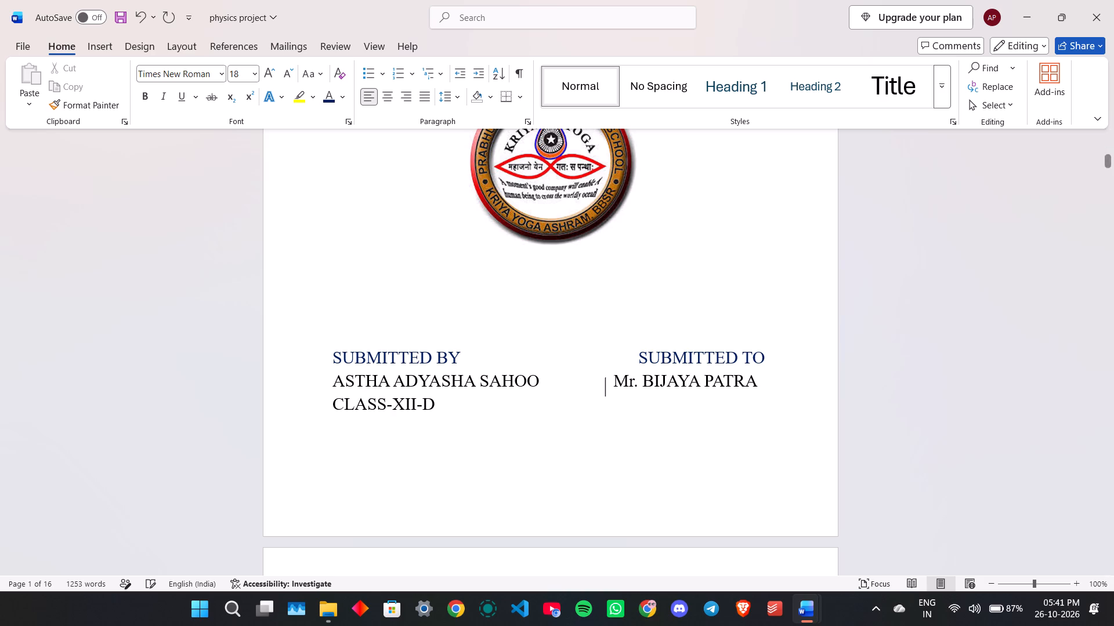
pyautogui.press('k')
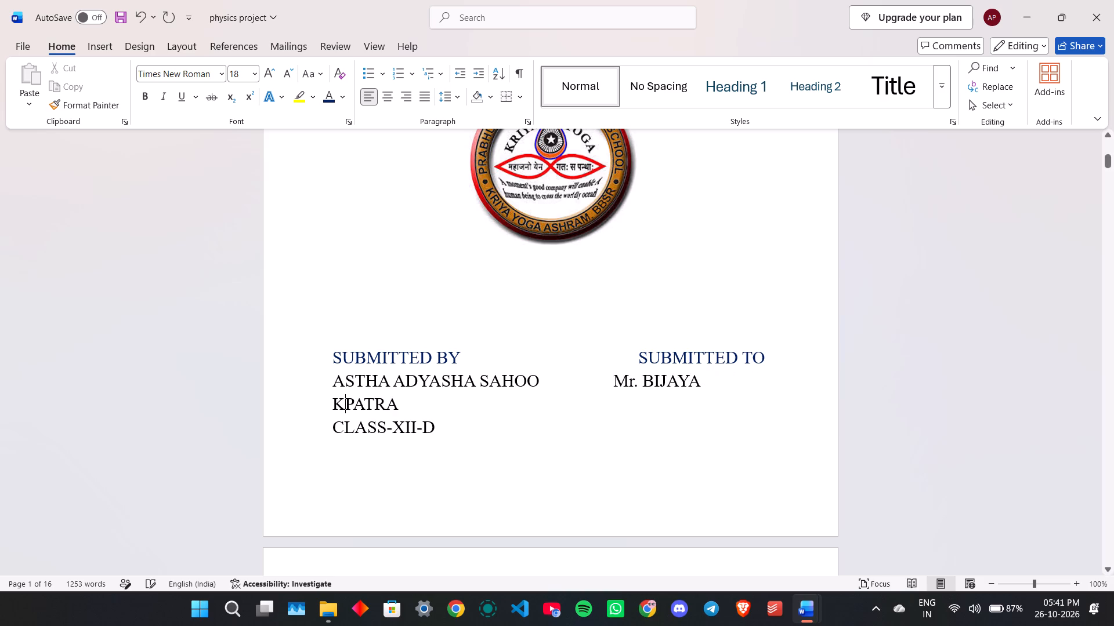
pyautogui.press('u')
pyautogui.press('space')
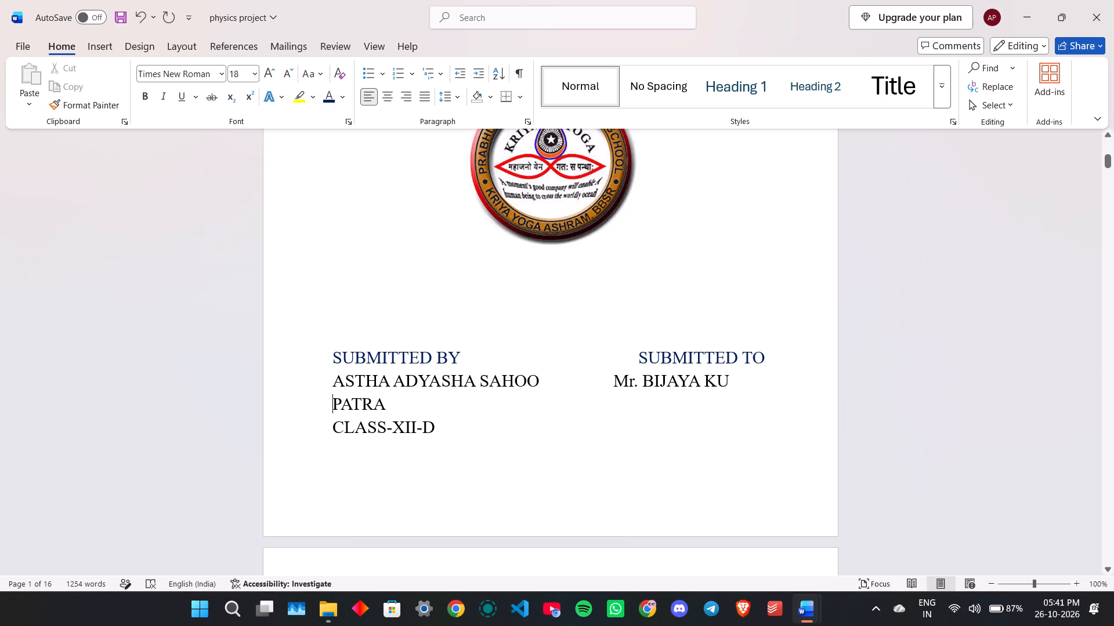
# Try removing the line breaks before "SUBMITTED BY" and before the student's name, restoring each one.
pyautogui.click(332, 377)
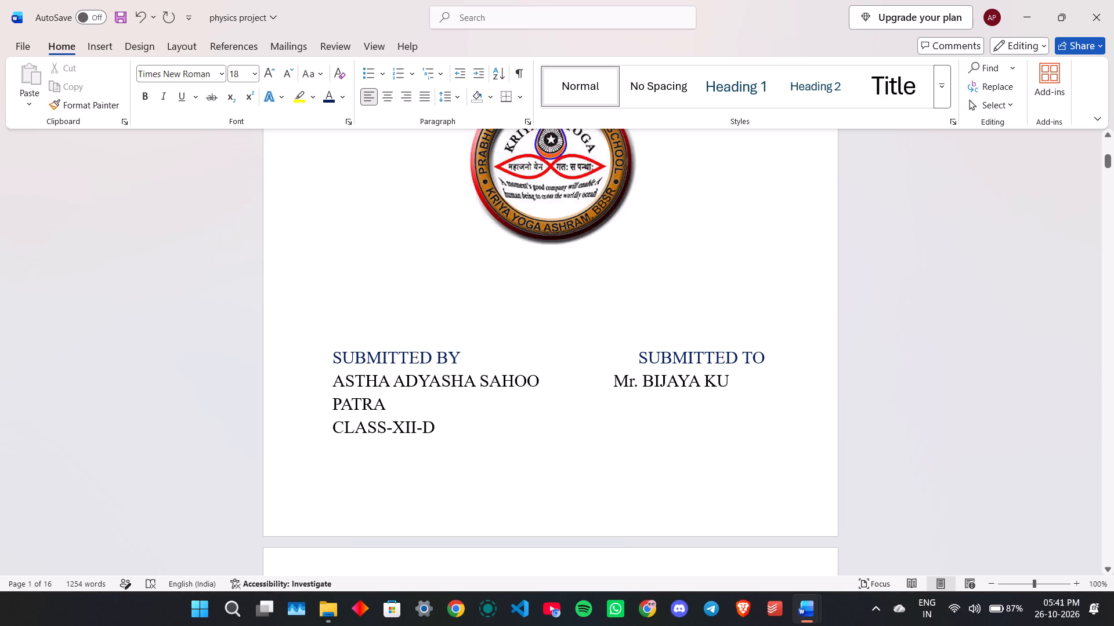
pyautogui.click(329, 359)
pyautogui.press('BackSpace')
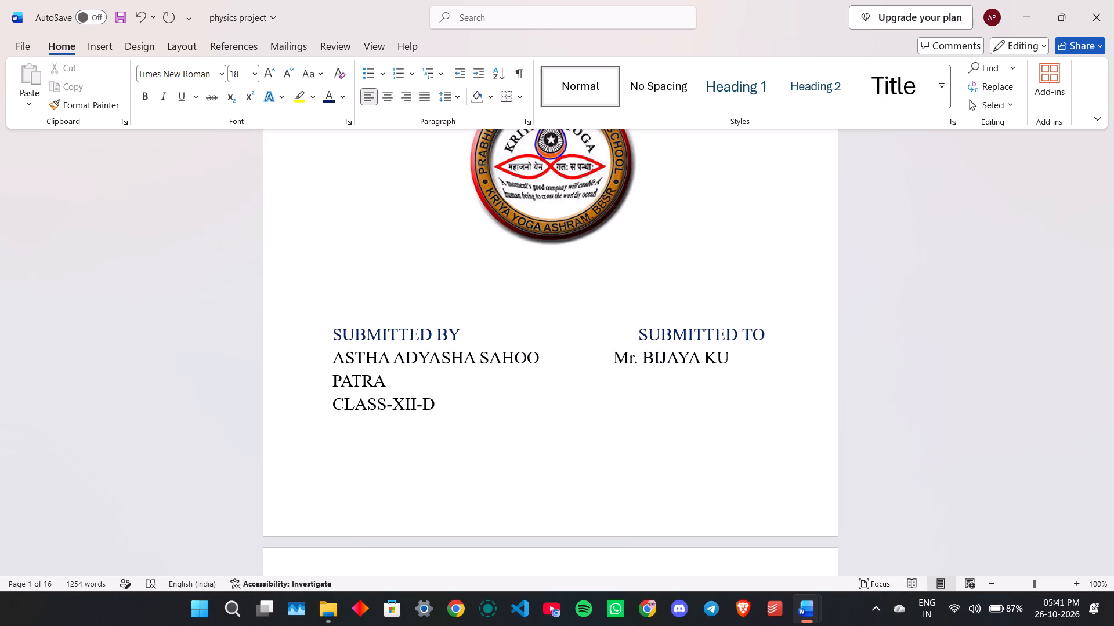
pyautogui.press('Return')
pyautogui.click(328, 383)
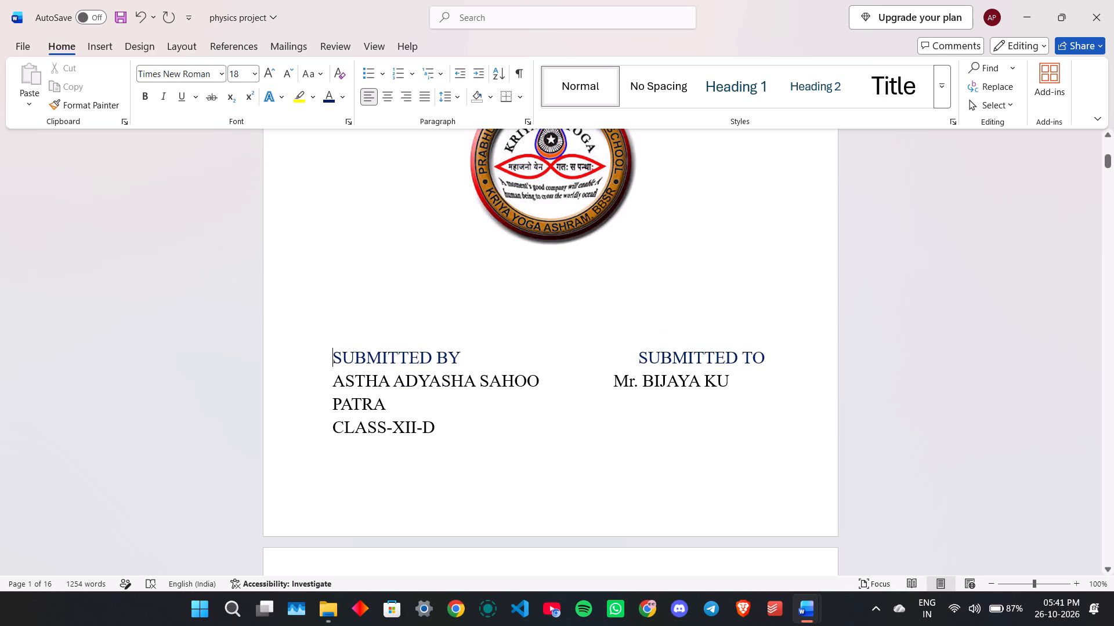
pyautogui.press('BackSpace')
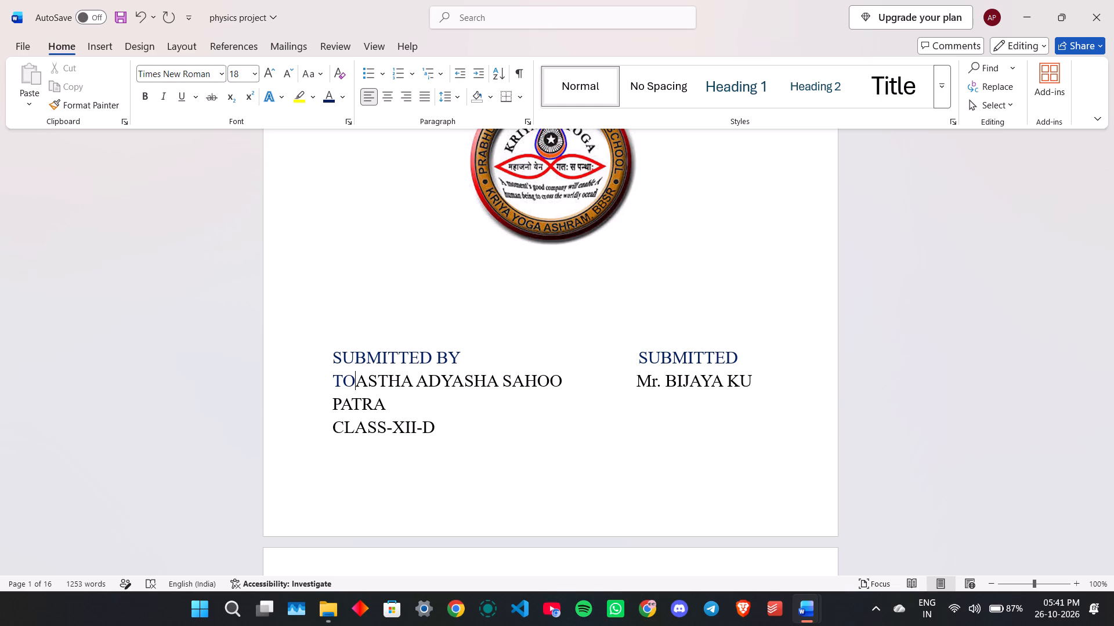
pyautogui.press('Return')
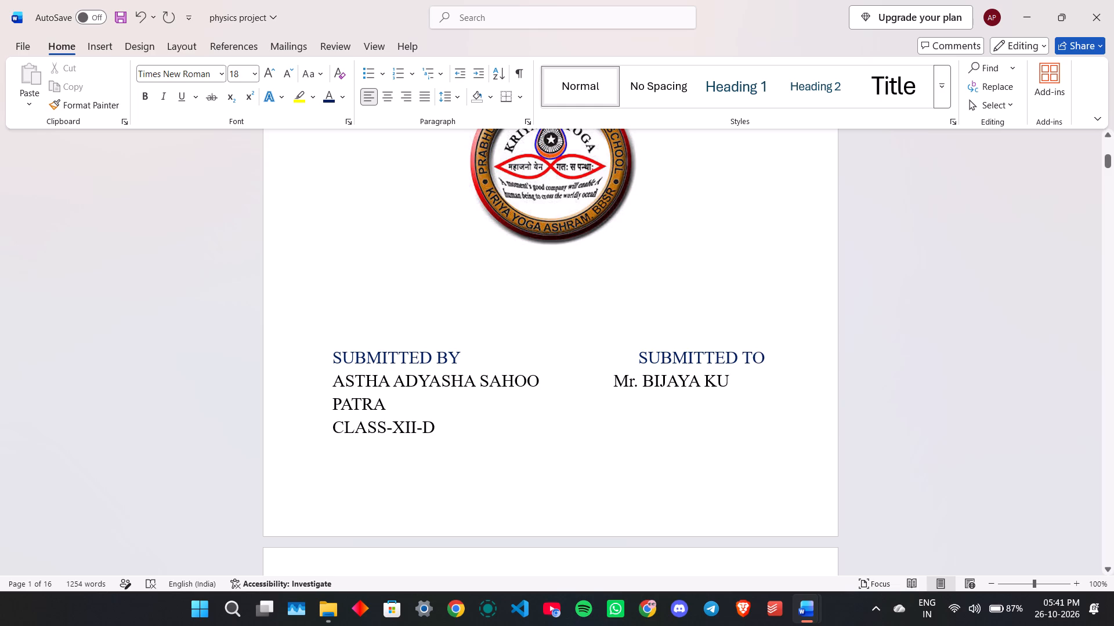
# Remove another four spaces before "Mr." on the line with both names.
pyautogui.click(614, 383)
pyautogui.press('BackSpace')
pyautogui.press('BackSpace')
pyautogui.press('BackSpace')
pyautogui.press('BackSpace')
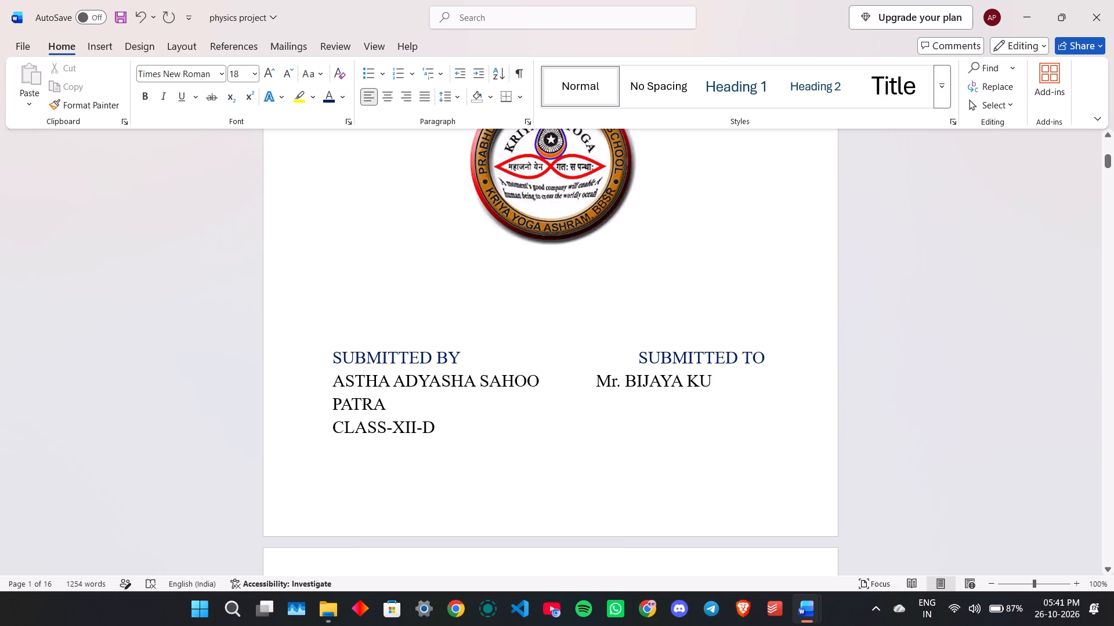
# Remove five spaces before "SUBMITTED TO" to bring it in line with the teacher's name.
pyautogui.click(636, 354)
pyautogui.press('BackSpace')
pyautogui.press('BackSpace')
pyautogui.press('BackSpace')
pyautogui.press('BackSpace')
pyautogui.press('BackSpace')
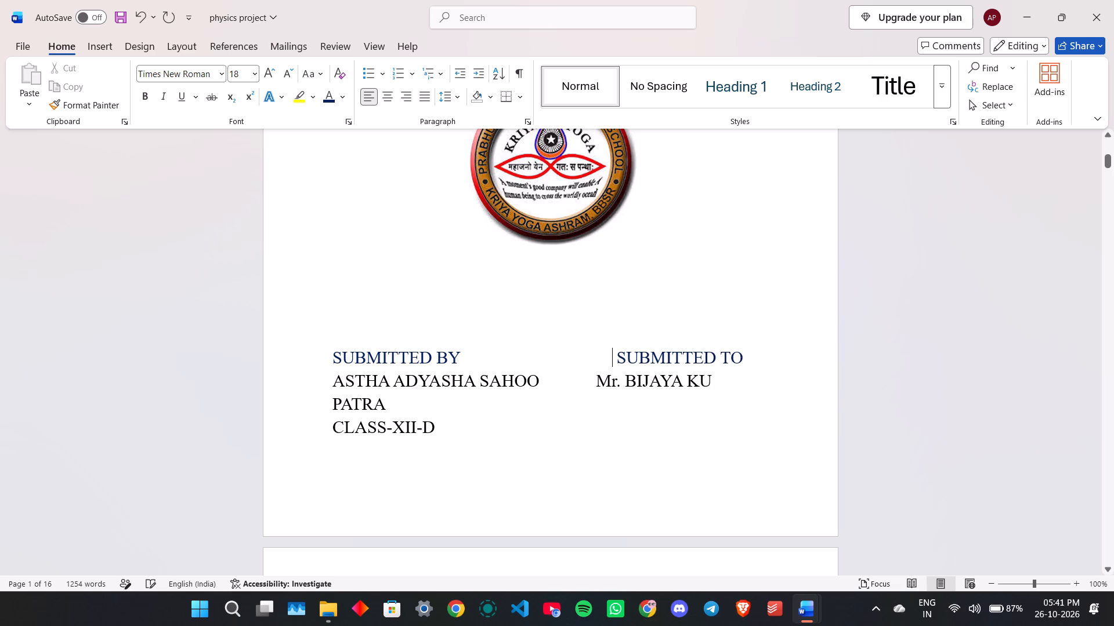
# Fit the teacher's full name on one line by removing one space before "Mr.", keeping a single space before the surname.
pyautogui.click(330, 406)
pyautogui.press('BackSpace')
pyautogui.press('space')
pyautogui.press('BackSpace')
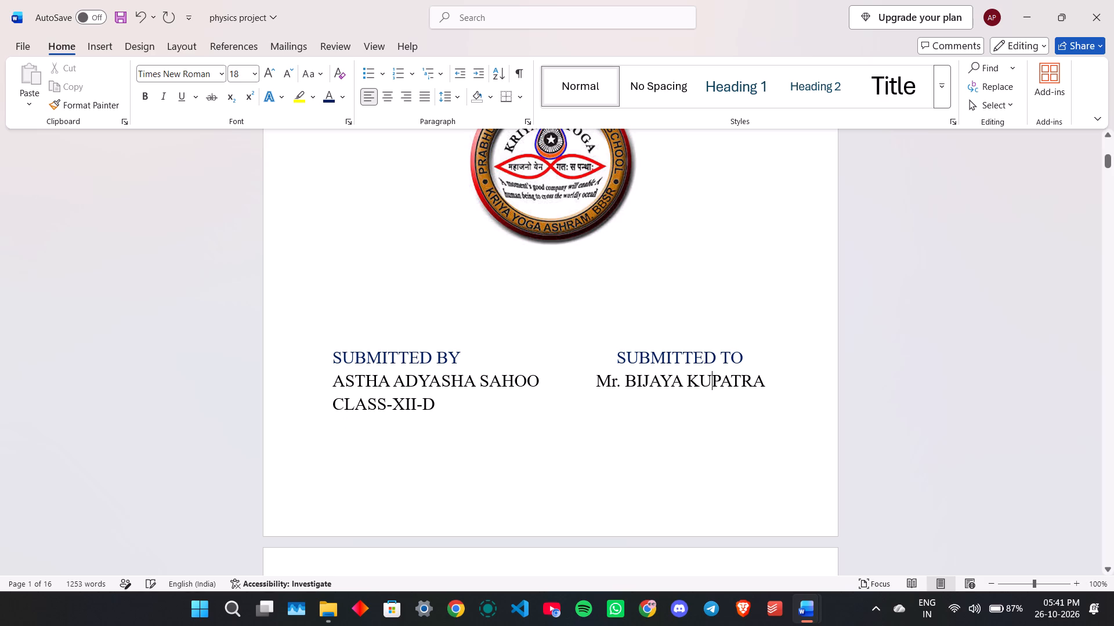
pyautogui.click(596, 382)
pyautogui.press('BackSpace')
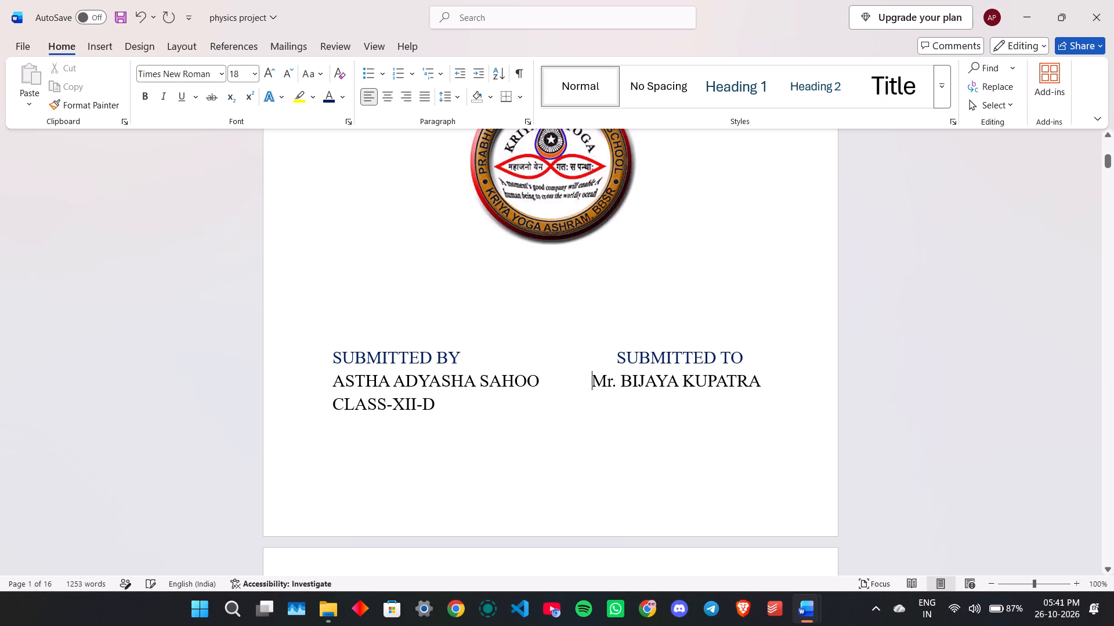
pyautogui.click(706, 379)
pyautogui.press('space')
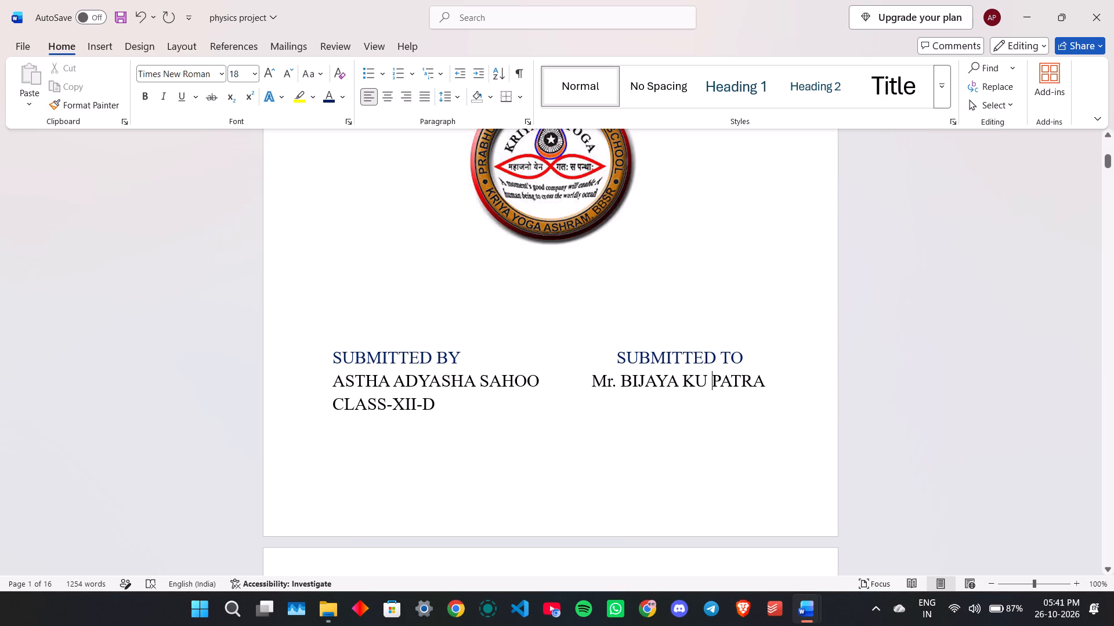
# Add "PGT (Physics Department)" beneath the teacher's name, indented with spaces on the CLASS-XII-D line so it starts under "Mr.".
pyautogui.click(620, 401)
pyautogui.click(605, 405)
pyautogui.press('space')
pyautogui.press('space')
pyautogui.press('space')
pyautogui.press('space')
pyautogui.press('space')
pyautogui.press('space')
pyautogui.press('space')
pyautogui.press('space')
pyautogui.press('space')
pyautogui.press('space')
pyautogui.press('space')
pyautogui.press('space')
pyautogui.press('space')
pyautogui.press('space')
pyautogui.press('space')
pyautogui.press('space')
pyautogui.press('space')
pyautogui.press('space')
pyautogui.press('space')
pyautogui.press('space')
pyautogui.press('BackSpace')
pyautogui.press('BackSpace')
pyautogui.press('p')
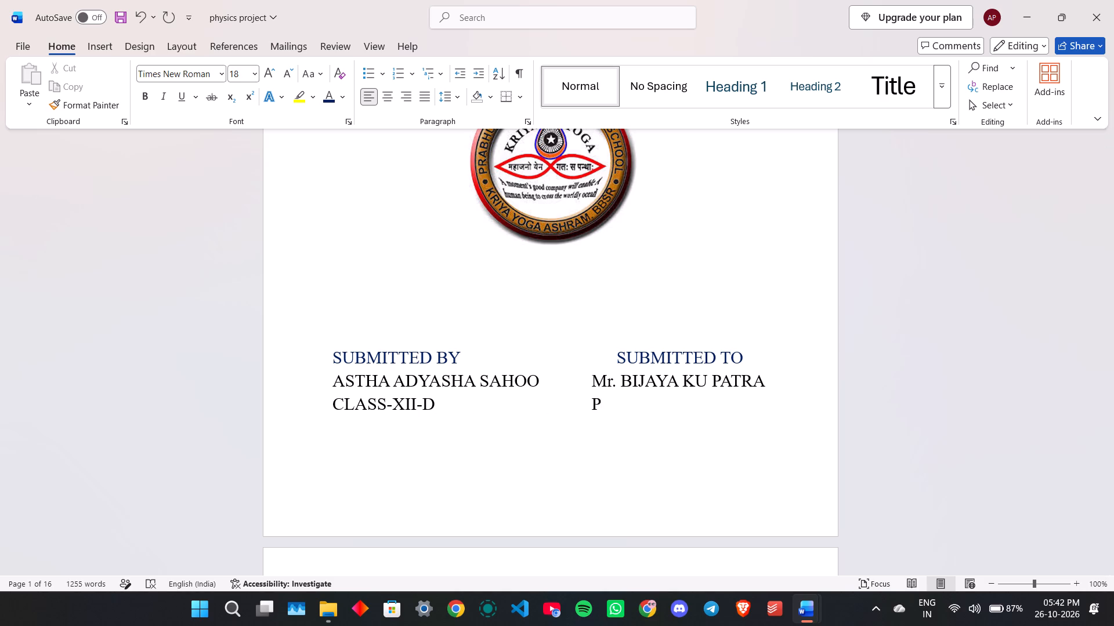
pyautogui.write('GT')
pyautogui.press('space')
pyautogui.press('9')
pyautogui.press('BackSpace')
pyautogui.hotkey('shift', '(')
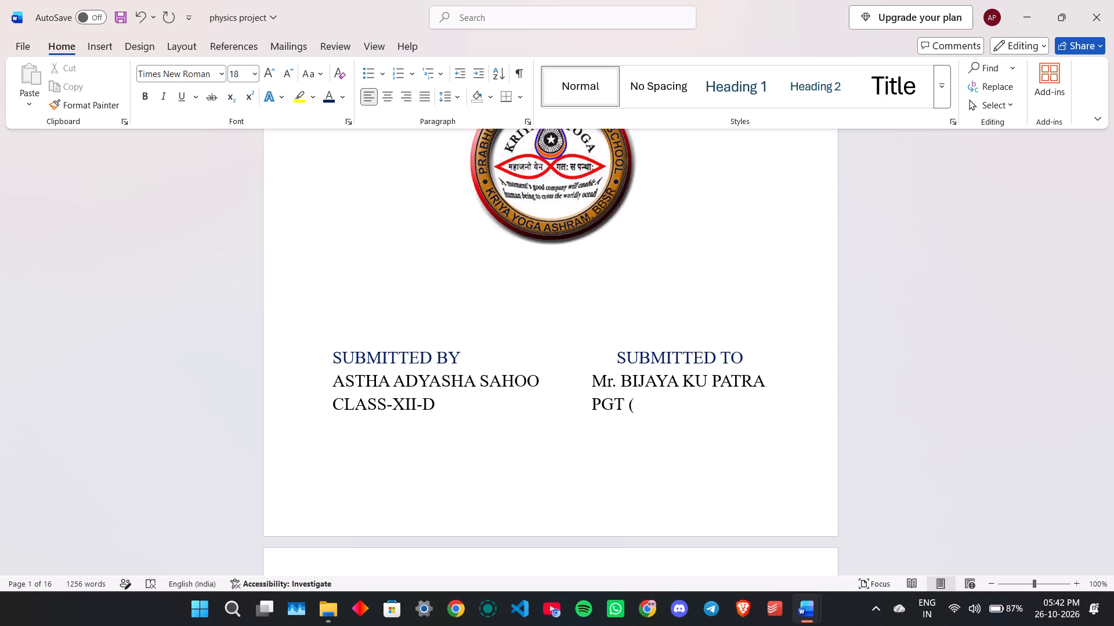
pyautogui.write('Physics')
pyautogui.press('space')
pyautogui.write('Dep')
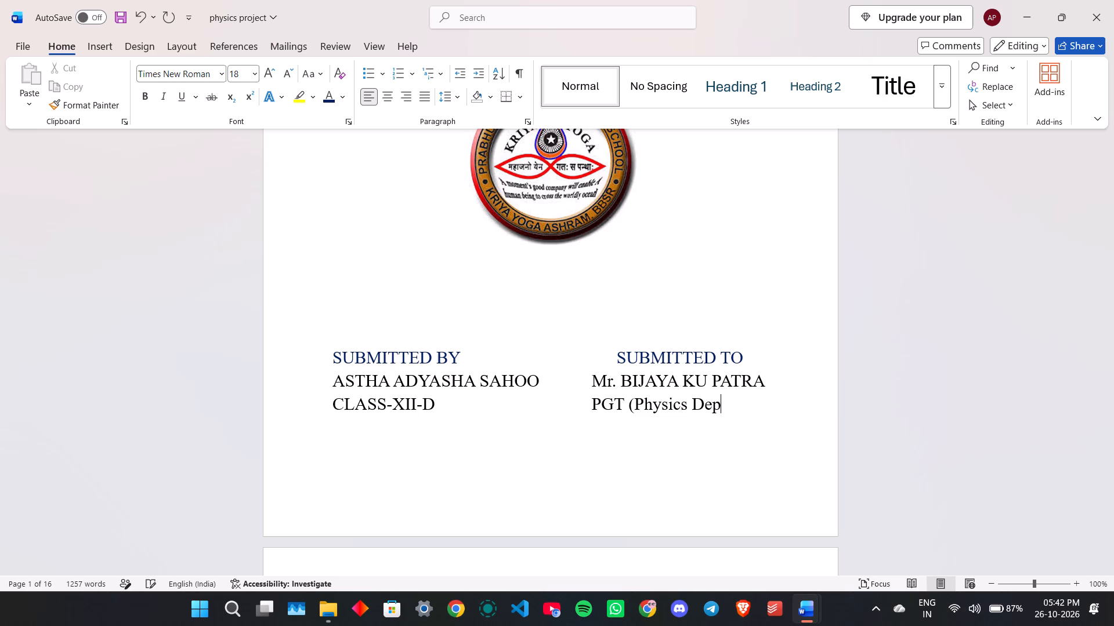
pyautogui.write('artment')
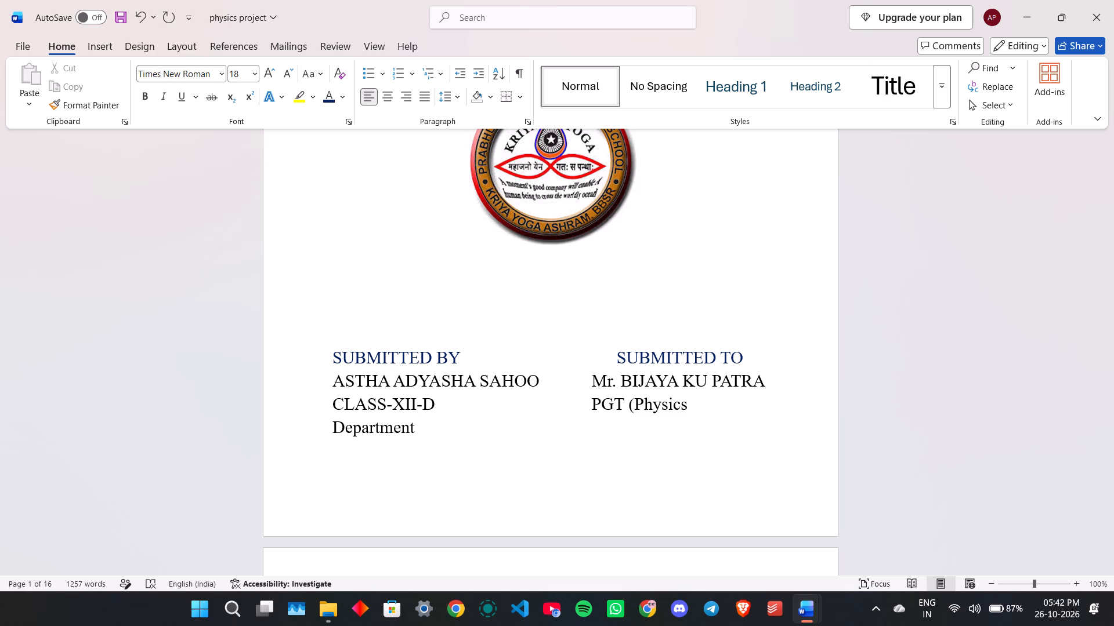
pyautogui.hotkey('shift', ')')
# Remove spaces before "PGT" on the CLASS-XII-D line so "PGT (Physics Department)" fits on one line, keeping a space before "Department)".
pyautogui.click(328, 427)
pyautogui.press('BackSpace')
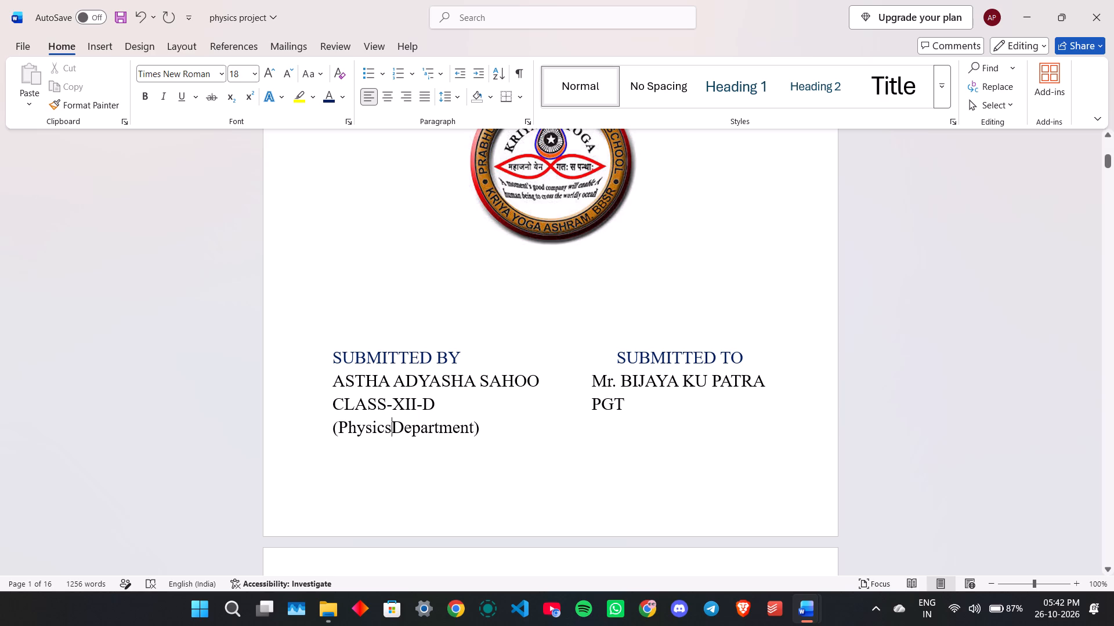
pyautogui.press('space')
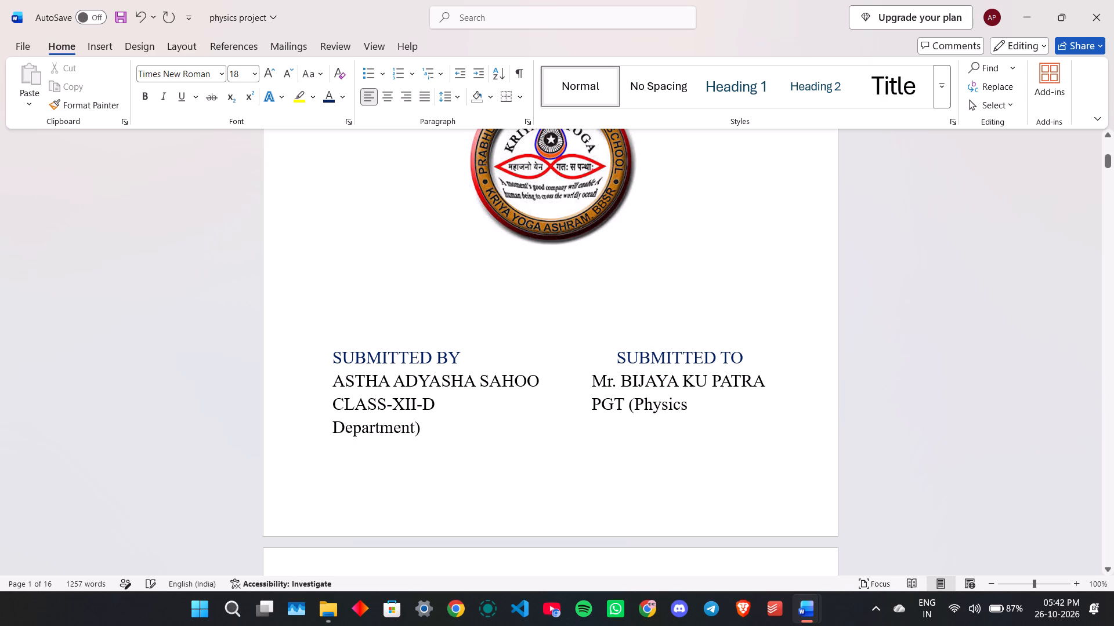
pyautogui.doubleClick(592, 407)
pyautogui.press('BackSpace')
pyautogui.press('BackSpace')
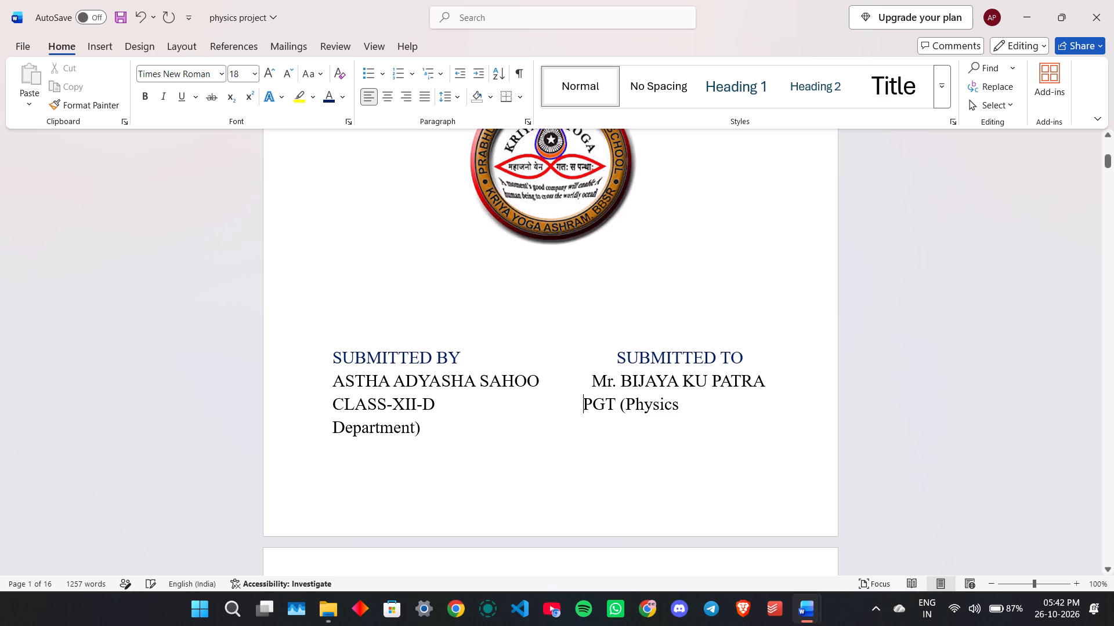
pyautogui.moveTo(334, 424); pyautogui.dragTo(334, 418)
pyautogui.press('BackSpace')
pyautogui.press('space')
pyautogui.click(584, 406)
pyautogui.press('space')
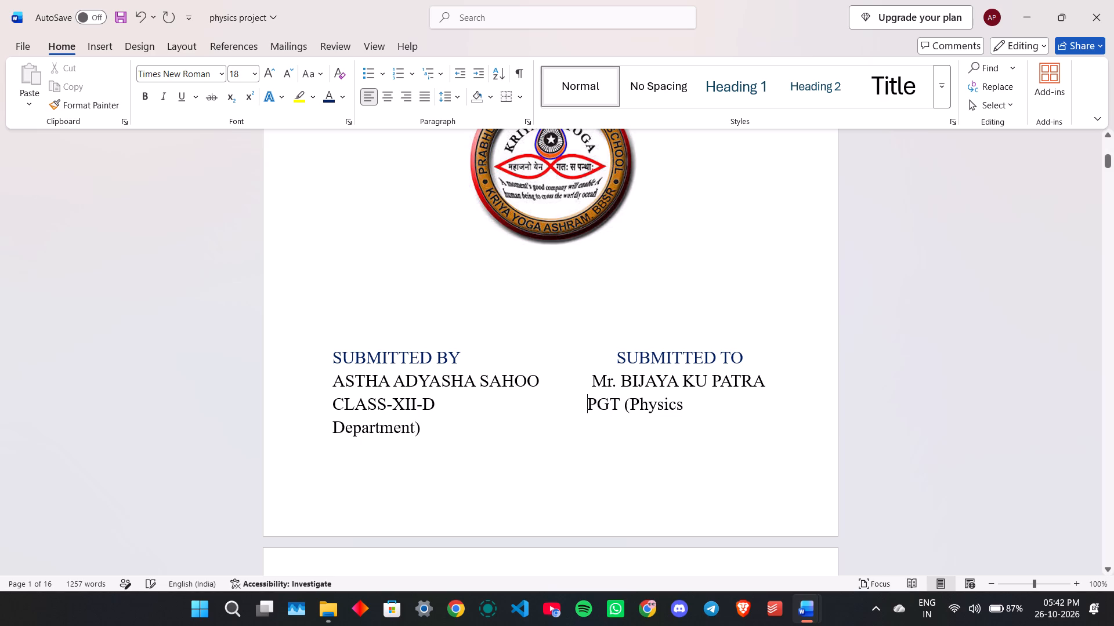
pyautogui.press('BackSpace')
pyautogui.press('BackSpace')
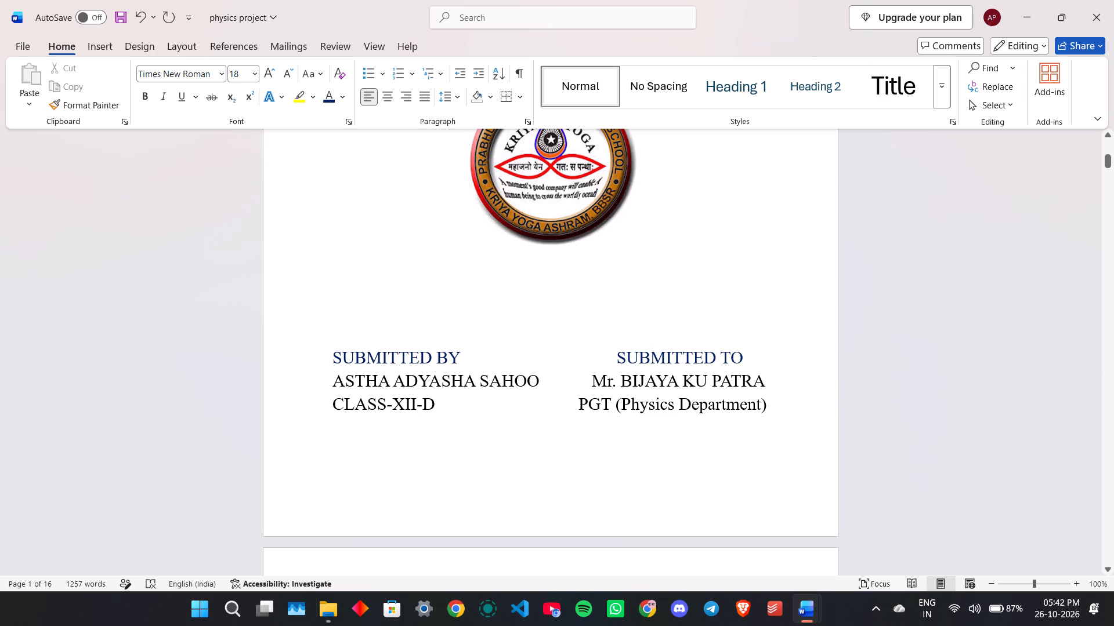
# Format the cover-page heading "PHYSICS INVESTIGATORY PROJECT" in font size 20 and standard red.
pyautogui.scroll(3, 610, 456)
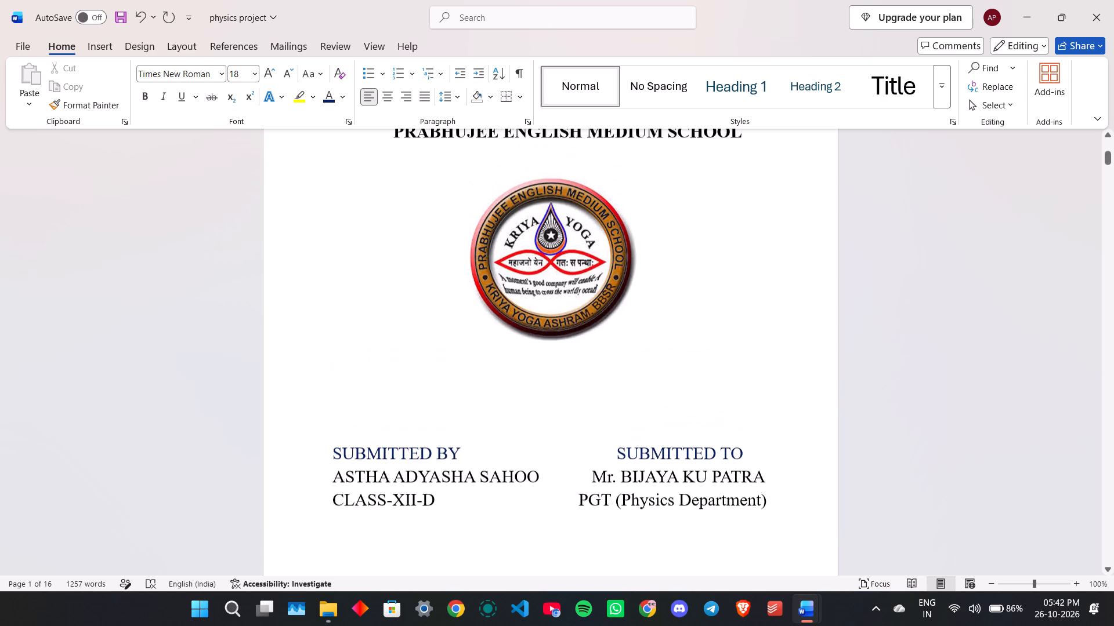
pyautogui.scroll(1, 610, 456)
pyautogui.scroll(-4, 606, 443)
pyautogui.scroll(5, 606, 442)
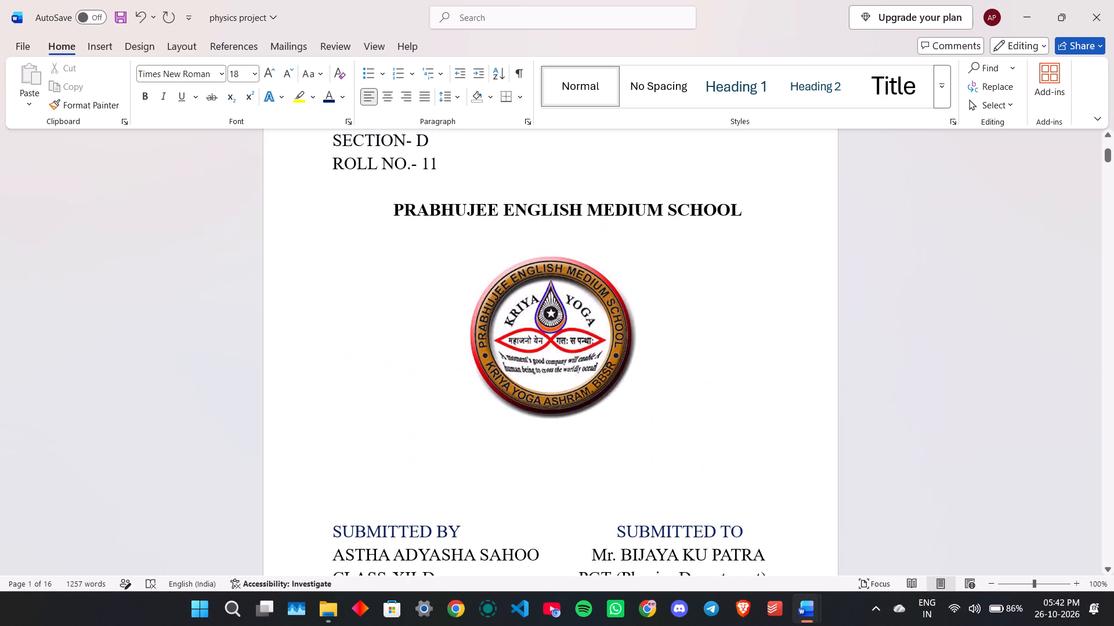
pyautogui.scroll(-1, 601, 438)
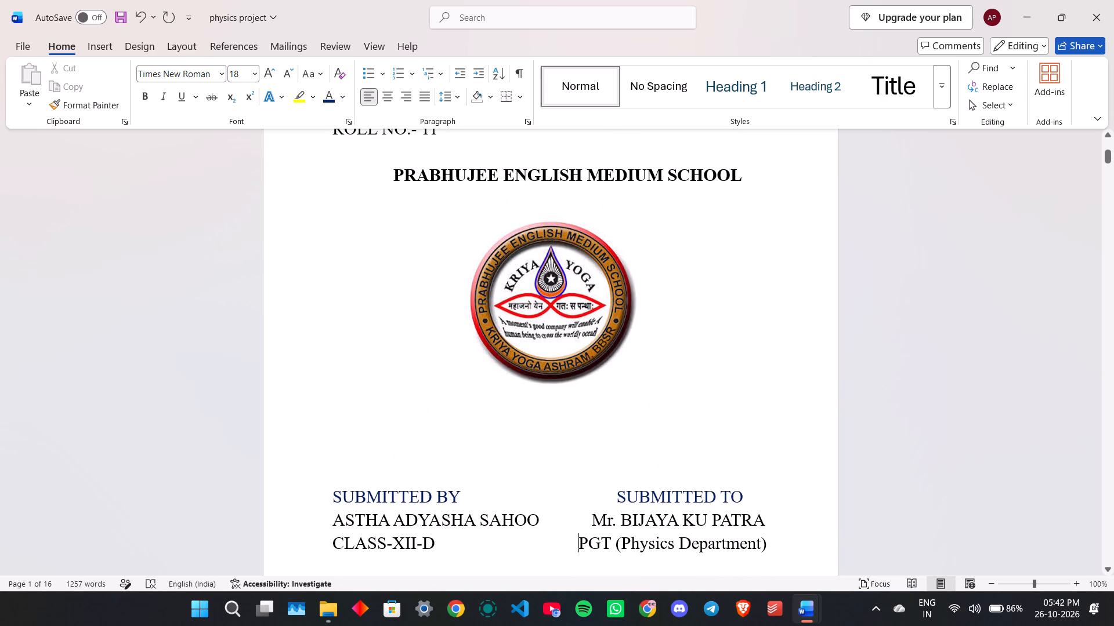
pyautogui.scroll(8, 584, 426)
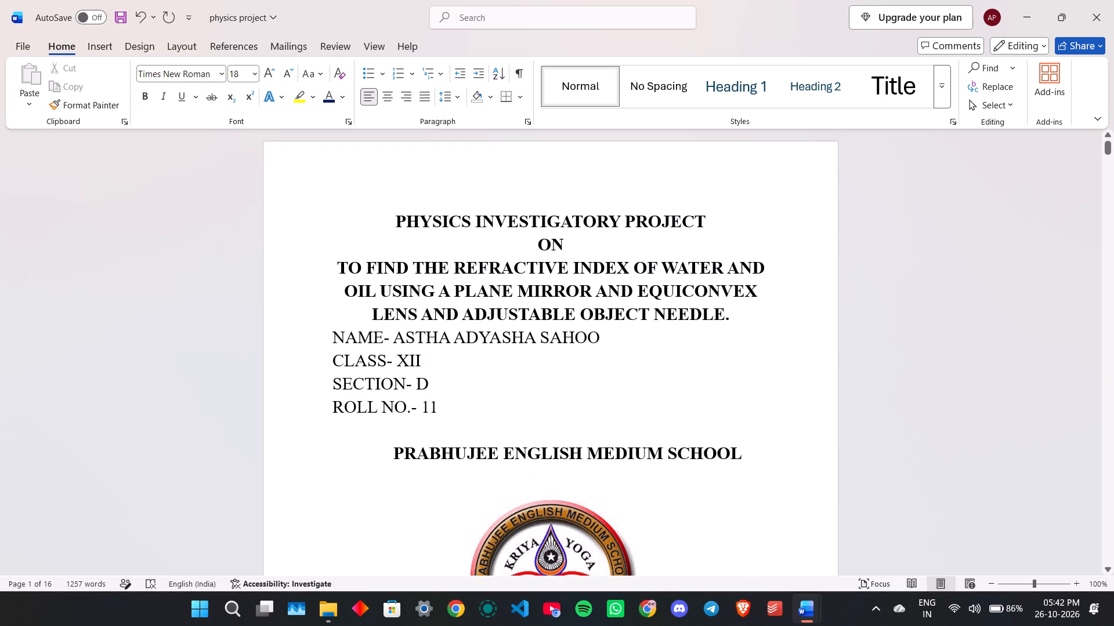
pyautogui.click(526, 201)
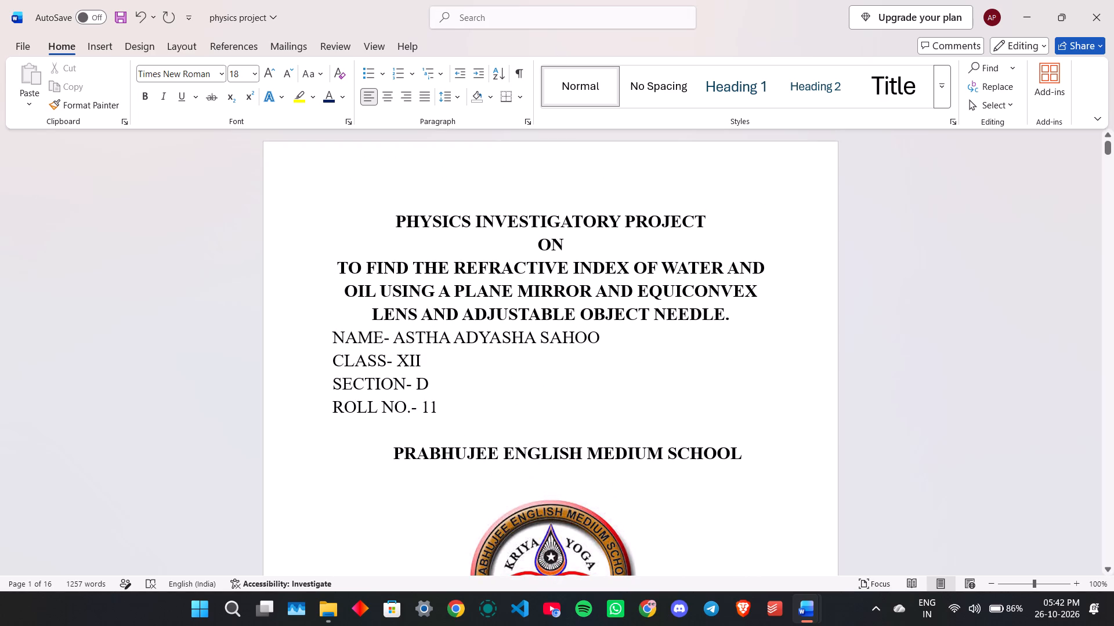
pyautogui.click(536, 194)
pyautogui.click(536, 194)
pyautogui.click(396, 219)
pyautogui.moveTo(397, 220); pyautogui.dragTo(396, 220)
pyautogui.moveTo(396, 220); pyautogui.dragTo(658, 225)
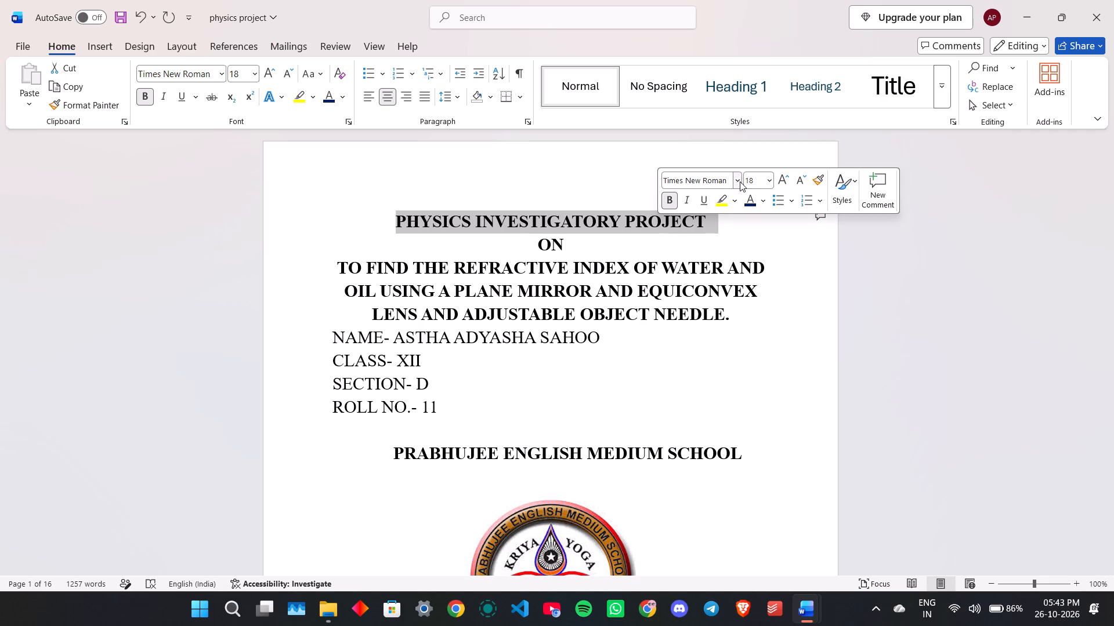
pyautogui.click(767, 180)
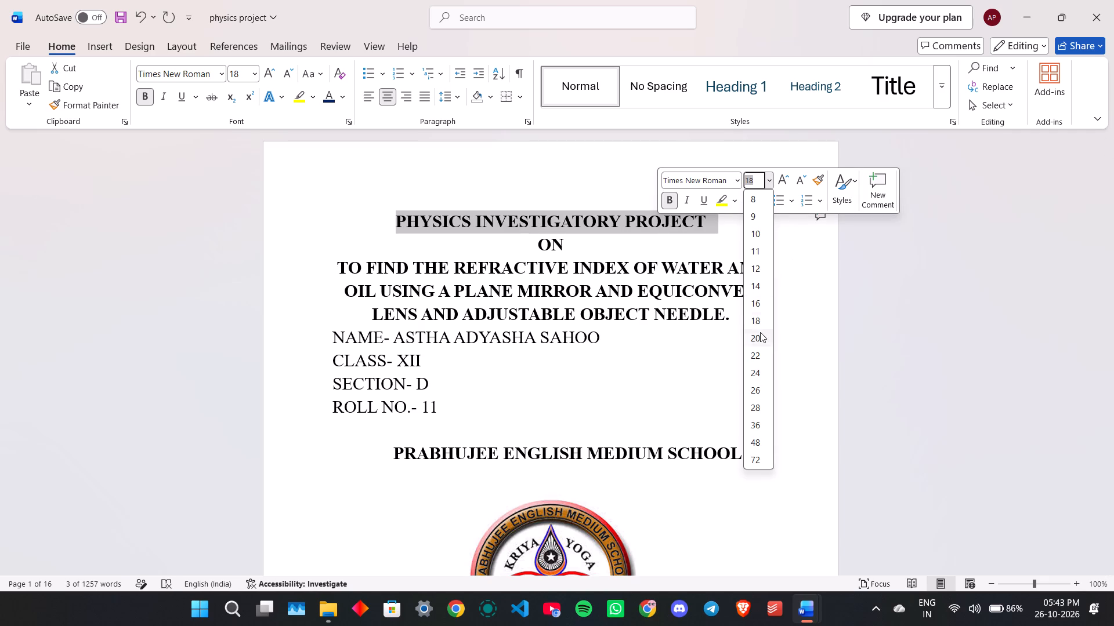
pyautogui.click(758, 339)
pyautogui.click(747, 201)
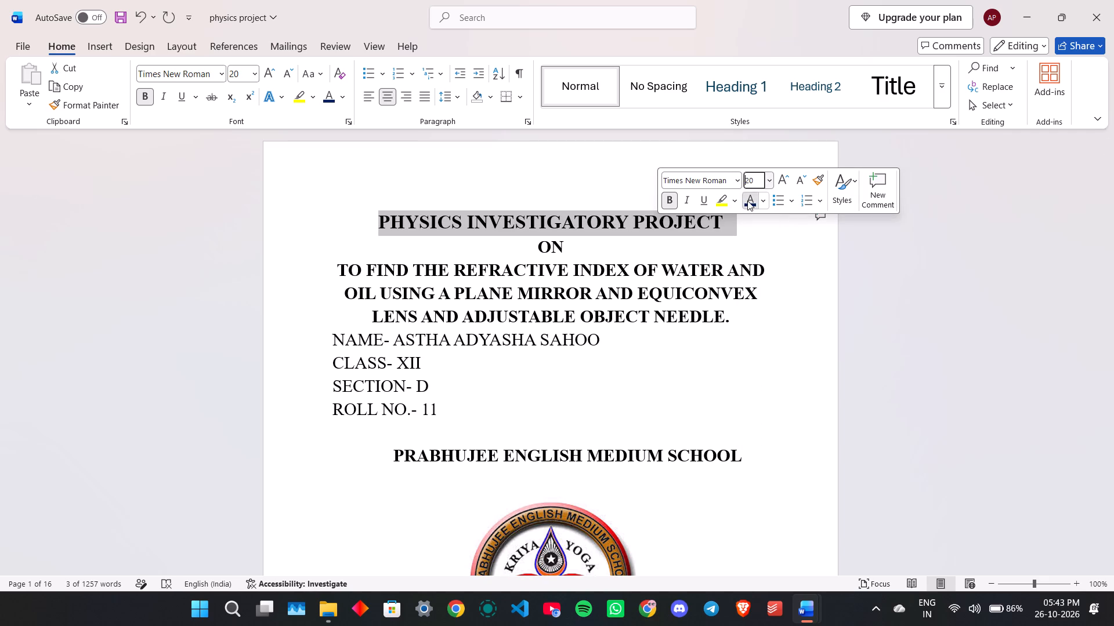
pyautogui.click(758, 202)
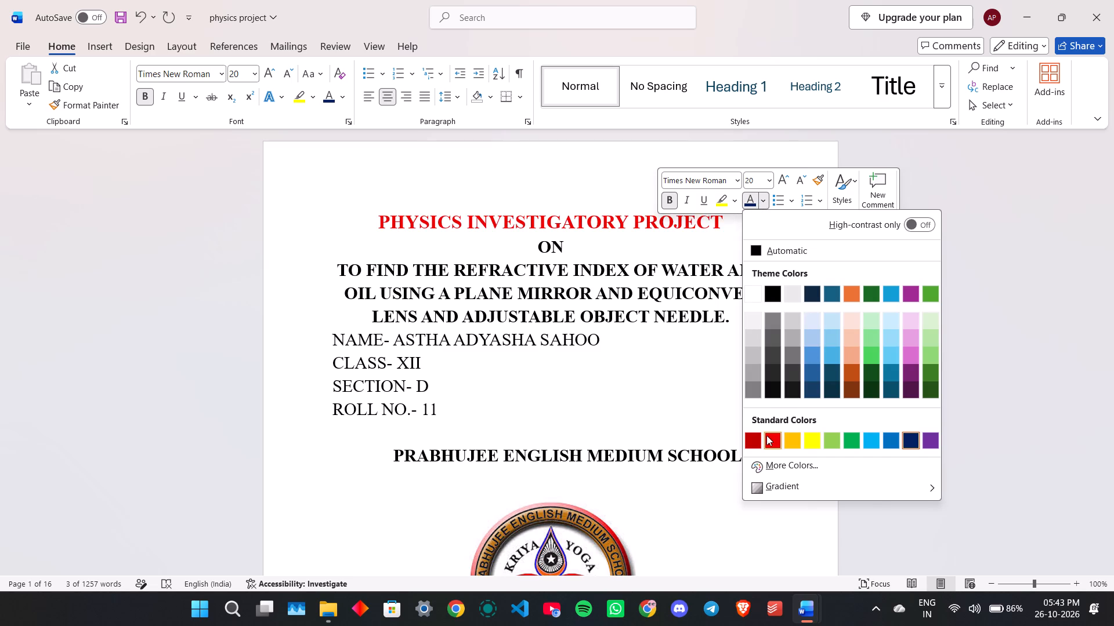
pyautogui.click(766, 435)
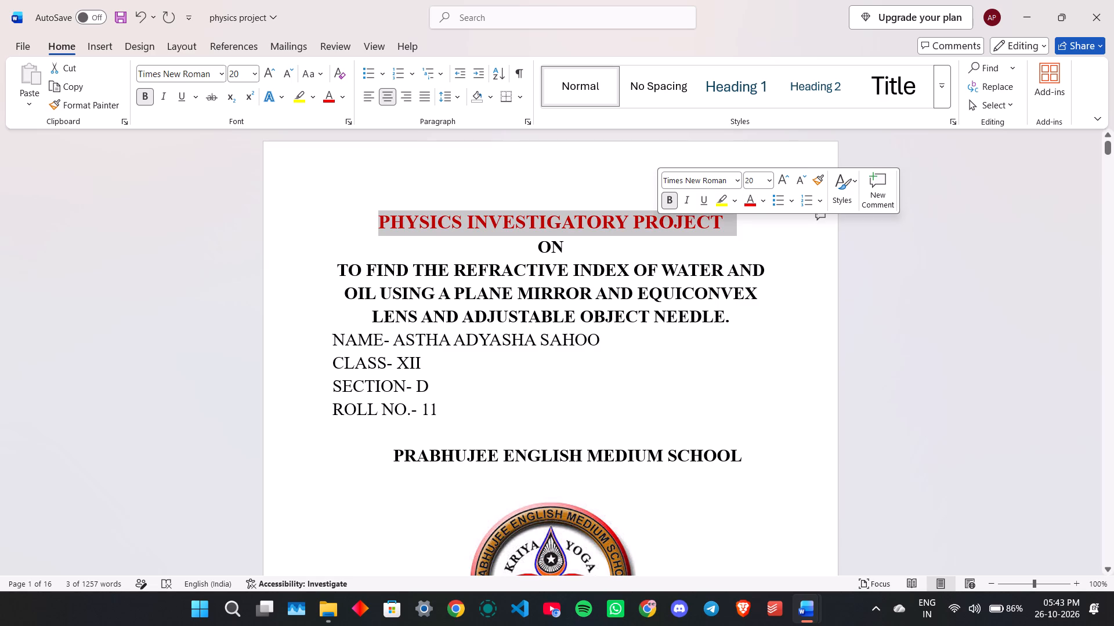
# Format the word "ON" beneath the cover-page heading in red with font size 20.
pyautogui.moveTo(537, 249); pyautogui.dragTo(562, 249)
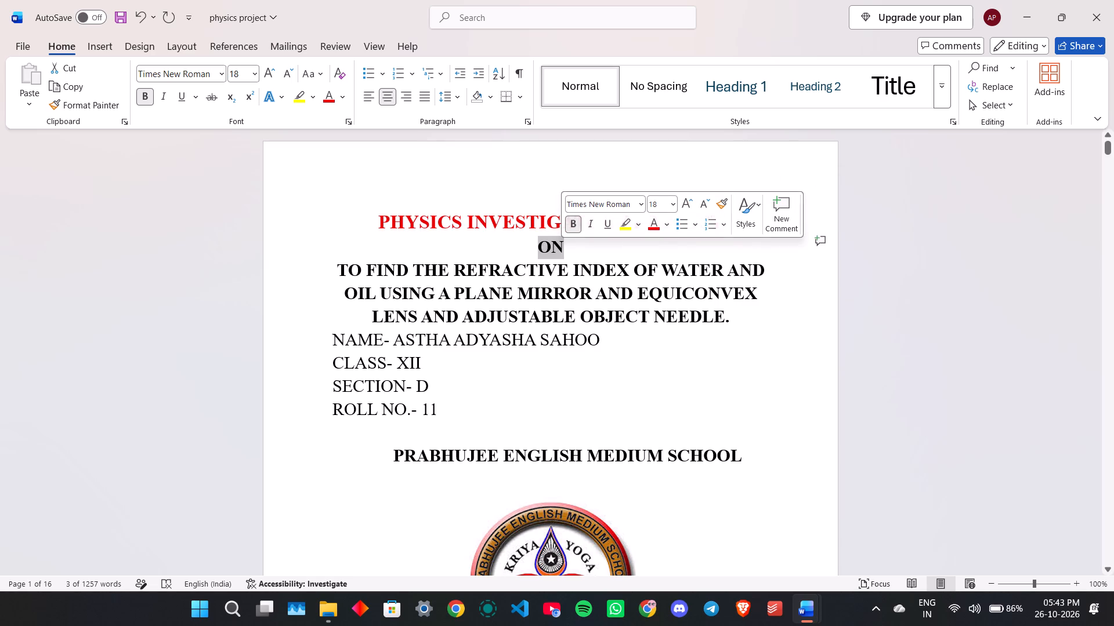
pyautogui.click(656, 221)
pyautogui.click(672, 204)
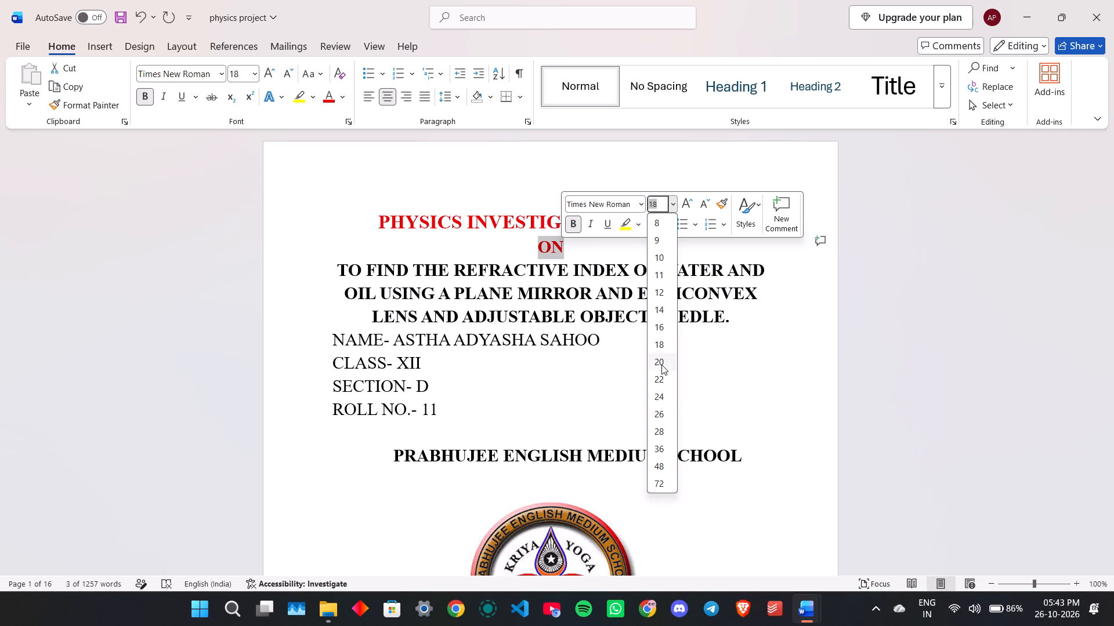
pyautogui.click(661, 364)
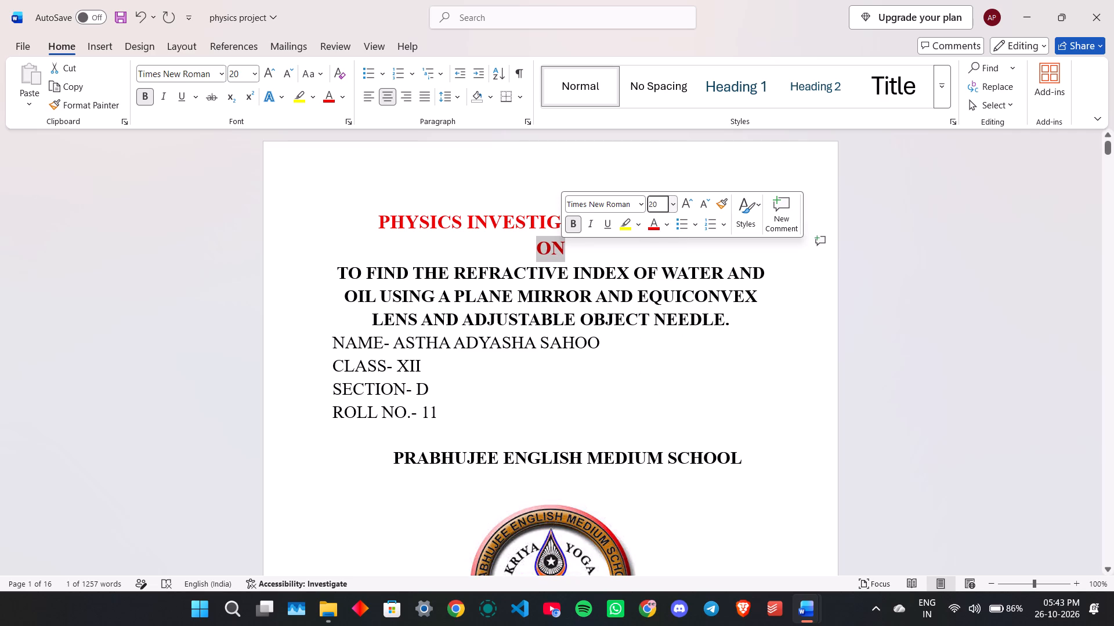
# Colour the three-line project topic starting "TO FIND THE REFRACTIVE INDEX" standard dark blue.
pyautogui.moveTo(334, 276); pyautogui.dragTo(689, 325)
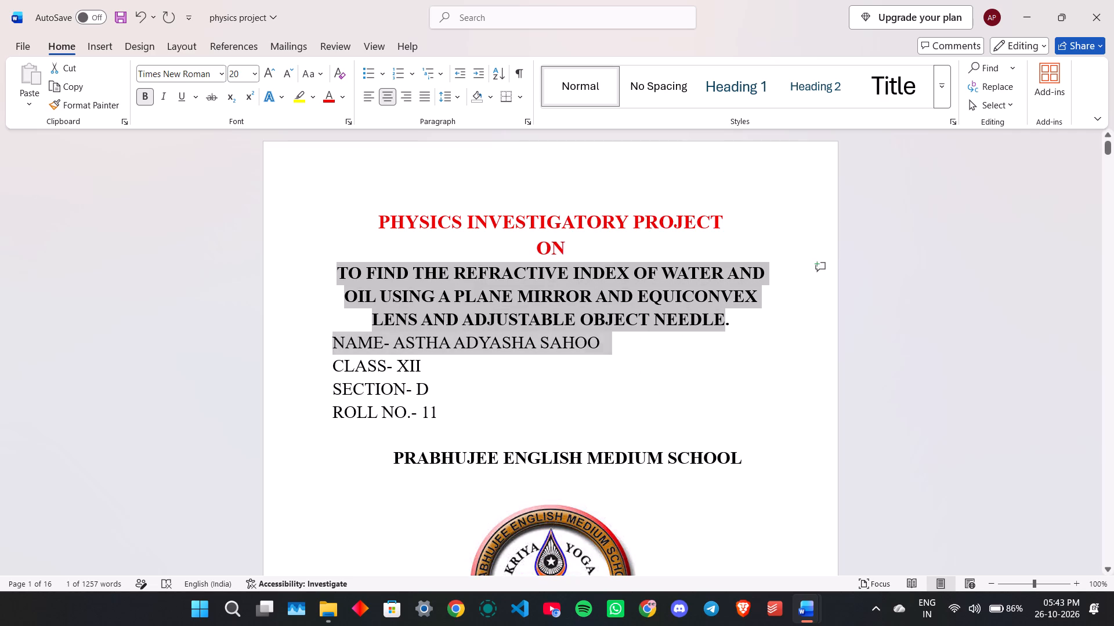
pyautogui.moveTo(689, 325); pyautogui.dragTo(739, 318)
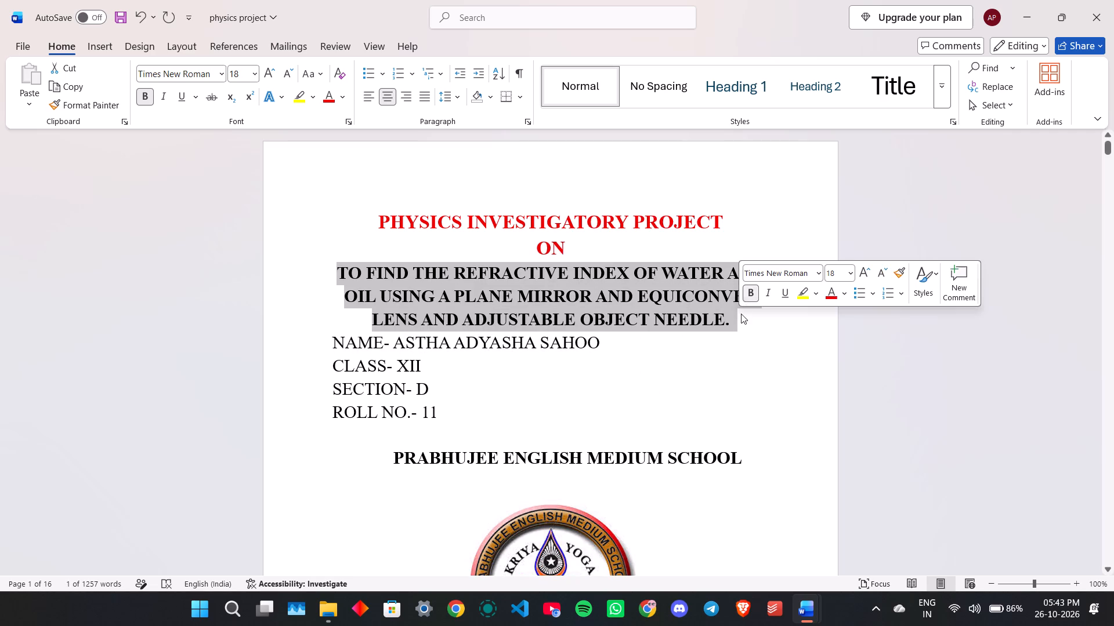
pyautogui.click(845, 293)
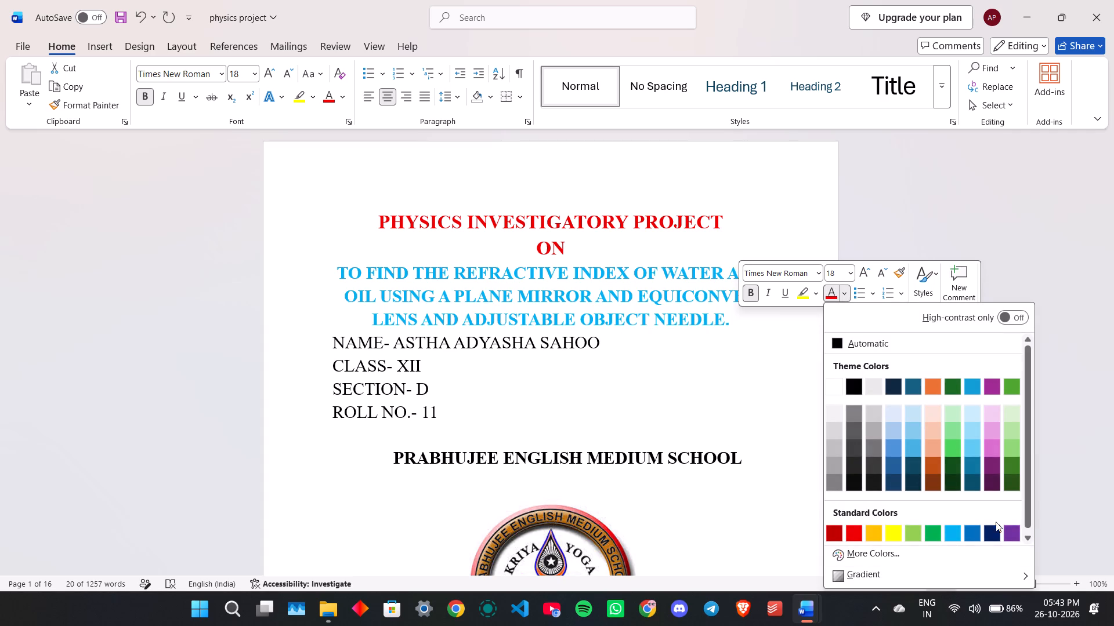
pyautogui.click(996, 533)
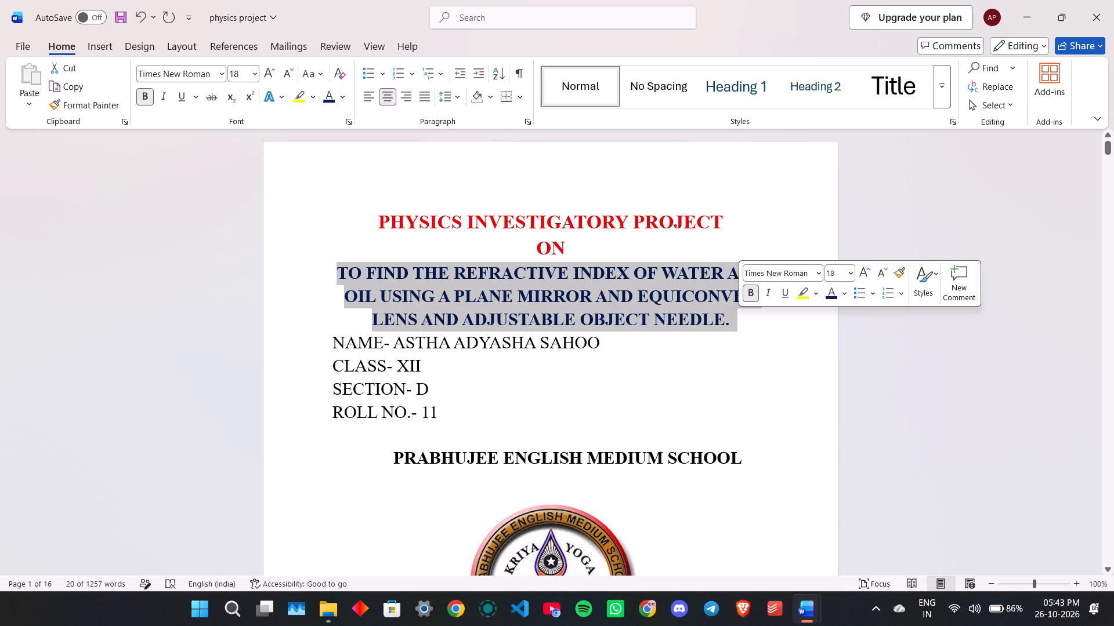
# Insert a blank line between the project topic and the NAME line on the cover page.
pyautogui.click(327, 345)
pyautogui.click(327, 345)
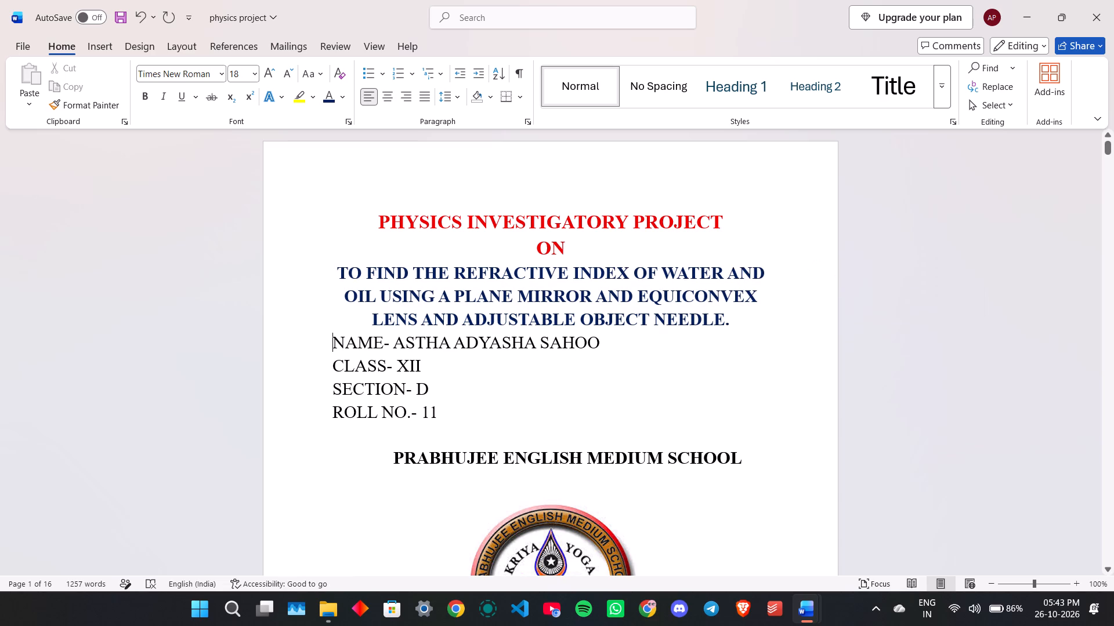
pyautogui.press('Return')
# Delete the blank line between "PRABHUJEE ENGLISH MEDIUM SCHOOL" and the school logo.
pyautogui.scroll(4, 421, 364)
pyautogui.scroll(-11, 421, 364)
pyautogui.scroll(6, 421, 365)
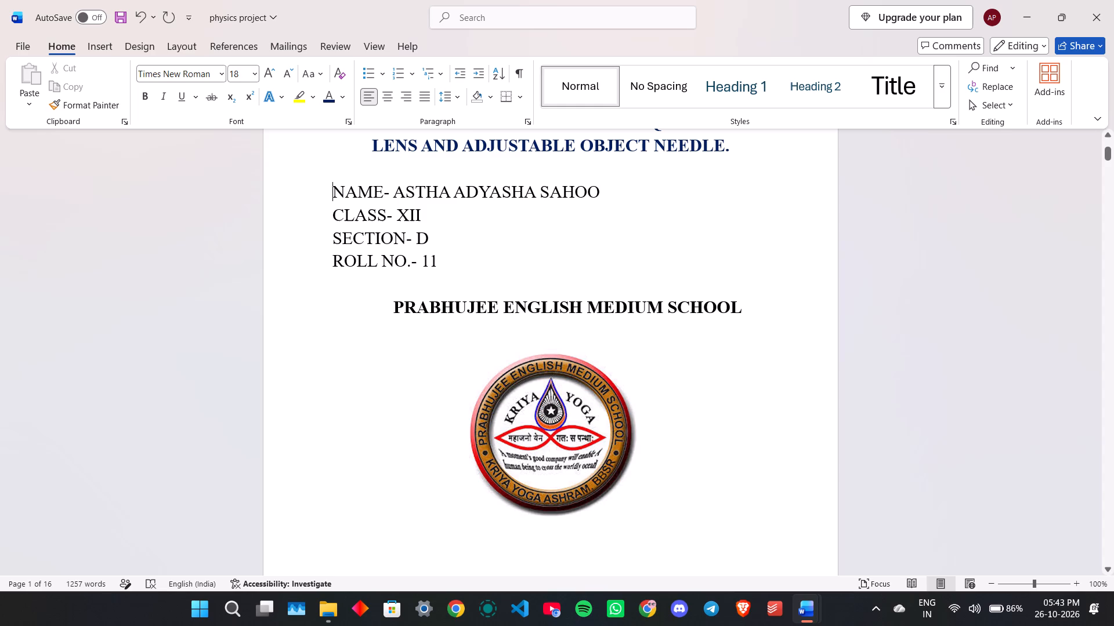
pyautogui.click(450, 367)
pyautogui.click(440, 353)
pyautogui.click(436, 336)
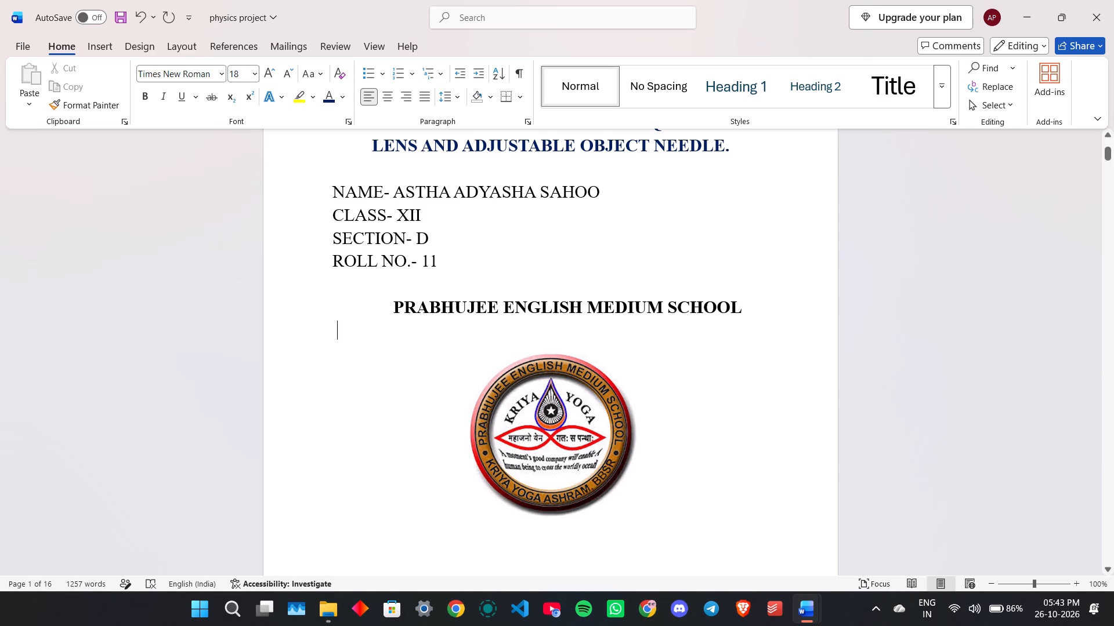
pyautogui.click(525, 345)
pyautogui.click(365, 336)
pyautogui.press('BackSpace')
pyautogui.press('BackSpace')
# Add the line "SESSION 2026-2027" directly beneath the school logo on the cover page.
pyautogui.scroll(3, 419, 441)
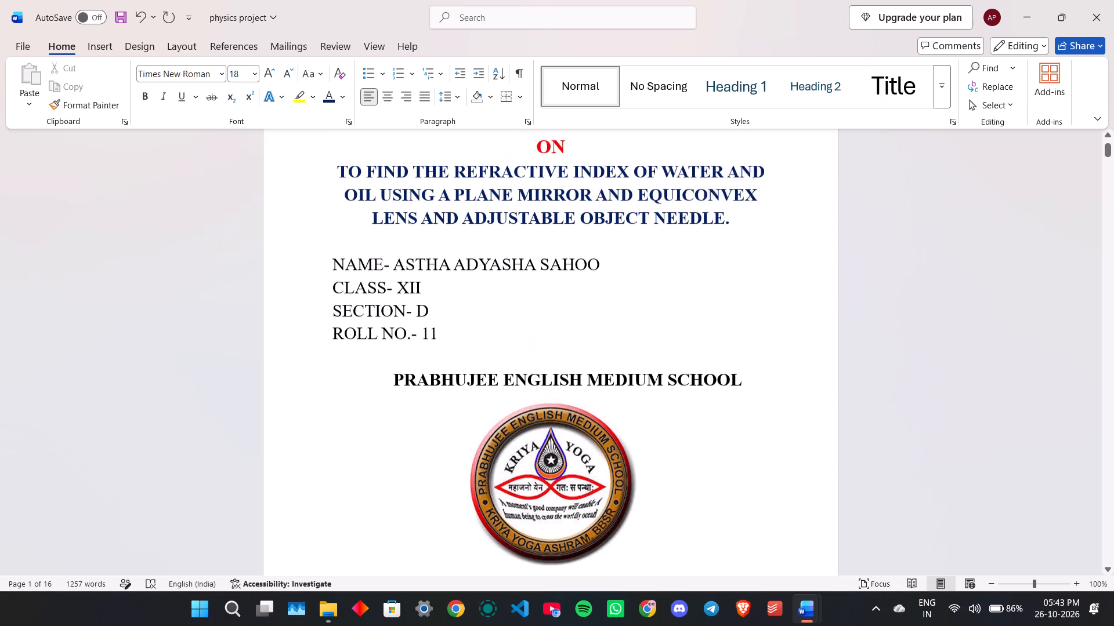
pyautogui.scroll(1, 419, 441)
pyautogui.scroll(-7, 419, 441)
pyautogui.click(465, 394)
pyautogui.click(471, 403)
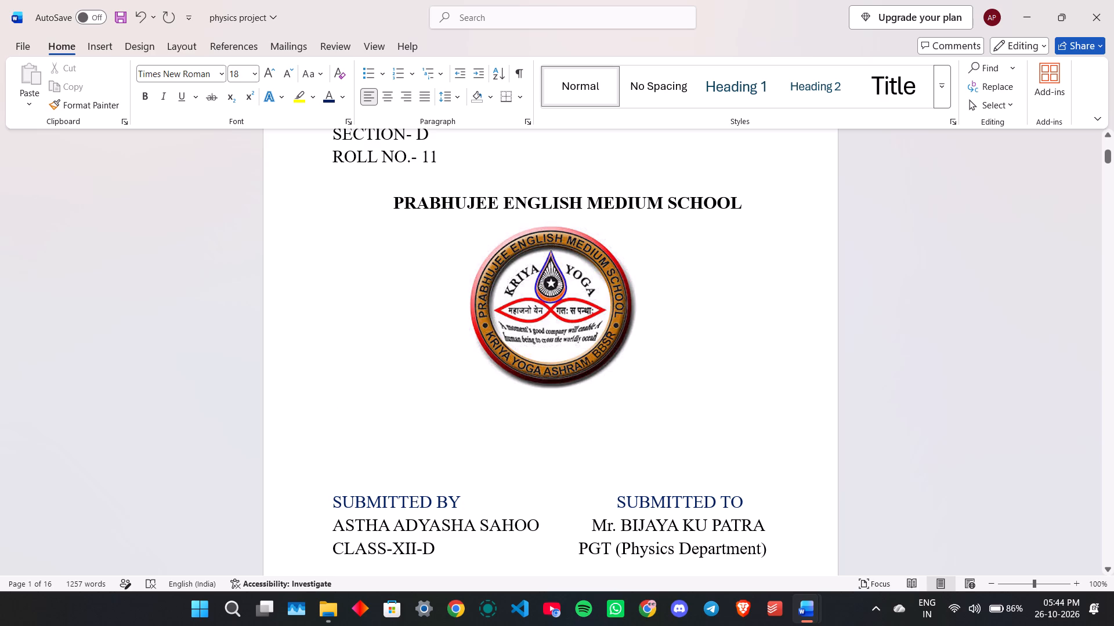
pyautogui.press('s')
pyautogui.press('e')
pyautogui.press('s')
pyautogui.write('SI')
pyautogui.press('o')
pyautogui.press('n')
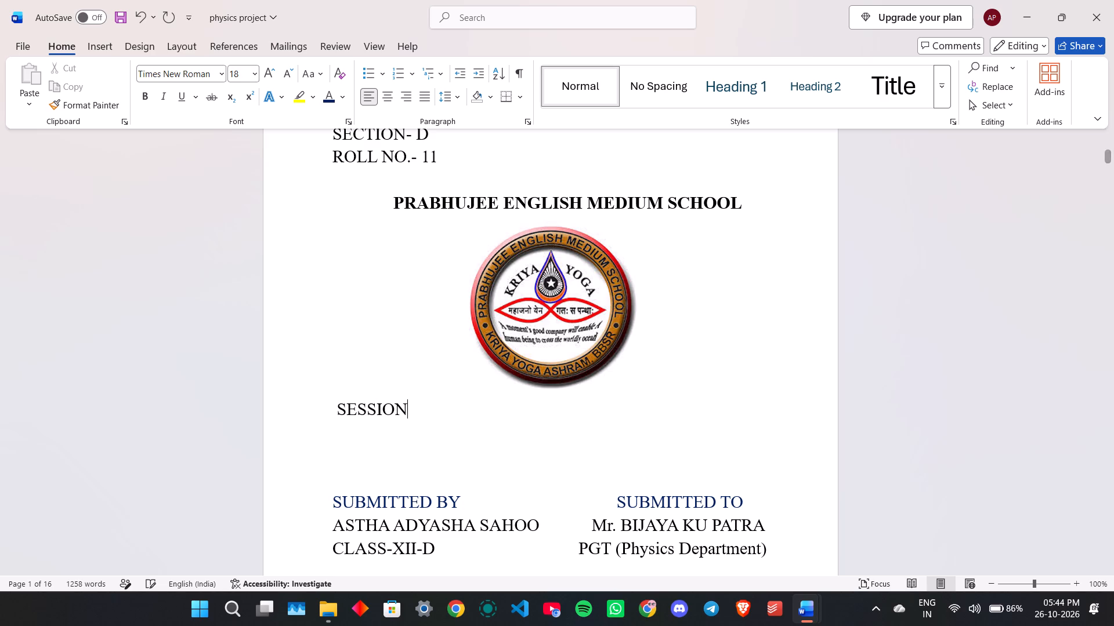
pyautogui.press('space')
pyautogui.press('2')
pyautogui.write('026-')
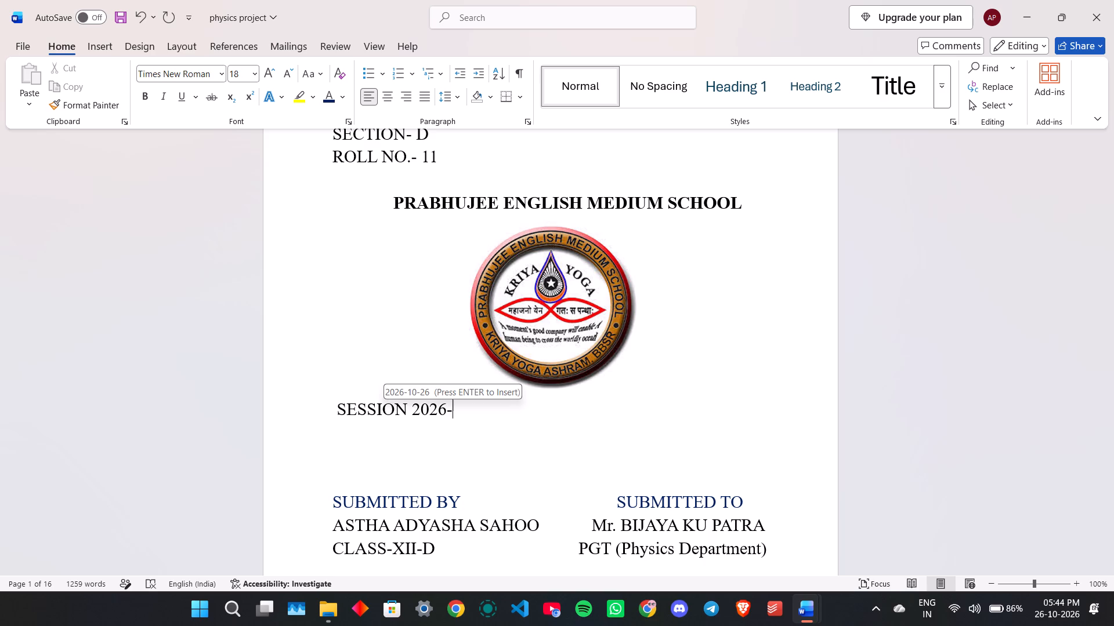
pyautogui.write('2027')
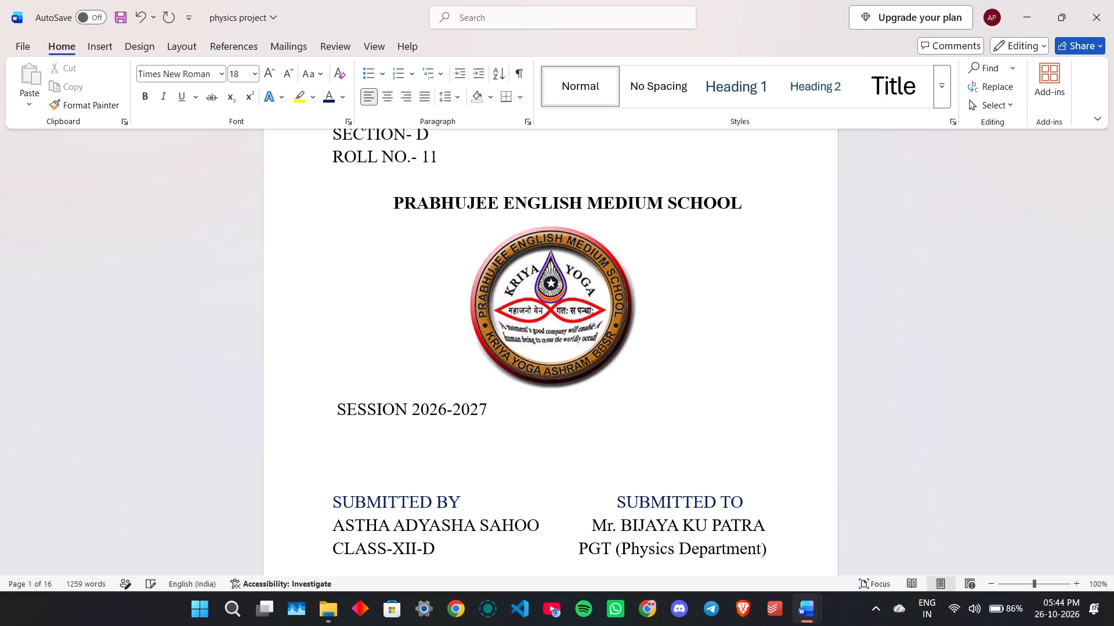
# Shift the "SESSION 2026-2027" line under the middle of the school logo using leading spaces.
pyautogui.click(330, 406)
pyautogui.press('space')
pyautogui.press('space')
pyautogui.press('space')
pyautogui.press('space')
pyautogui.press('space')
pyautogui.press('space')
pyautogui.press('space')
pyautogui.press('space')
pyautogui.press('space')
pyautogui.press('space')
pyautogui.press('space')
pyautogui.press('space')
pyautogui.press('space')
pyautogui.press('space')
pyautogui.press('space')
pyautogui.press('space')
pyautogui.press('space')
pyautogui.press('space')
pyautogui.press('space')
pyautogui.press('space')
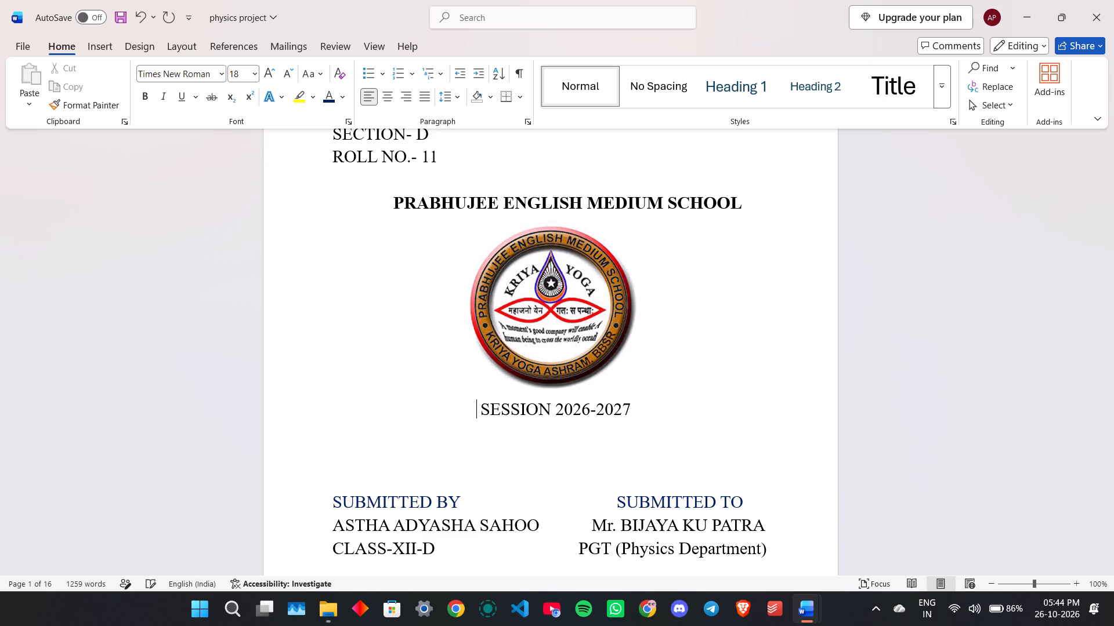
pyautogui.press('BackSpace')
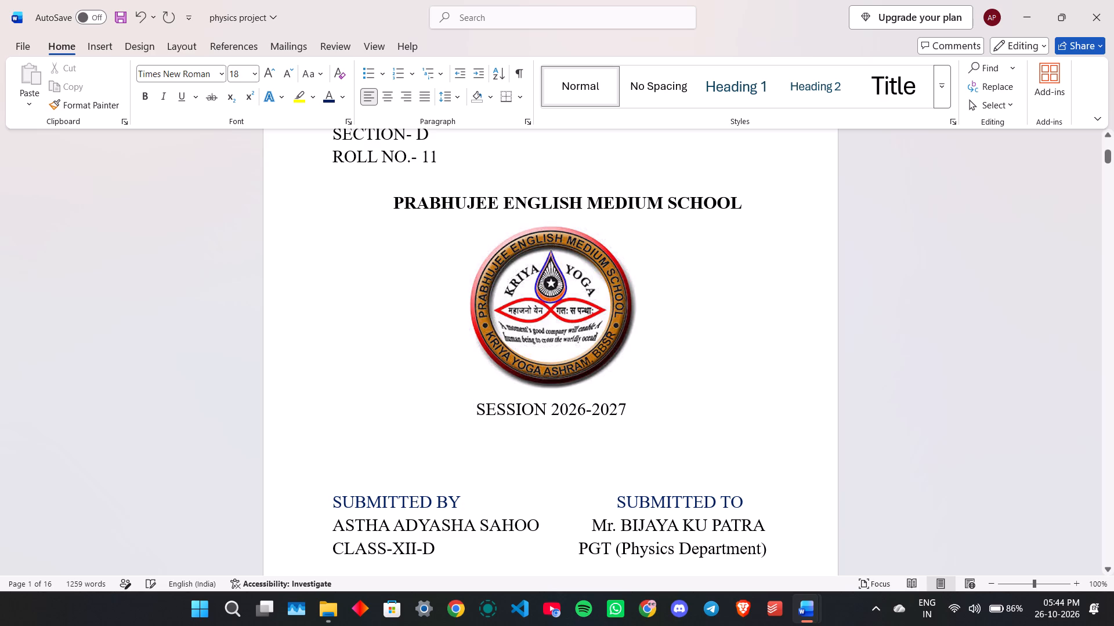
# Set the "SESSION 2026-2027" line to font size 24 and centre it.
pyautogui.moveTo(443, 432); pyautogui.dragTo(497, 415)
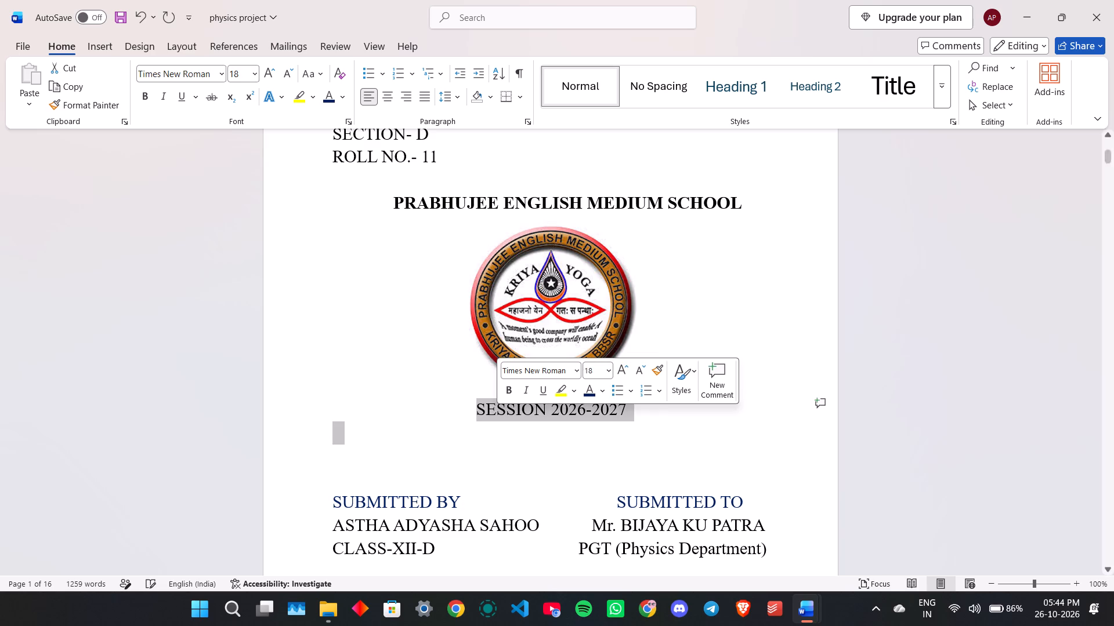
pyautogui.click(608, 372)
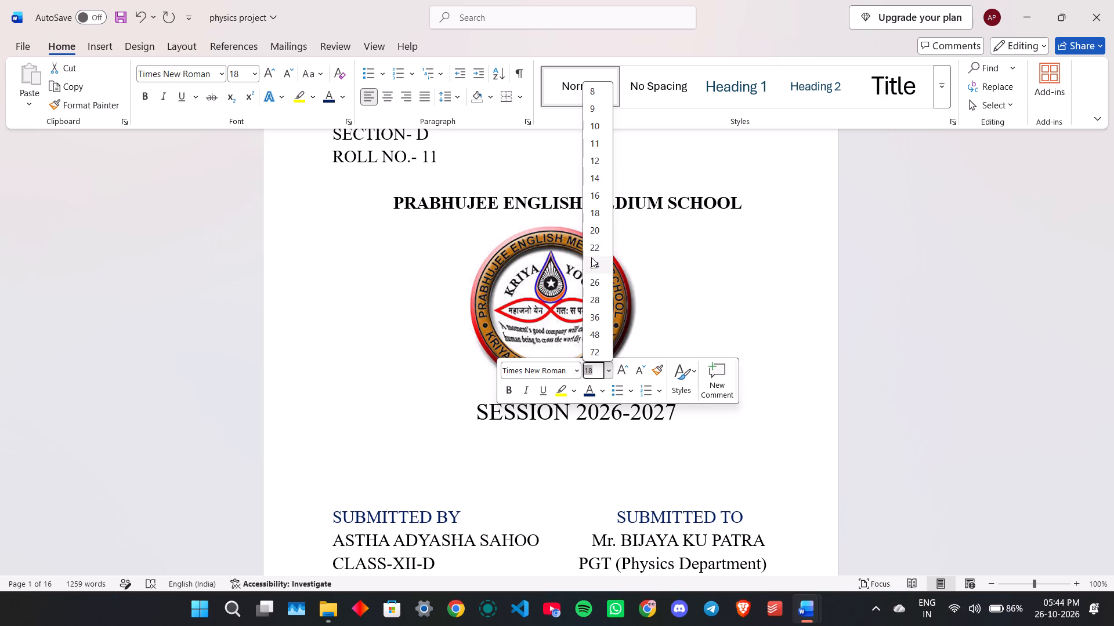
pyautogui.click(589, 263)
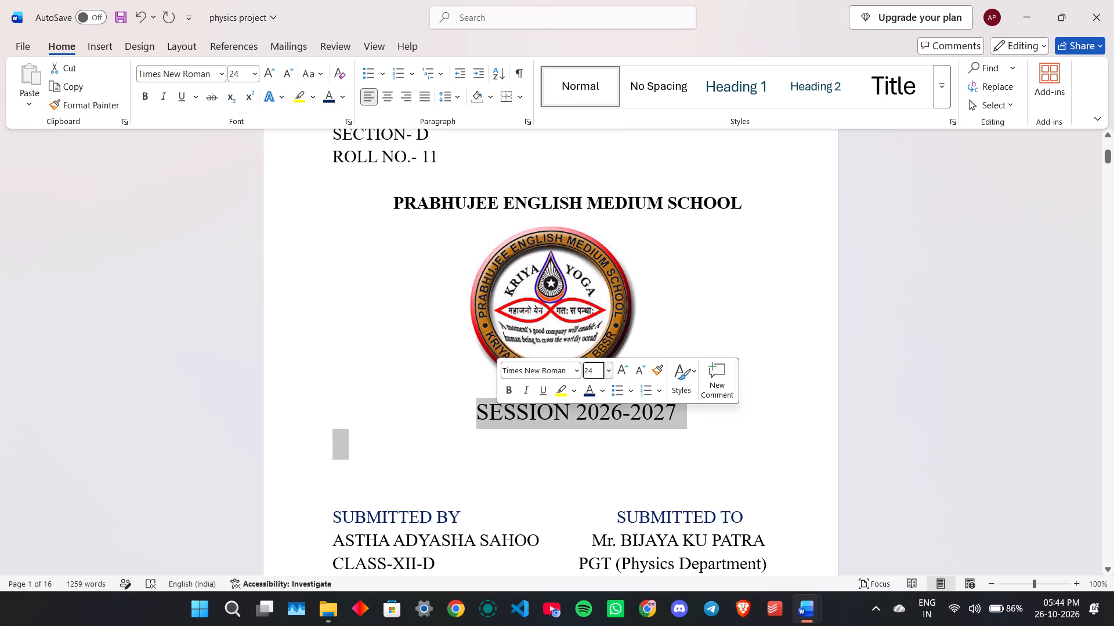
pyautogui.click(471, 417)
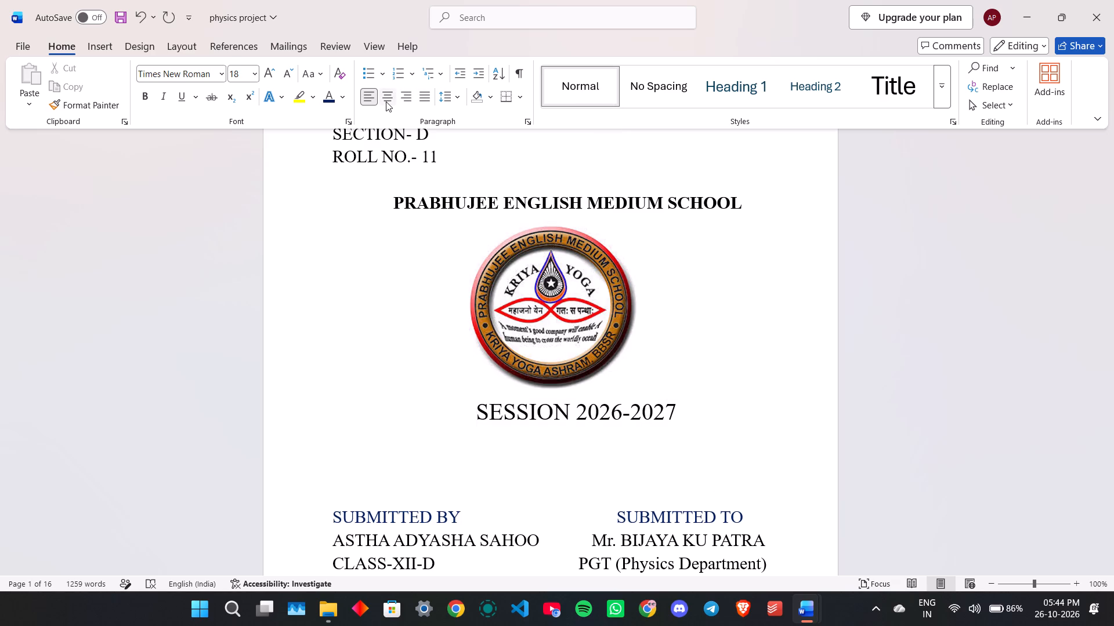
pyautogui.click(384, 101)
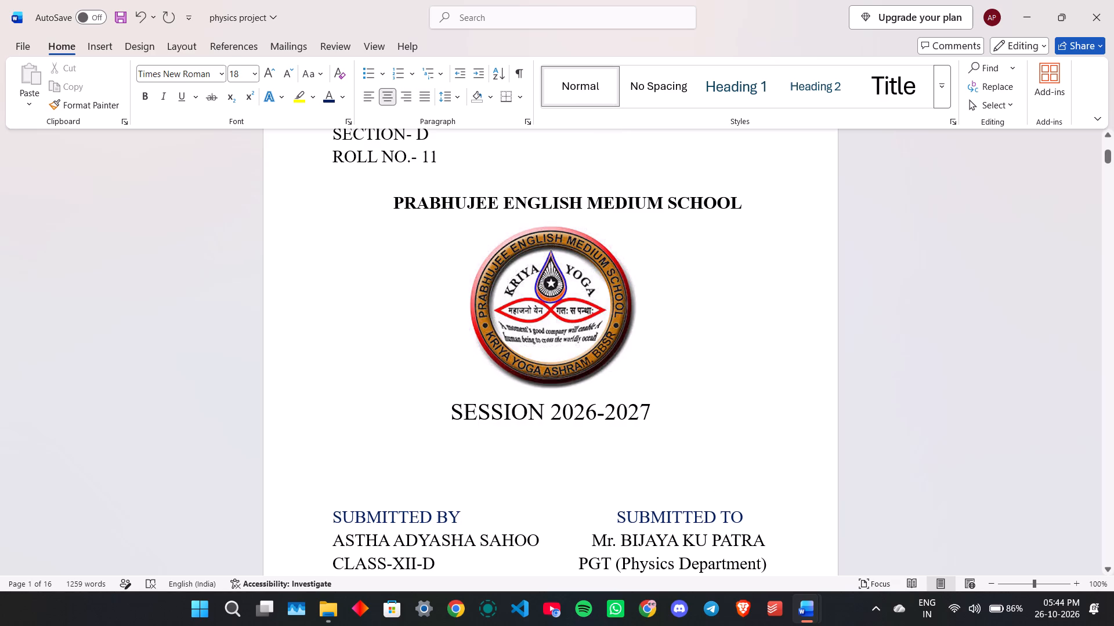
# Centre the "PRABHUJEE ENGLISH MEDIUM SCHOOL" line above the logo.
pyautogui.scroll(4, 507, 497)
pyautogui.scroll(-2, 469, 541)
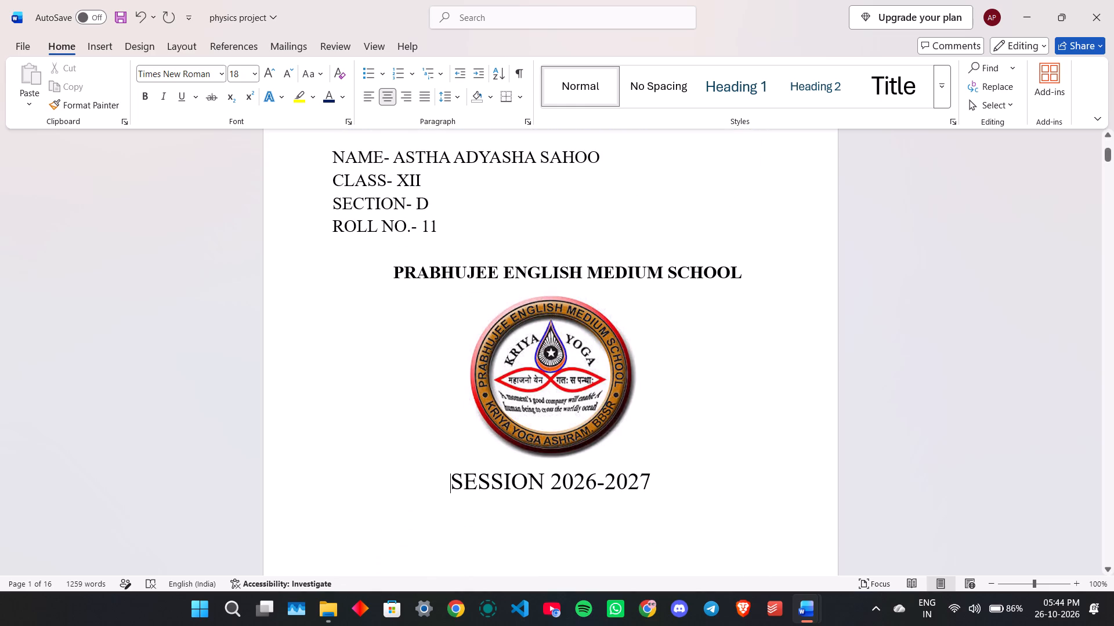
pyautogui.moveTo(387, 276); pyautogui.dragTo(767, 273)
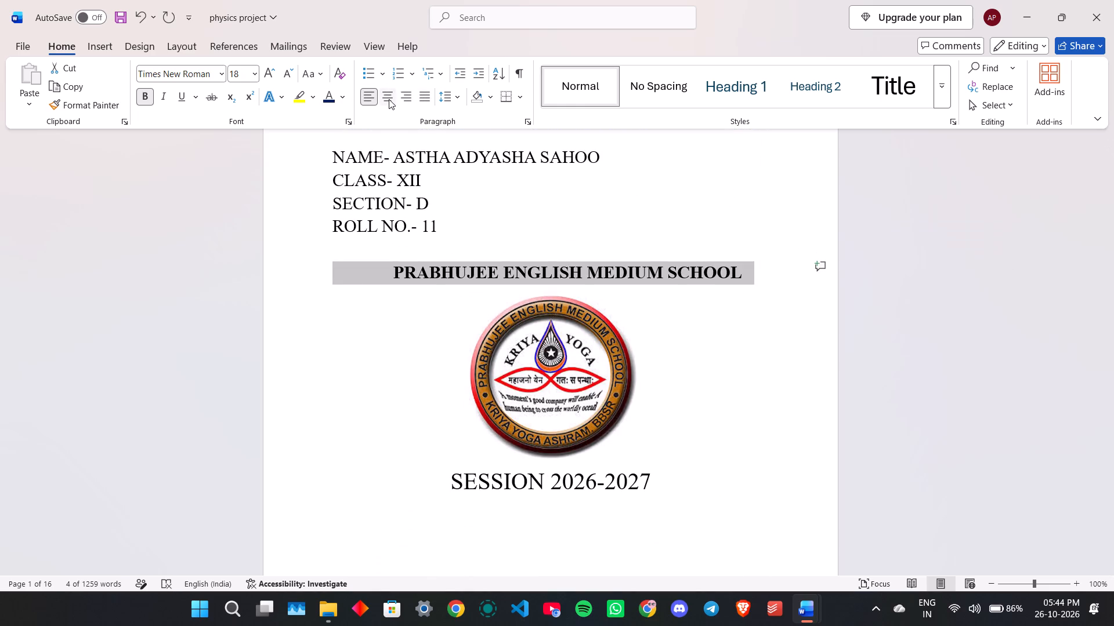
pyautogui.click(388, 100)
# Add the line "FOR CBSE 2027 EXAMINATION" below the session line, leaving a blank line between them.
pyautogui.scroll(6, 500, 465)
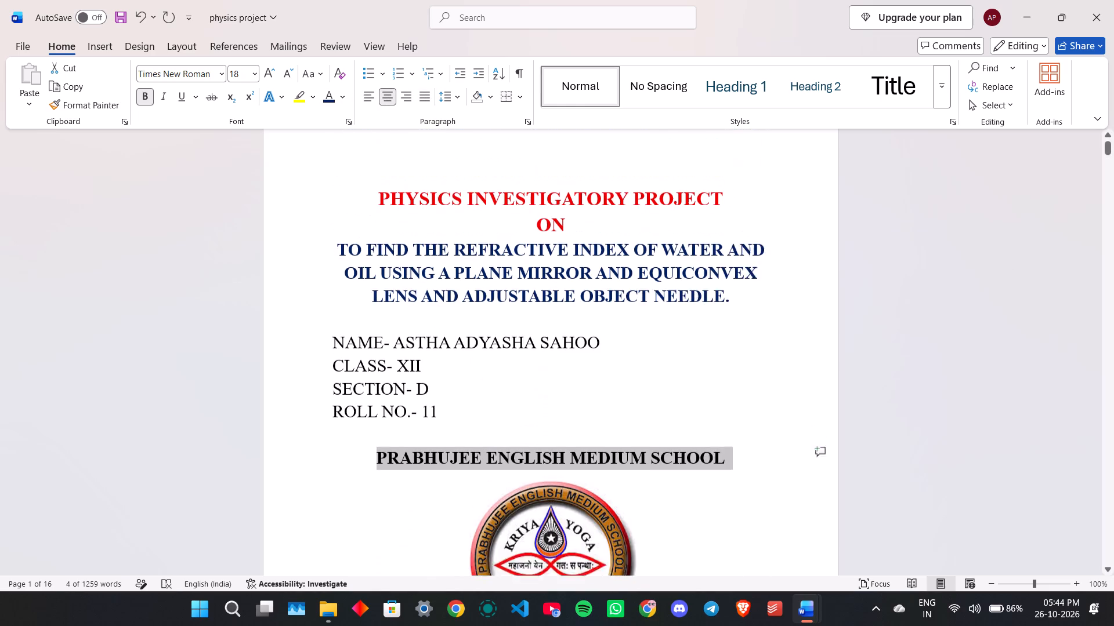
pyautogui.scroll(-10, 500, 465)
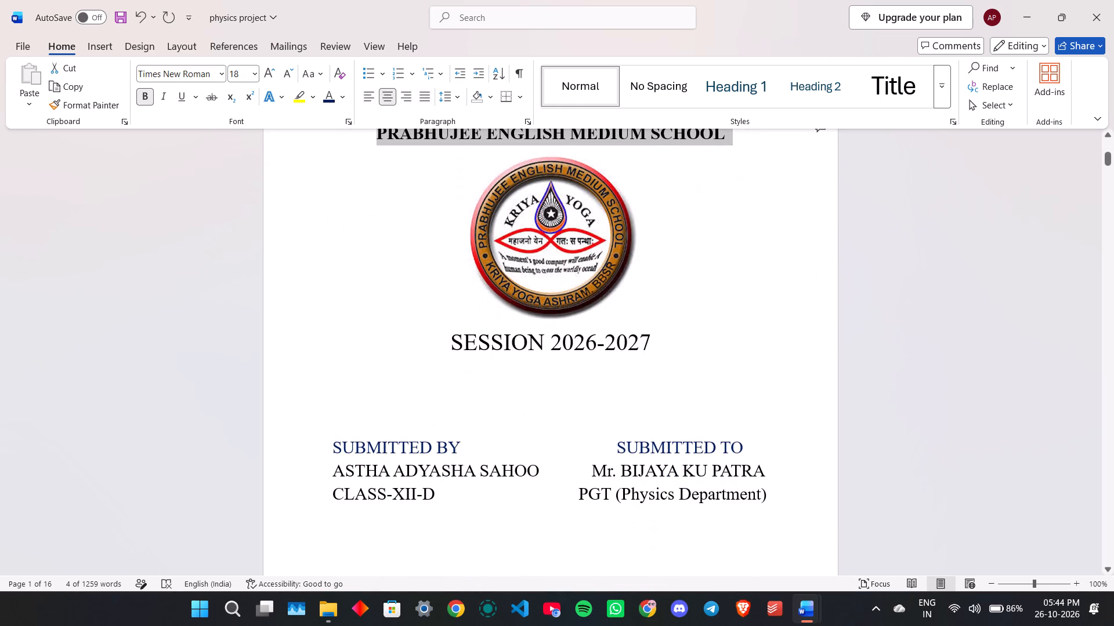
pyautogui.click(663, 347)
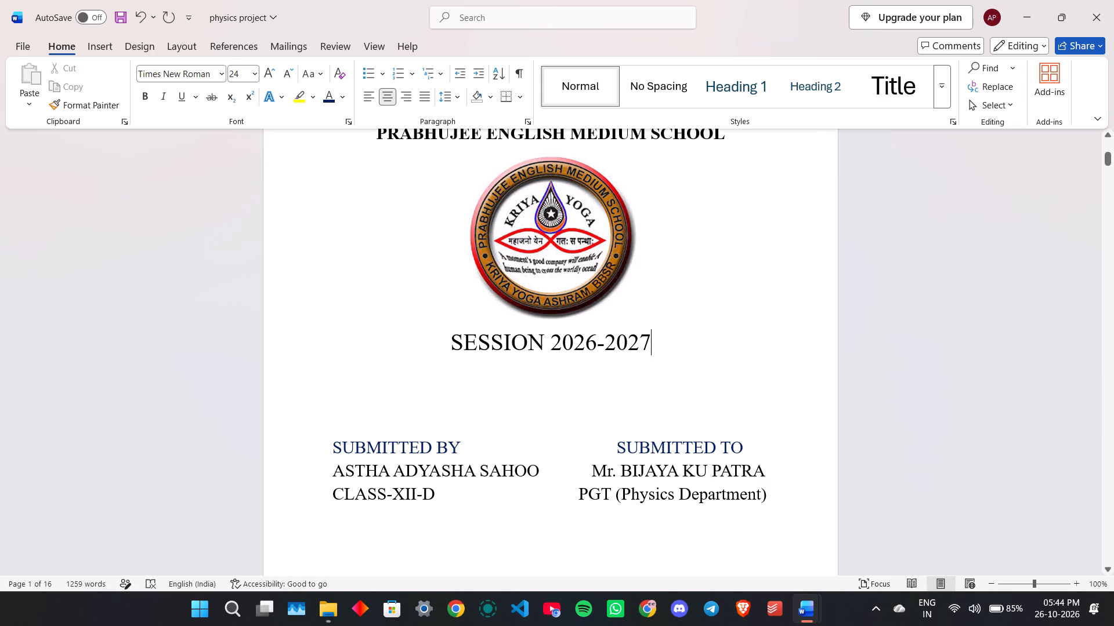
pyautogui.press('Return')
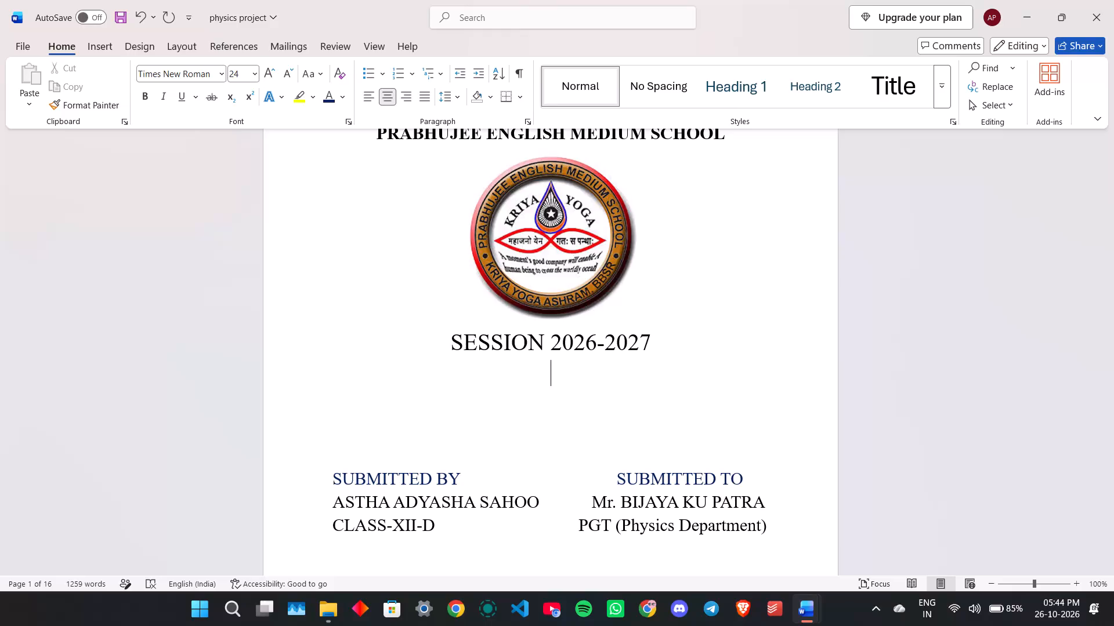
pyautogui.click(680, 409)
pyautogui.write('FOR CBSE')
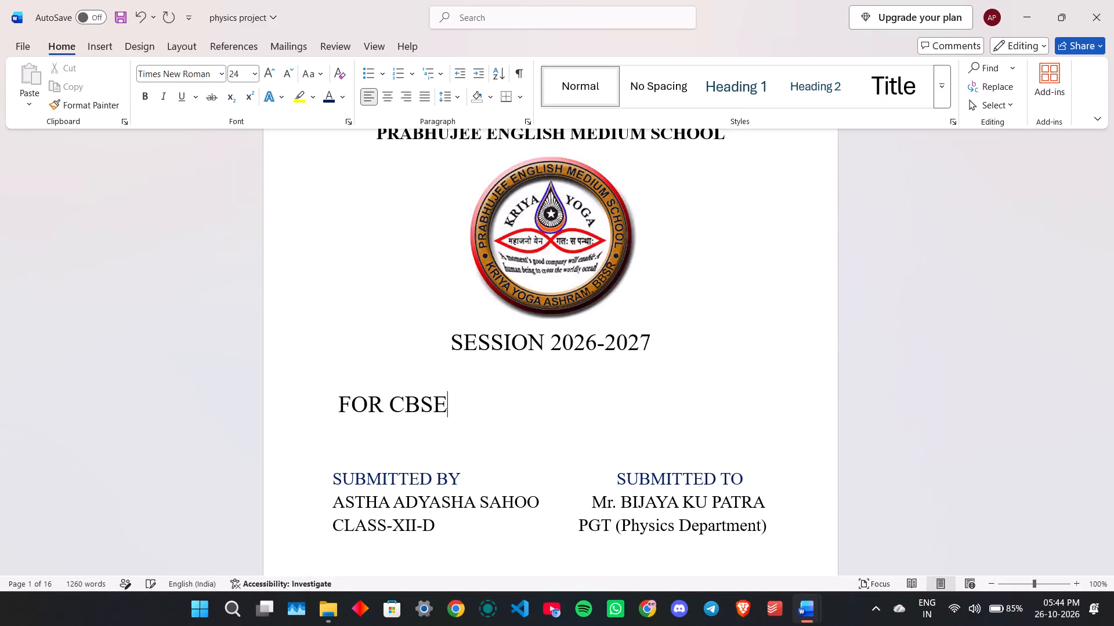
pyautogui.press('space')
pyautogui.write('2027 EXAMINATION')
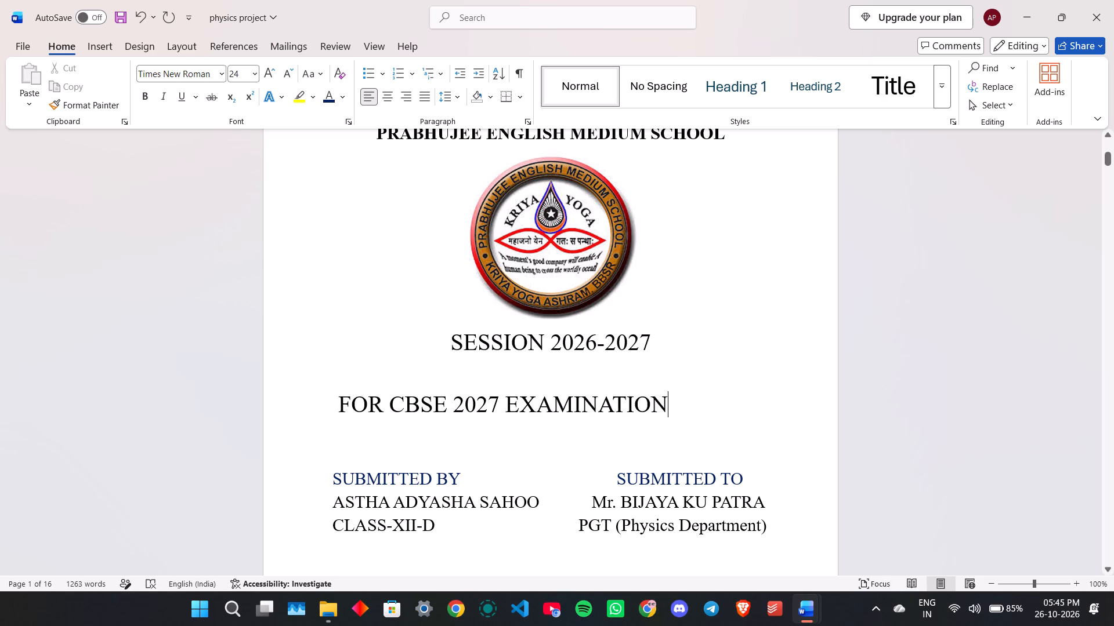
# Format "FOR CBSE 2027 EXAMINATION" in red with font size 18.
pyautogui.moveTo(338, 403); pyautogui.dragTo(613, 404)
pyautogui.click(722, 359)
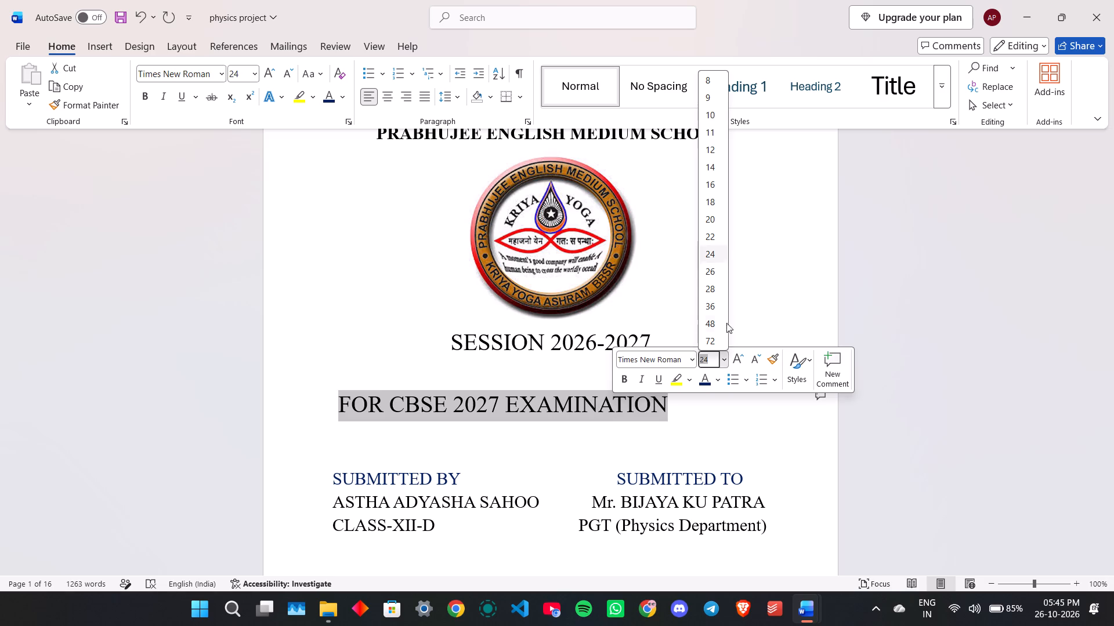
pyautogui.click(714, 204)
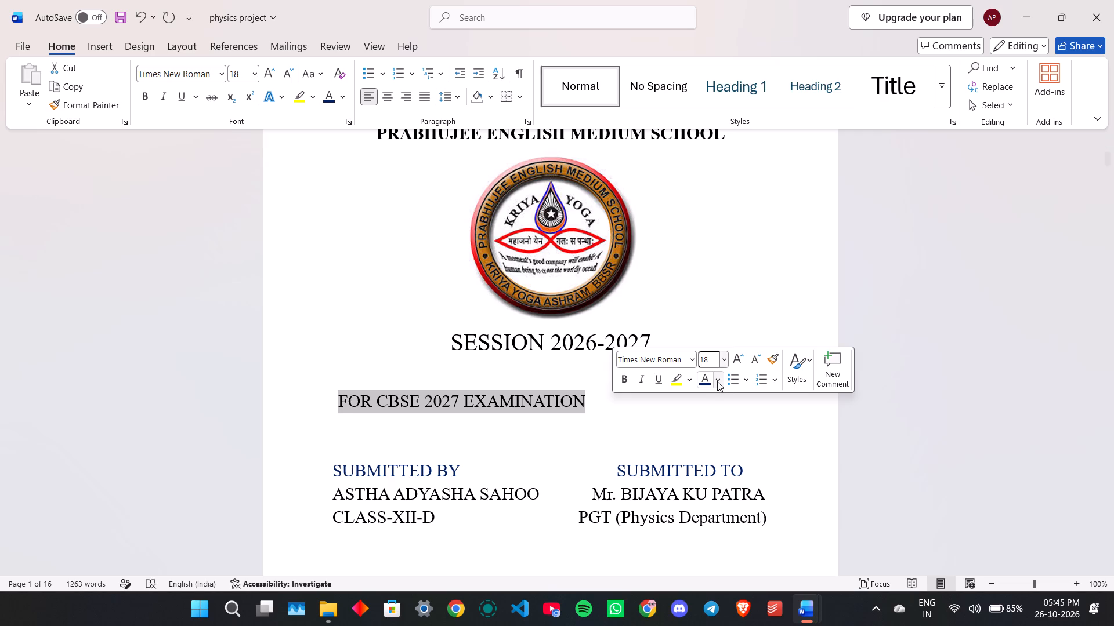
pyautogui.click(717, 381)
pyautogui.click(726, 315)
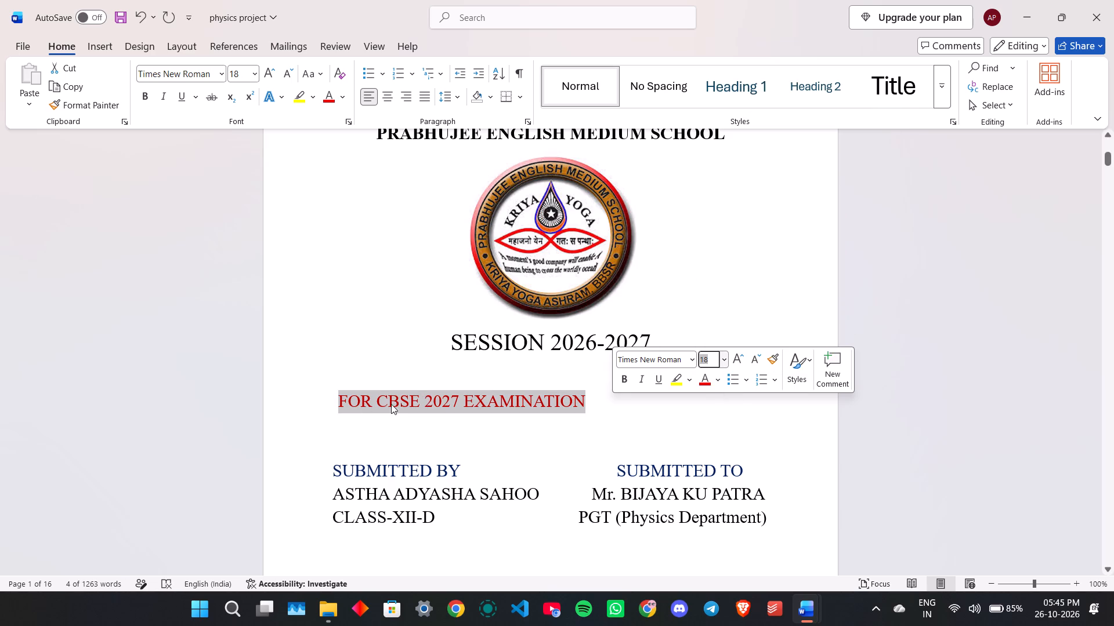
# Remove the blank line above "FOR CBSE 2027 EXAMINATION" and centre the text under the session line.
pyautogui.click(331, 401)
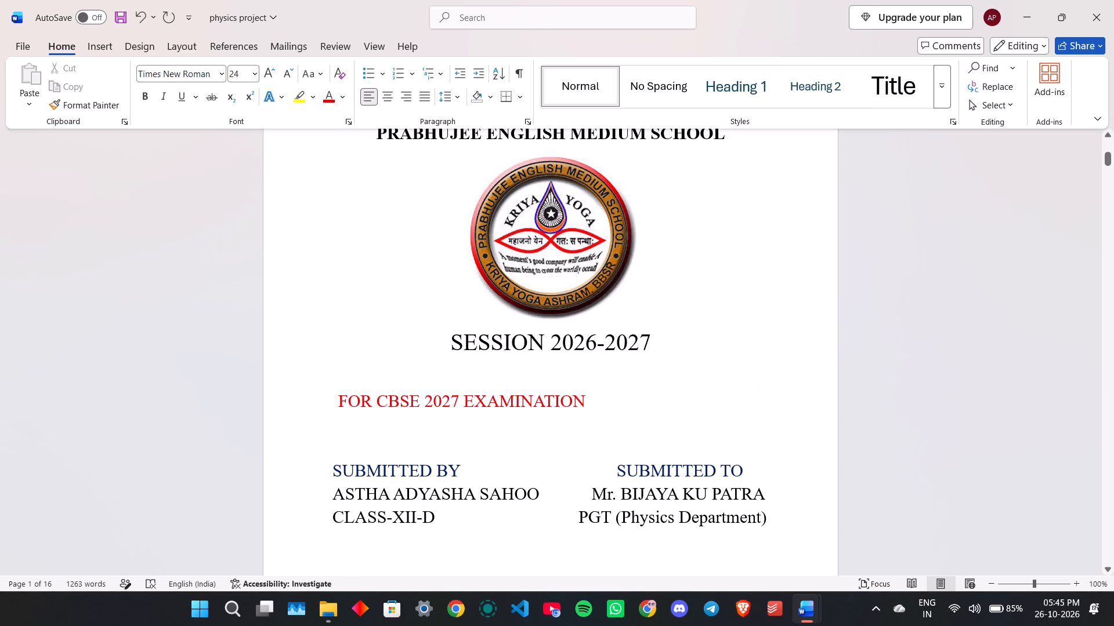
pyautogui.press('BackSpace')
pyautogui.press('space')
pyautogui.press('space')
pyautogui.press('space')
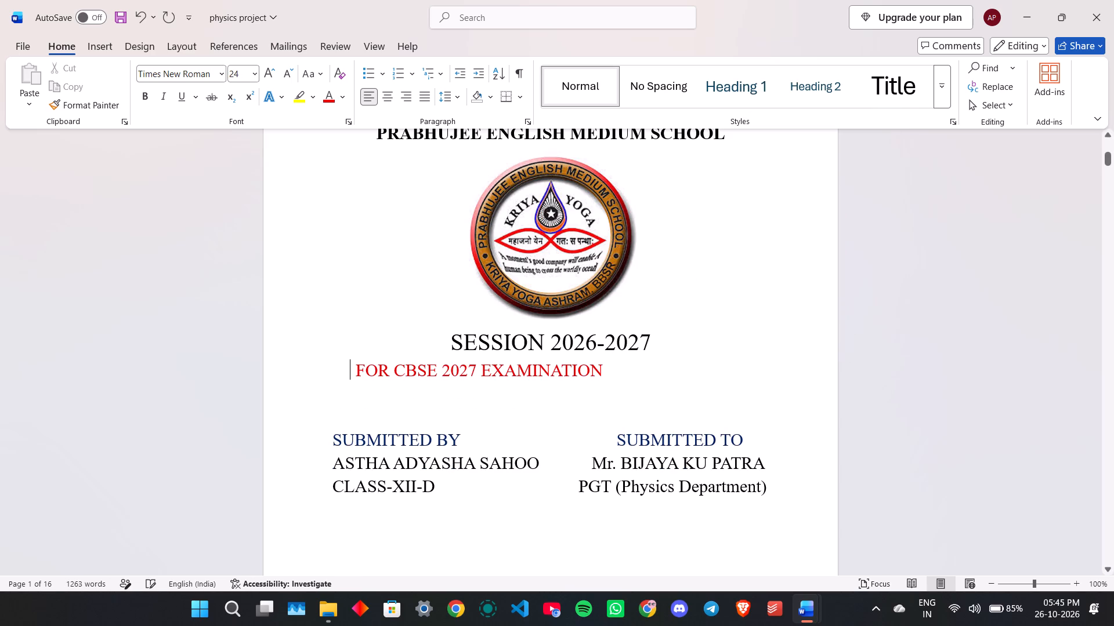
pyautogui.moveTo(353, 370); pyautogui.dragTo(538, 363)
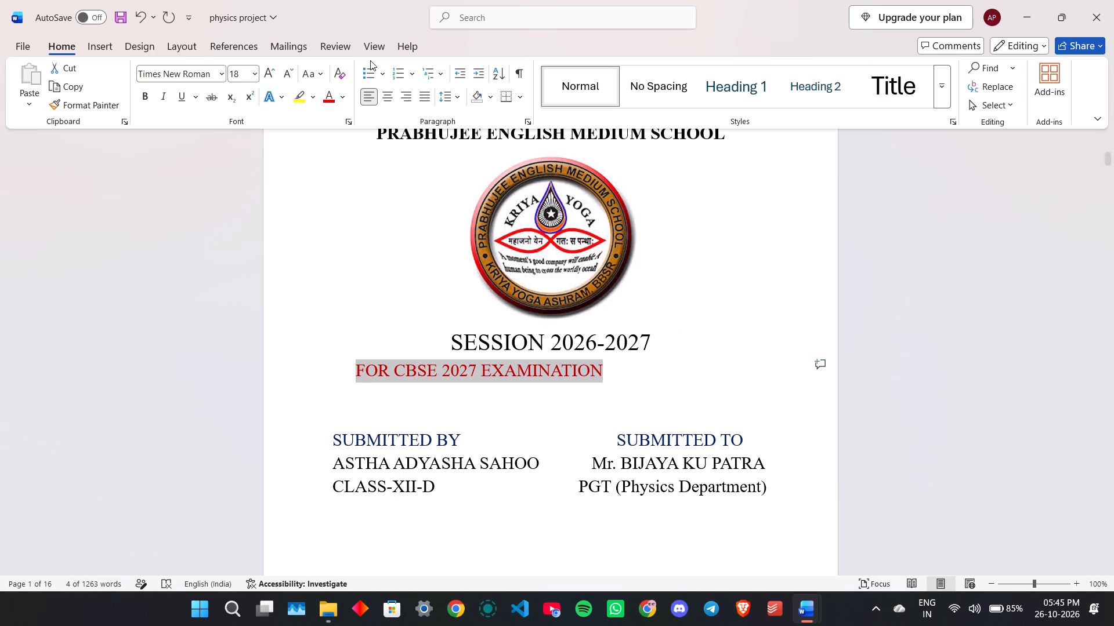
pyautogui.click(389, 97)
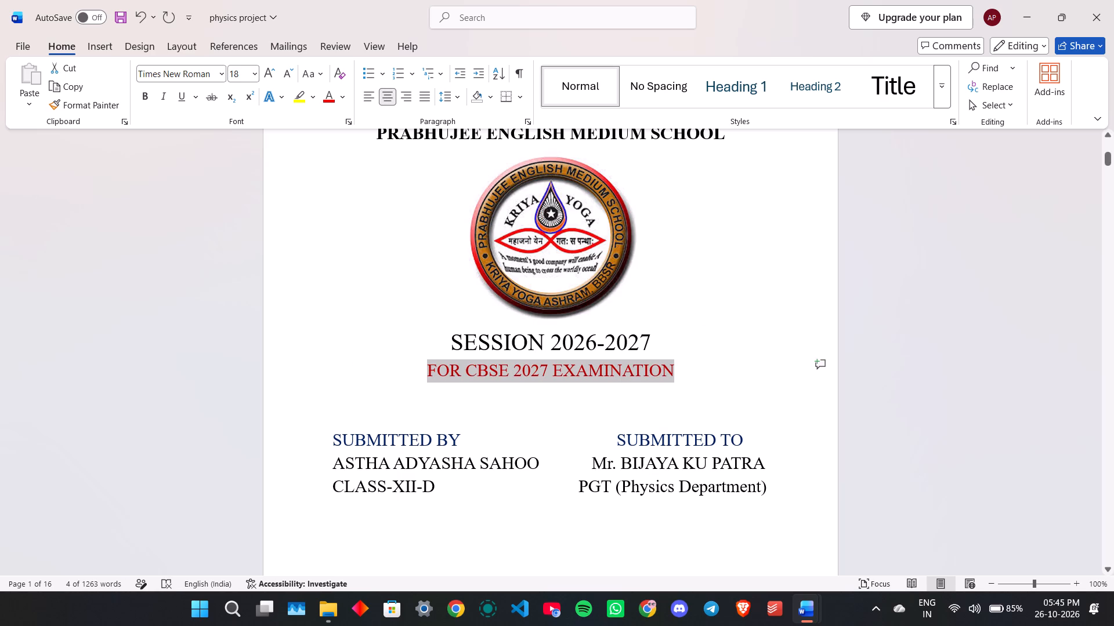
# Add the line "As a part of the Physics Course (042)" directly below "FOR CBSE 2027 EXAMINATION" on the cover page.
pyautogui.click(679, 373)
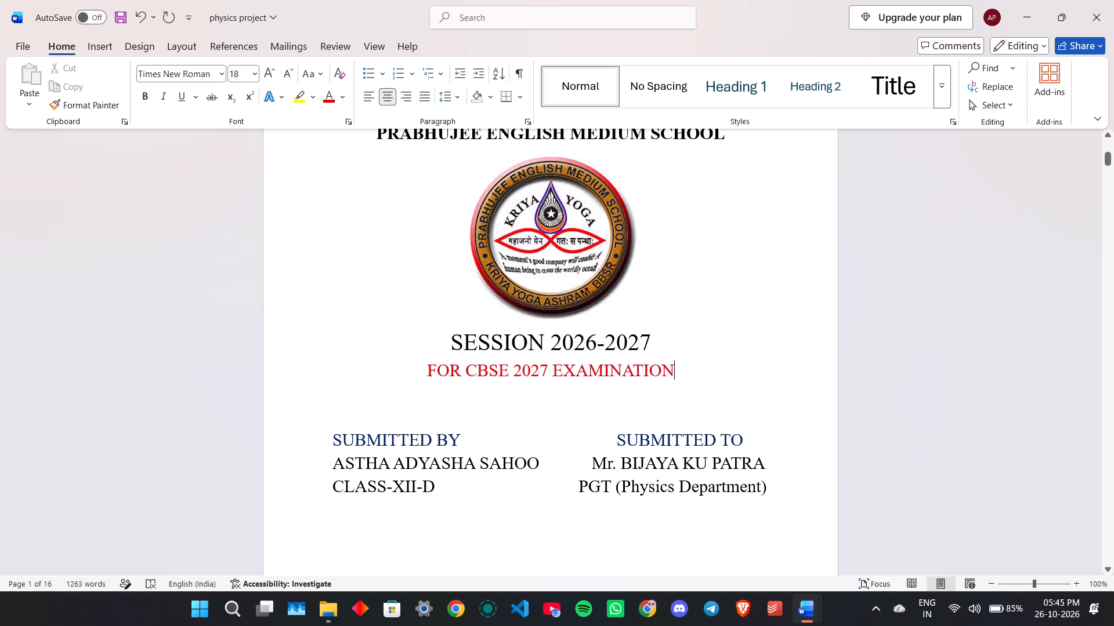
pyautogui.press('Return')
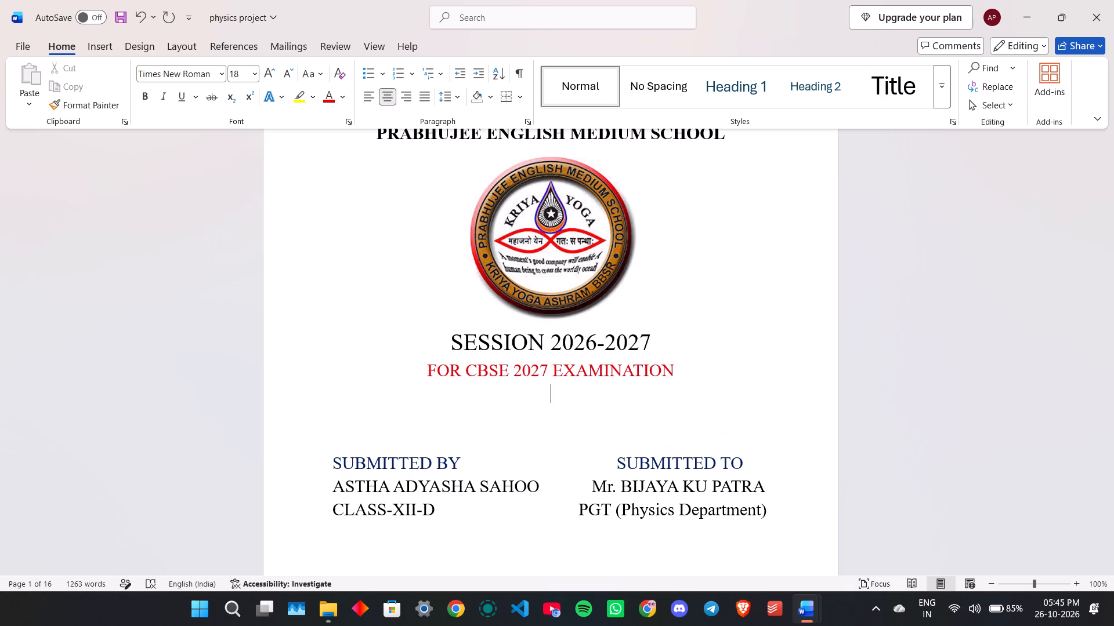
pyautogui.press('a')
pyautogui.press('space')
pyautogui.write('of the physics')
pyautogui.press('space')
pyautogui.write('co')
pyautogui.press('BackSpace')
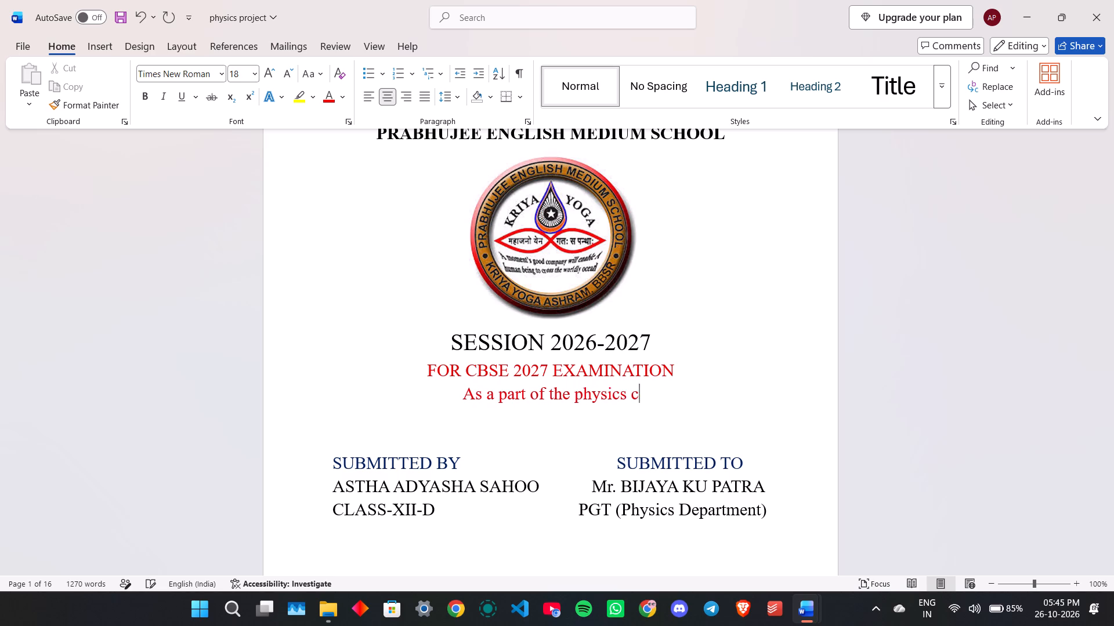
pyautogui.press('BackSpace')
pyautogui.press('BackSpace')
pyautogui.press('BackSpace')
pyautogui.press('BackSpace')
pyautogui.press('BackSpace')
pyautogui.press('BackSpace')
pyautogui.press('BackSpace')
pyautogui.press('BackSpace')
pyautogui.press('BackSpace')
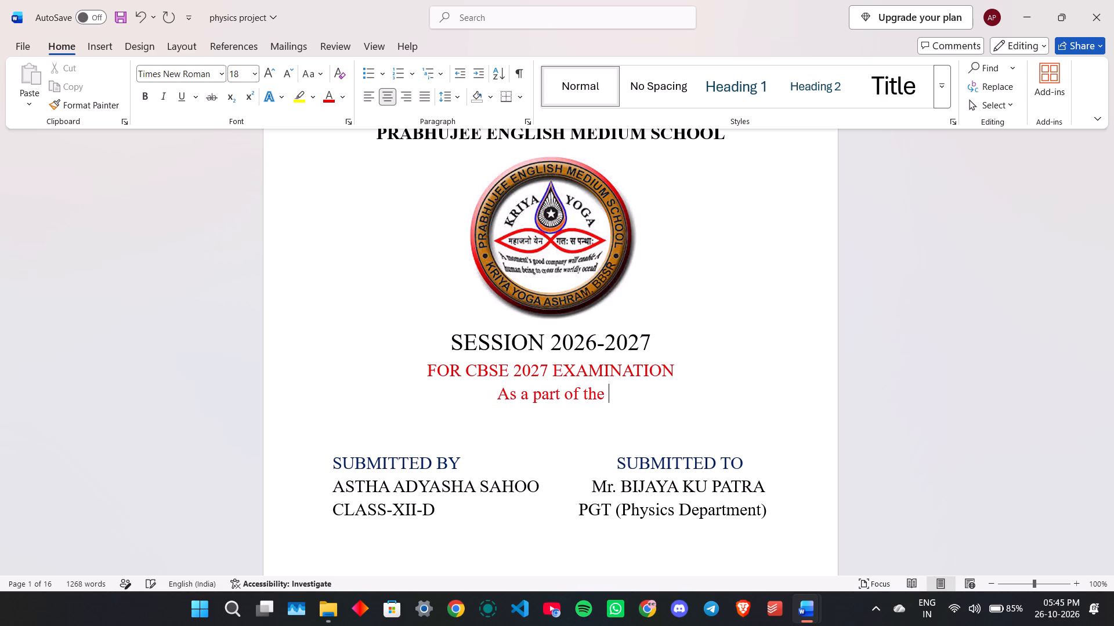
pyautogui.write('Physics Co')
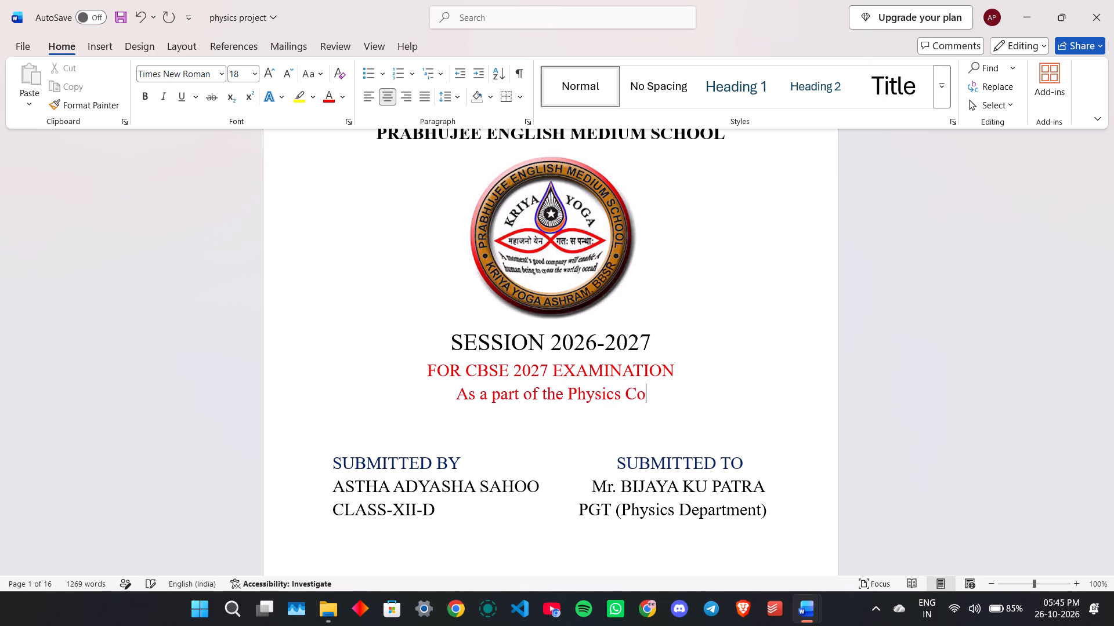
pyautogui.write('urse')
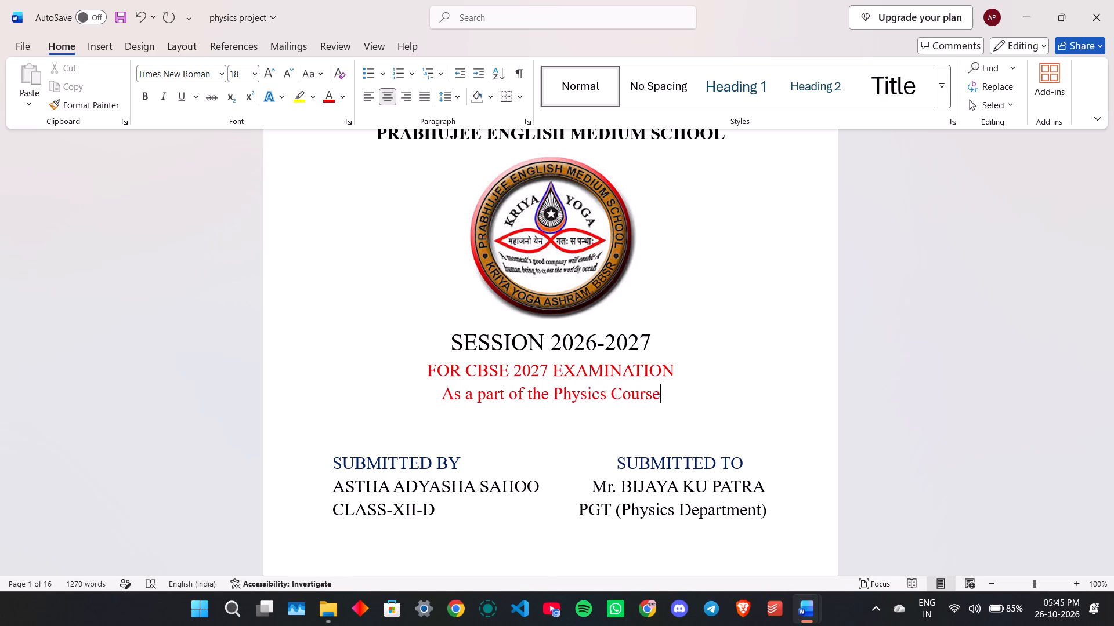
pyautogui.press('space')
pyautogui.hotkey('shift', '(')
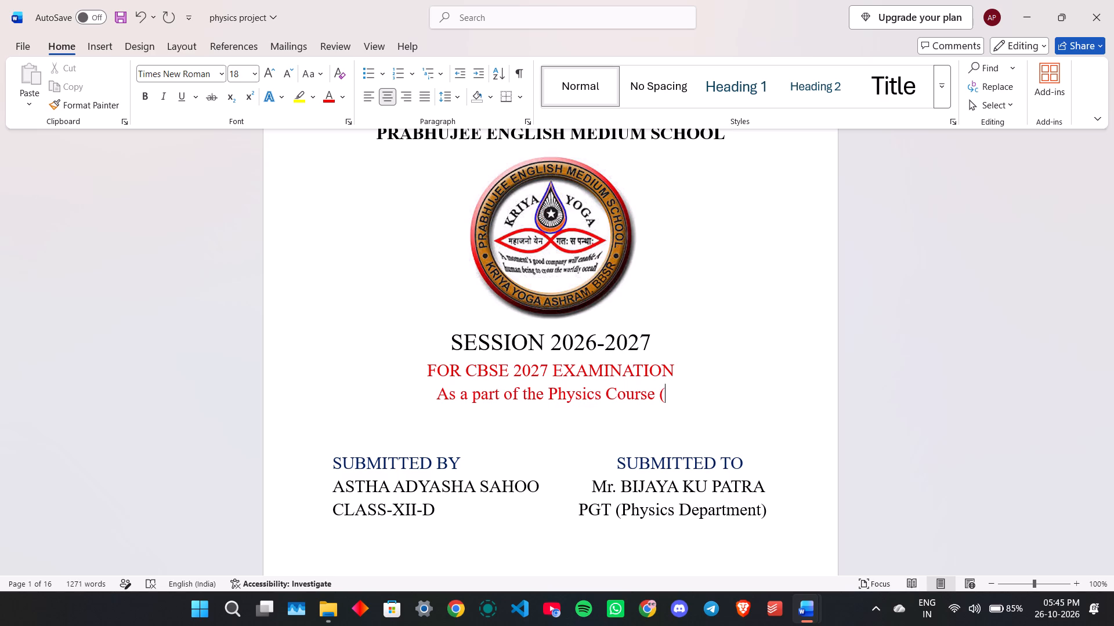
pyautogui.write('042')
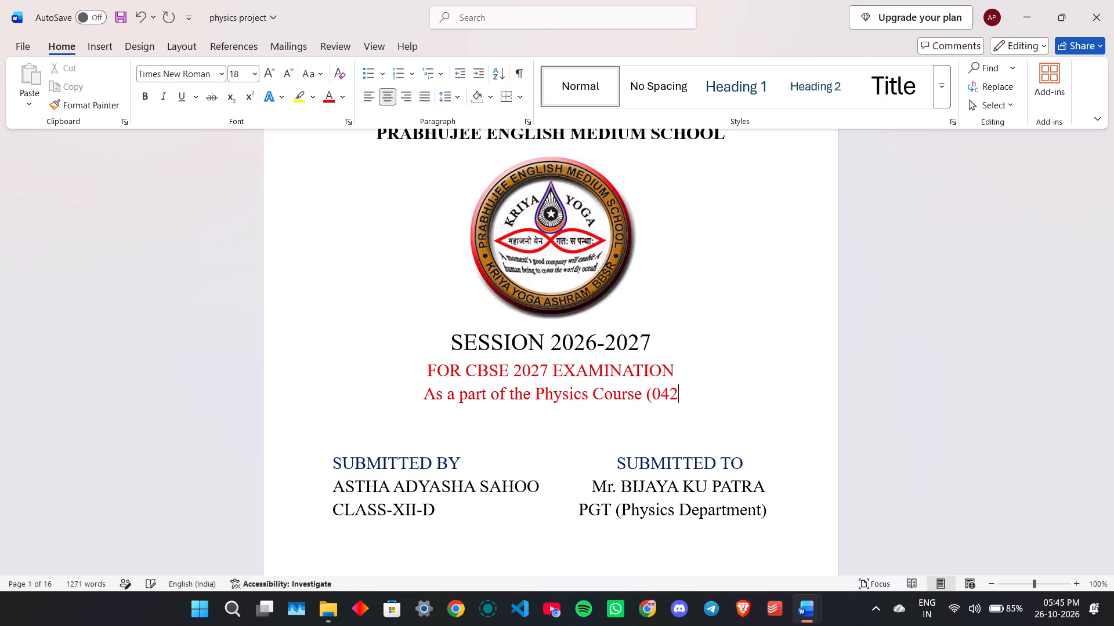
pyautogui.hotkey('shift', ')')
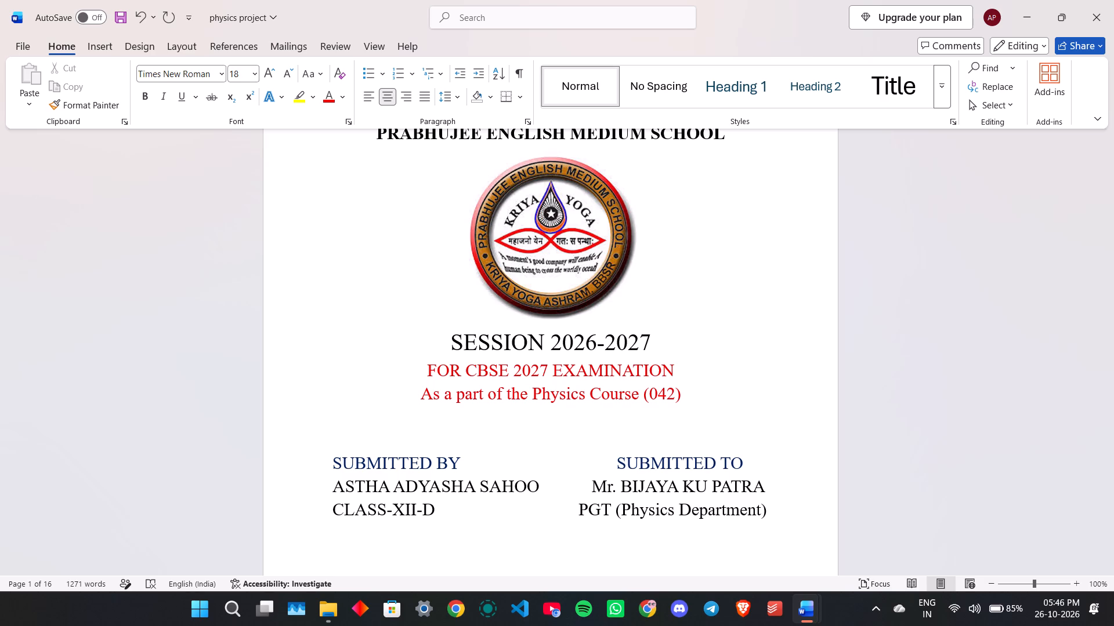
# Enclose the "As a part of the Physics Course (042)" line in square brackets.
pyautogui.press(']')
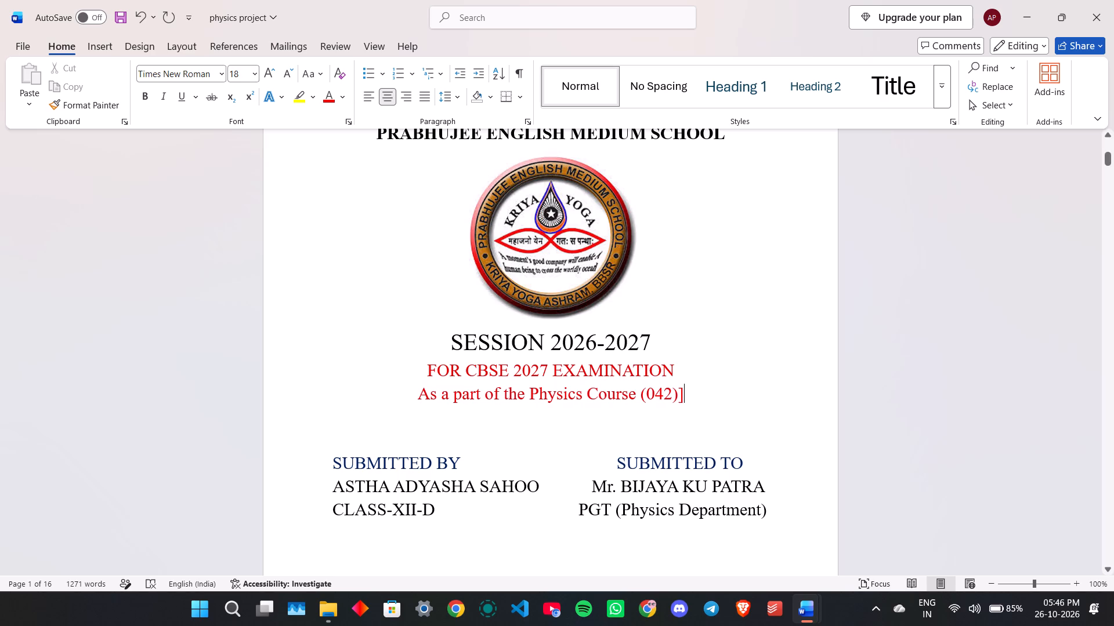
pyautogui.click(415, 395)
pyautogui.press('[')
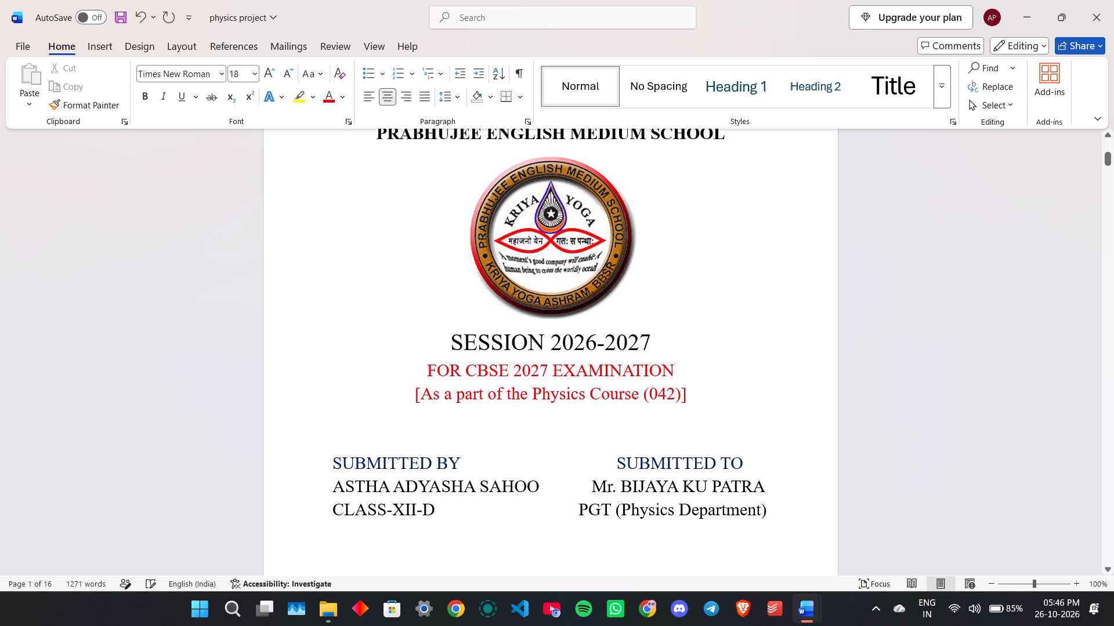
# Centre the bracketed Physics Course line together with the blank lines below it.
pyautogui.moveTo(404, 388); pyautogui.dragTo(630, 436)
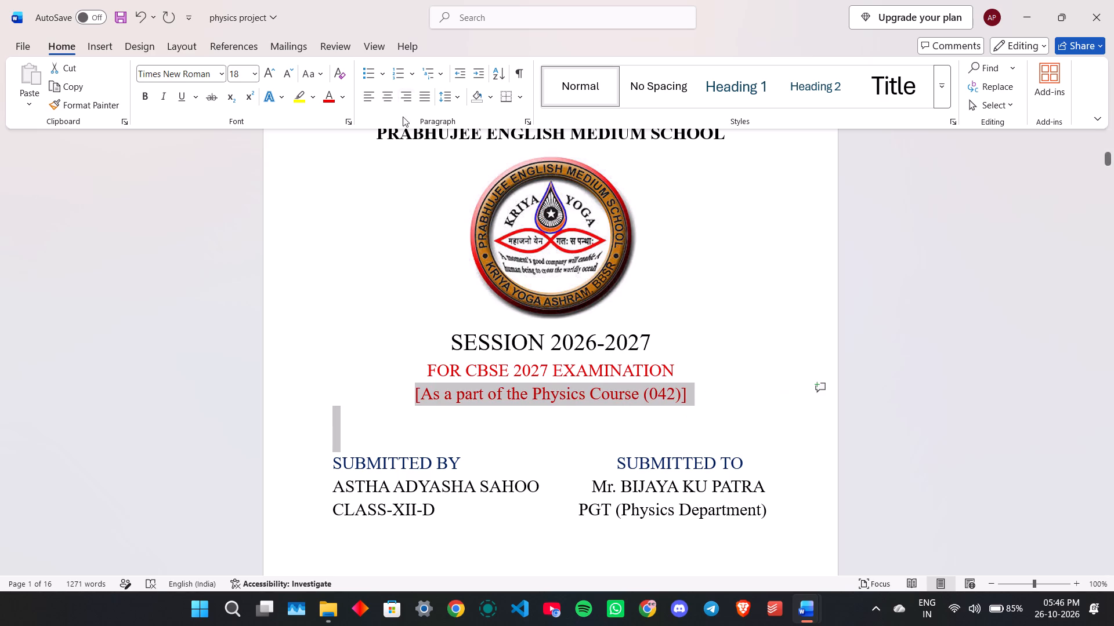
pyautogui.click(390, 94)
pyautogui.click(535, 439)
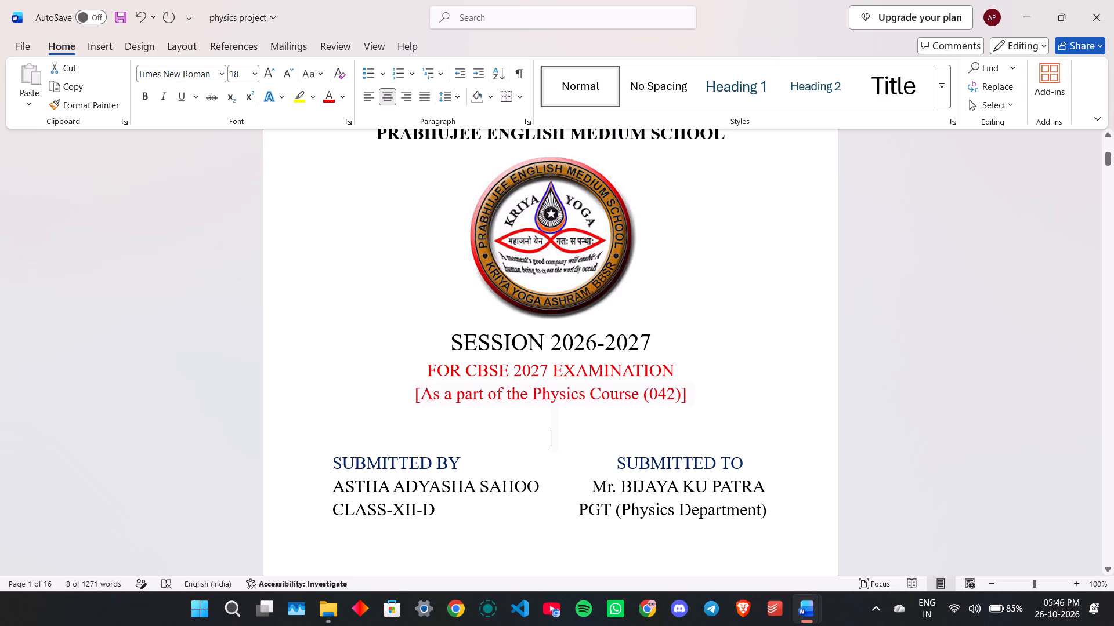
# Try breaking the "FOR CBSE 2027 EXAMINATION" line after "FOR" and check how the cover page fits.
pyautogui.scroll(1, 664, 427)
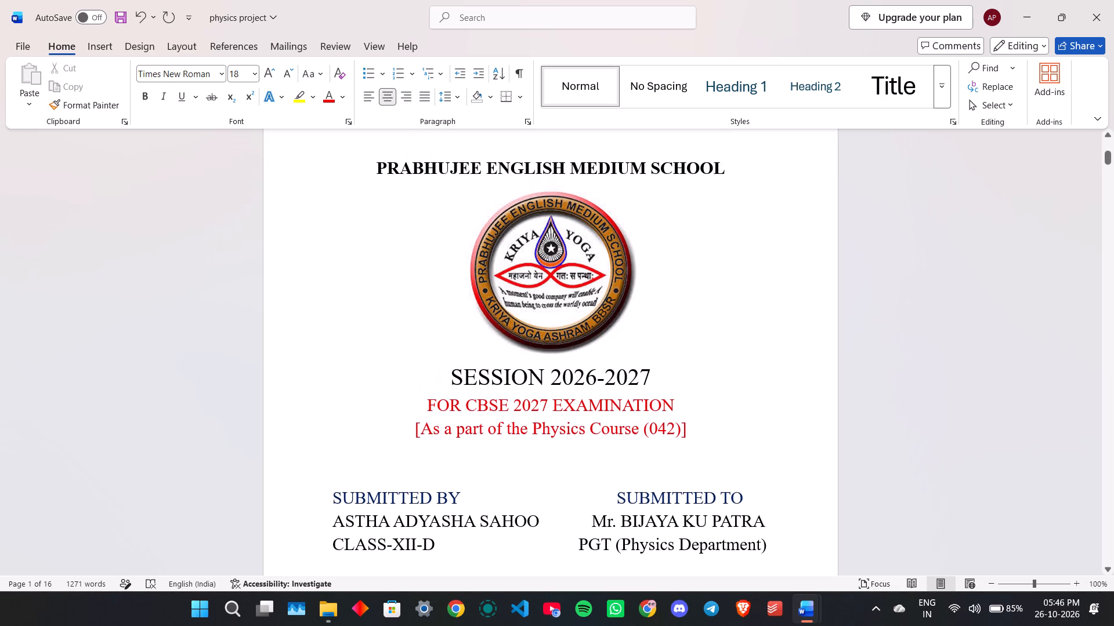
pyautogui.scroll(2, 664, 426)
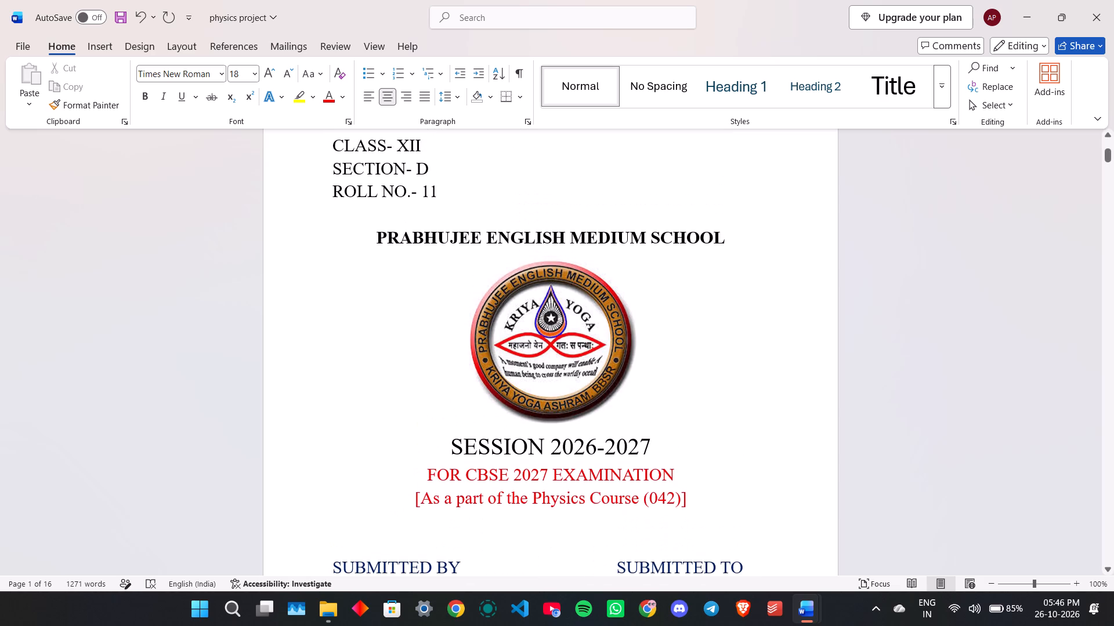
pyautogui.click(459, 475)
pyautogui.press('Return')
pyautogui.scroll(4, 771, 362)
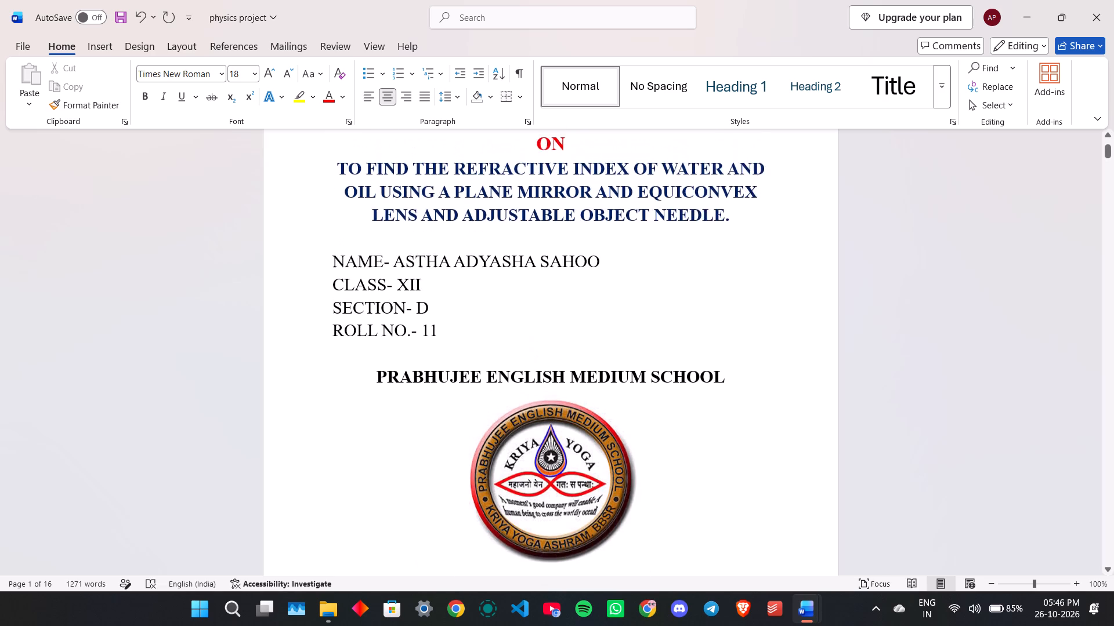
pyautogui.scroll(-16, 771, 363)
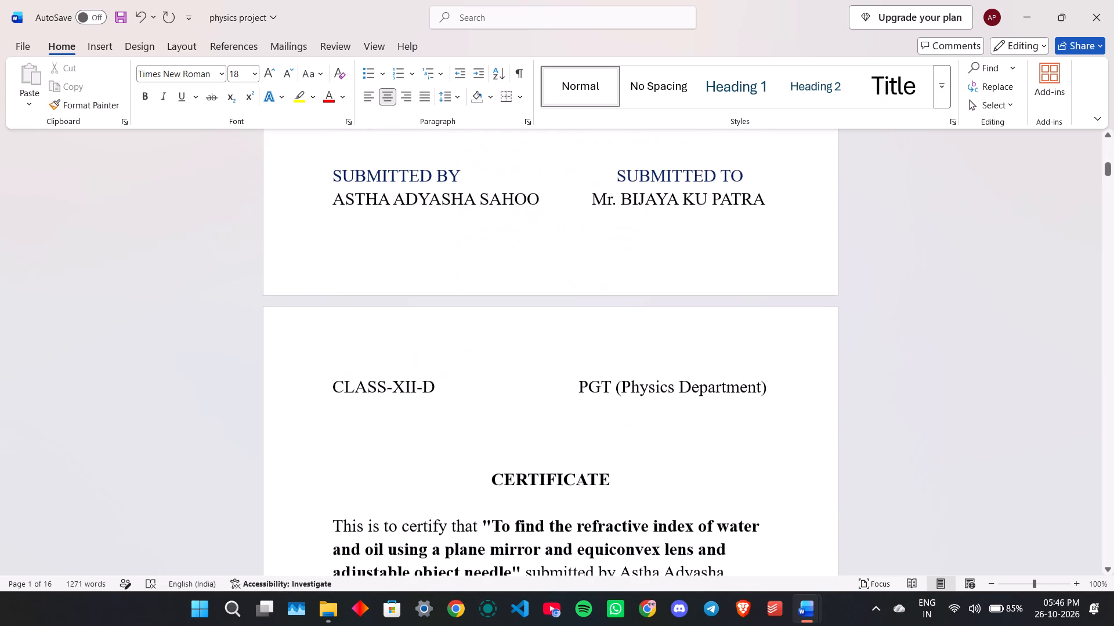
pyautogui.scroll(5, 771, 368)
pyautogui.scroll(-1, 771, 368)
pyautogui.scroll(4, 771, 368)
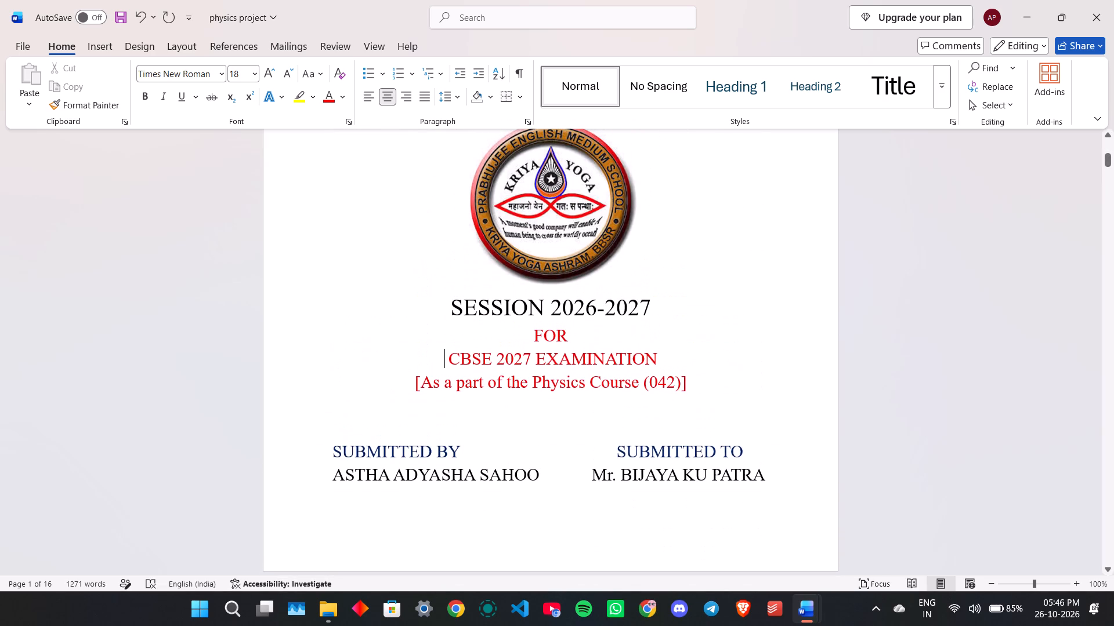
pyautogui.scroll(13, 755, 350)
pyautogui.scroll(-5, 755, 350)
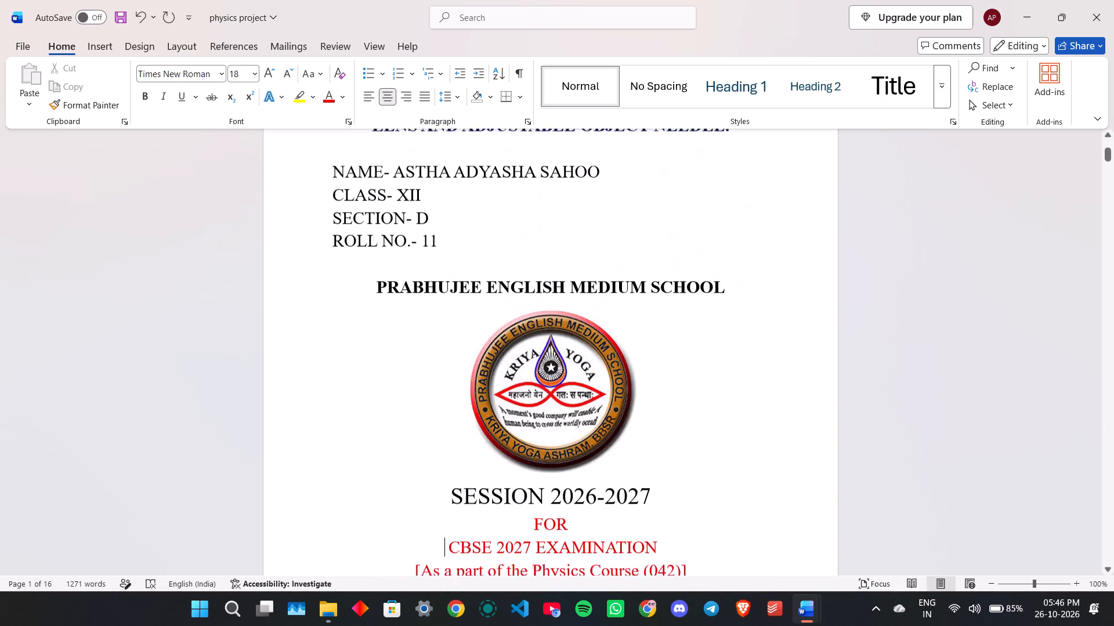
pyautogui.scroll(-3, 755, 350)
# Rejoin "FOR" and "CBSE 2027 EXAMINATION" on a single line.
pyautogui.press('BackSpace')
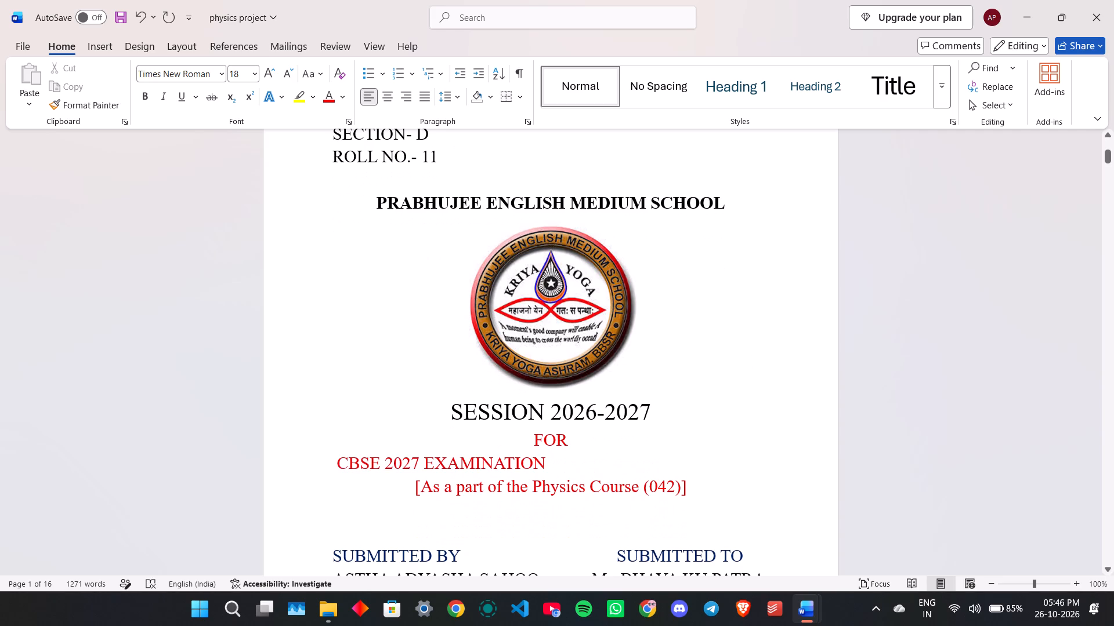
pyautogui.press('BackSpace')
# Review the cover page from title to submission details and its transition to the certificate page.
pyautogui.scroll(7, 738, 463)
pyautogui.scroll(-7, 738, 463)
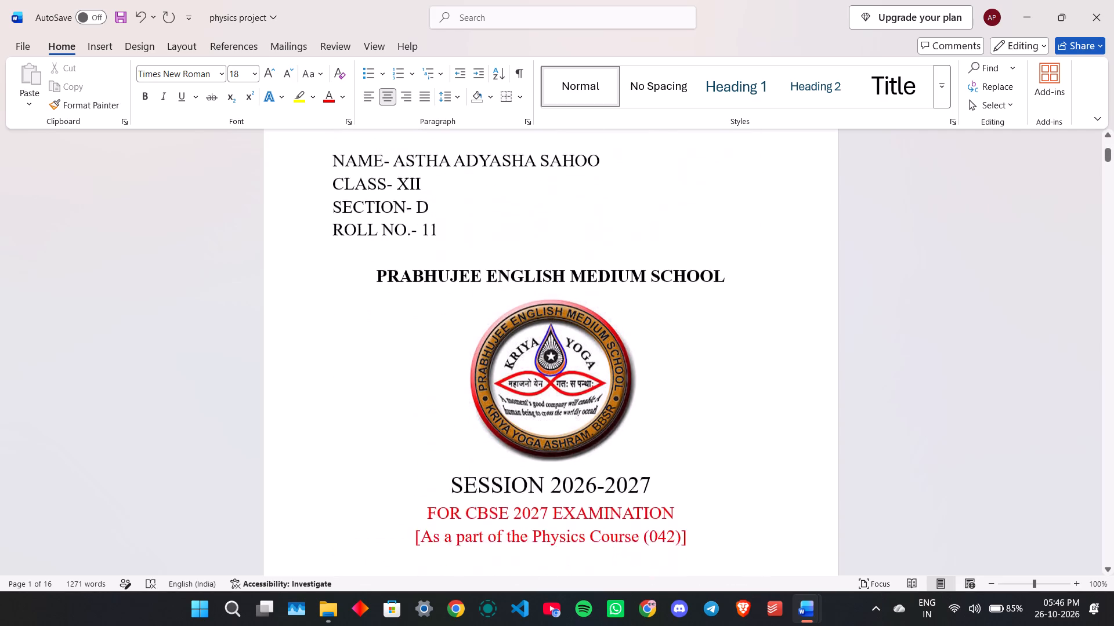
pyautogui.scroll(-8, 735, 463)
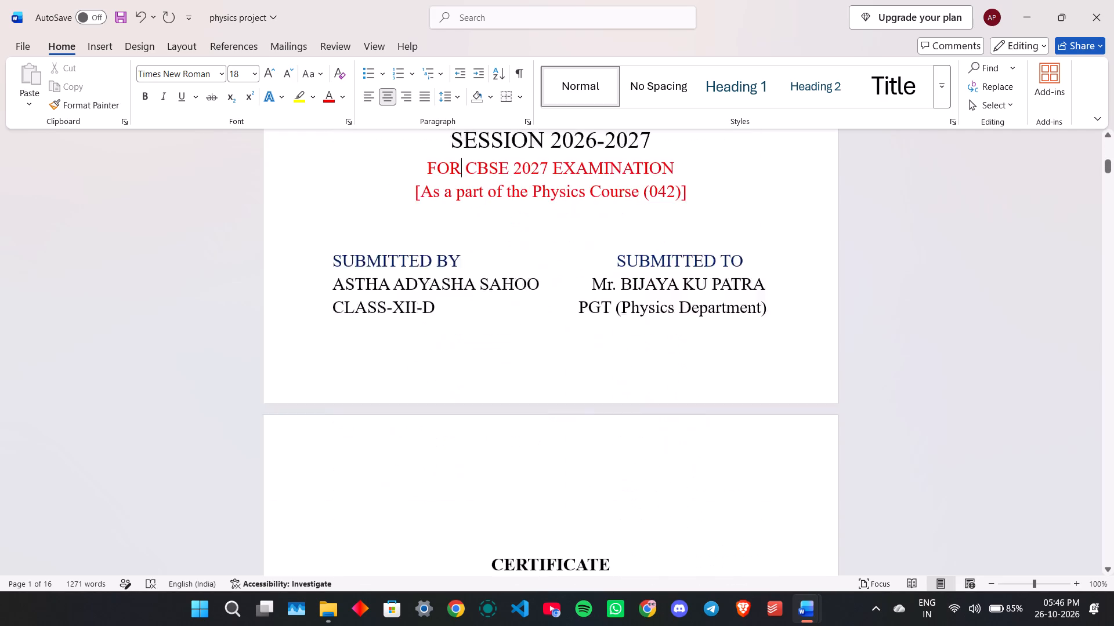
pyautogui.scroll(-8, 732, 447)
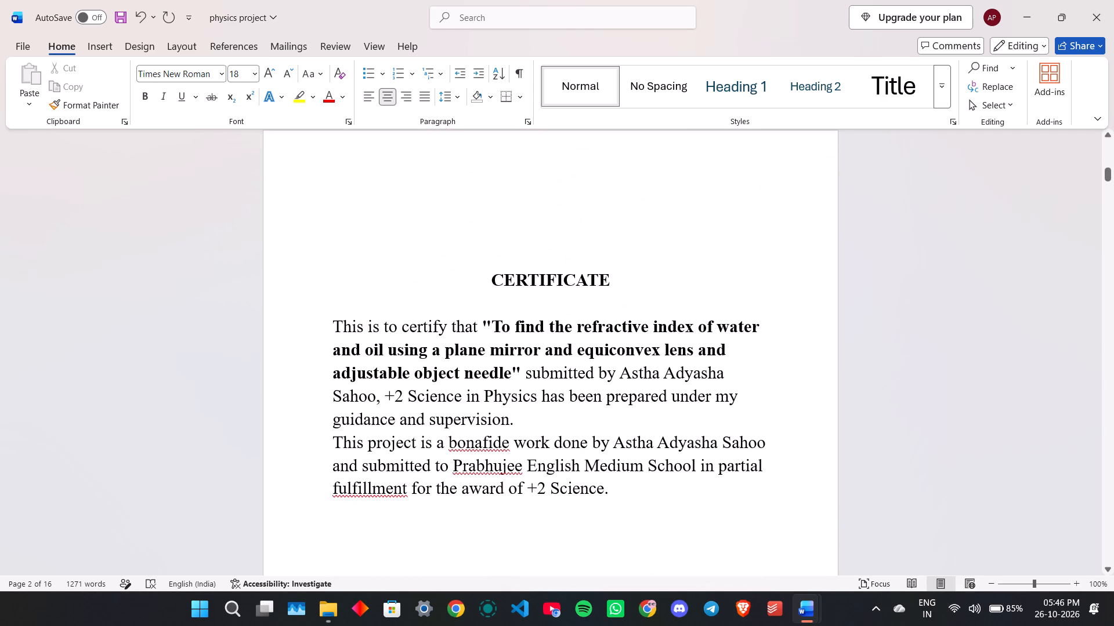
pyautogui.scroll(6, 735, 434)
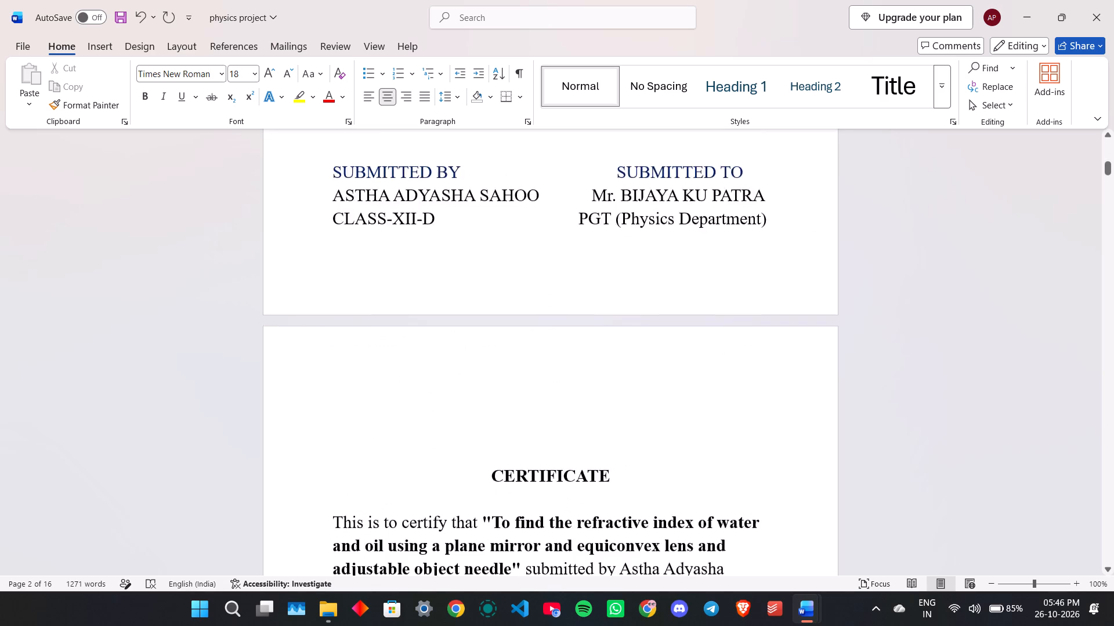
pyautogui.scroll(19, 741, 417)
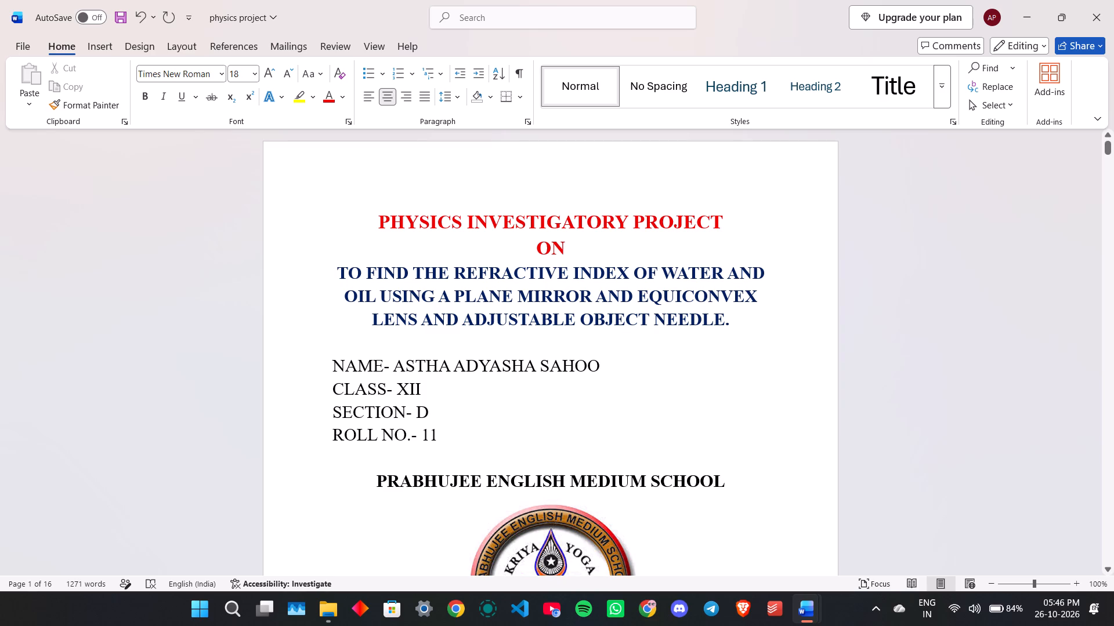
pyautogui.scroll(-2, 554, 373)
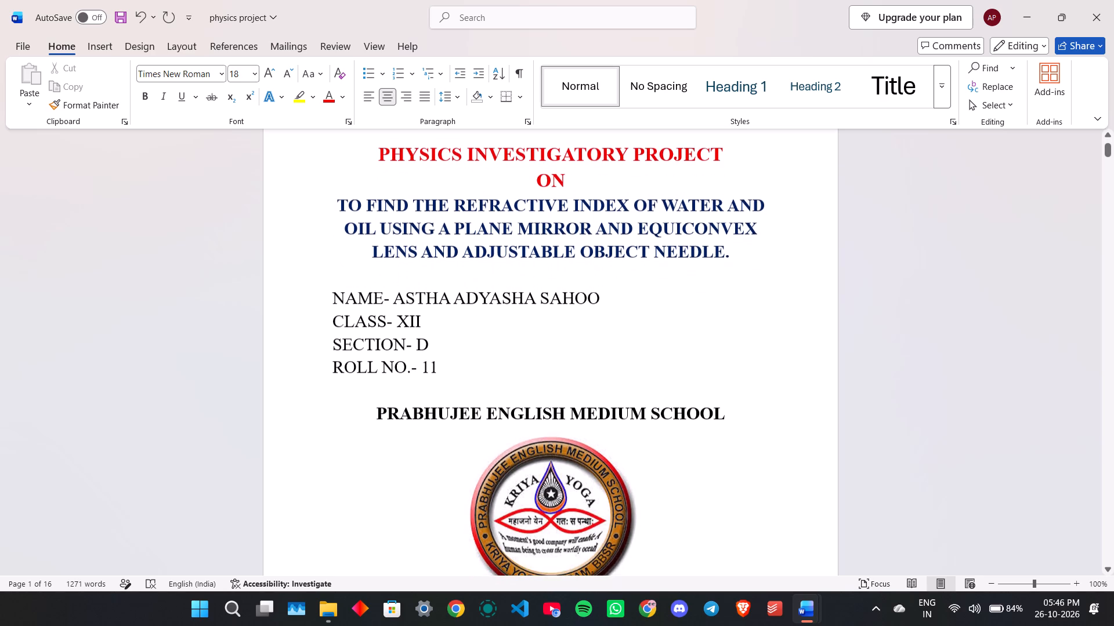
pyautogui.scroll(-11, 554, 373)
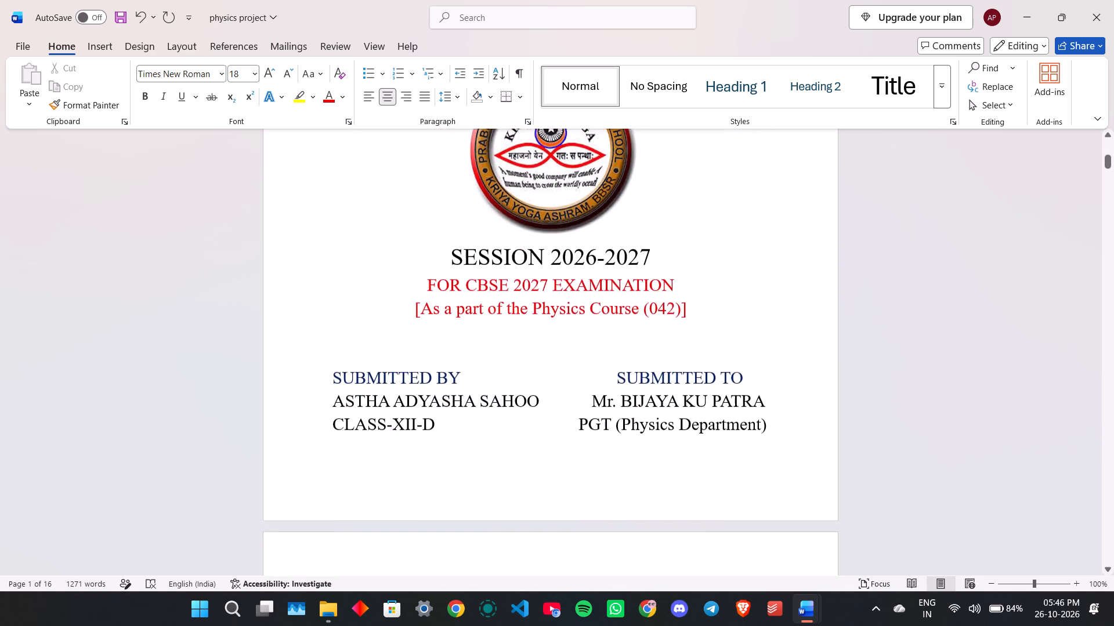
# Left-align the "CERTIFICATE" heading on page 2 and remove three blank lines above it.
pyautogui.scroll(-12, 554, 372)
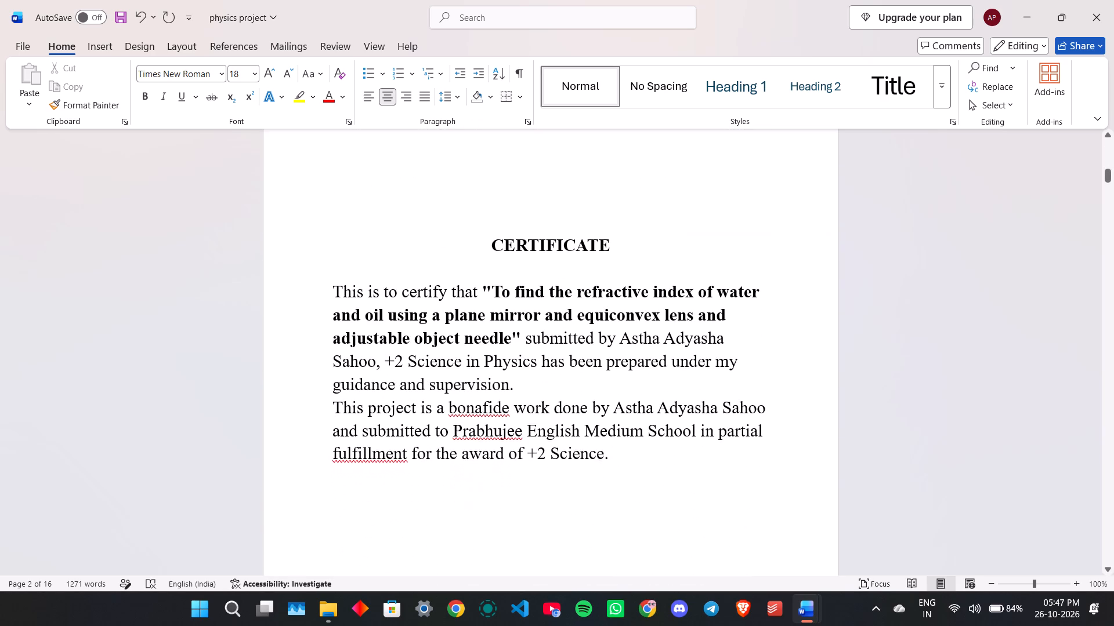
pyautogui.click(489, 242)
pyautogui.press('BackSpace')
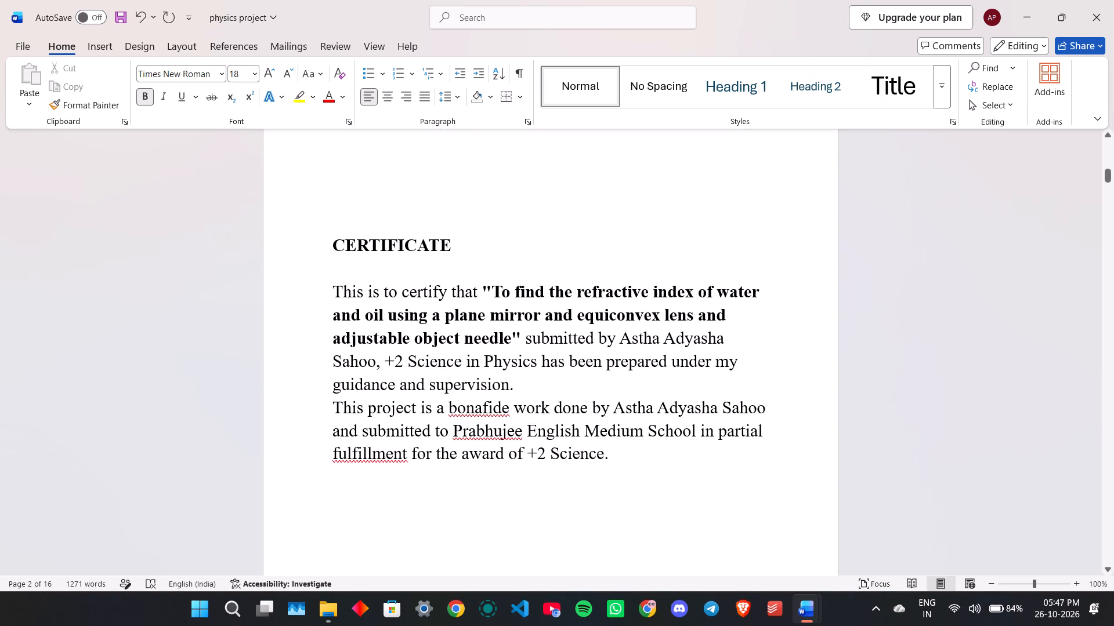
pyautogui.press('BackSpace')
pyautogui.press('BackSpace')
pyautogui.press('BackSpace')
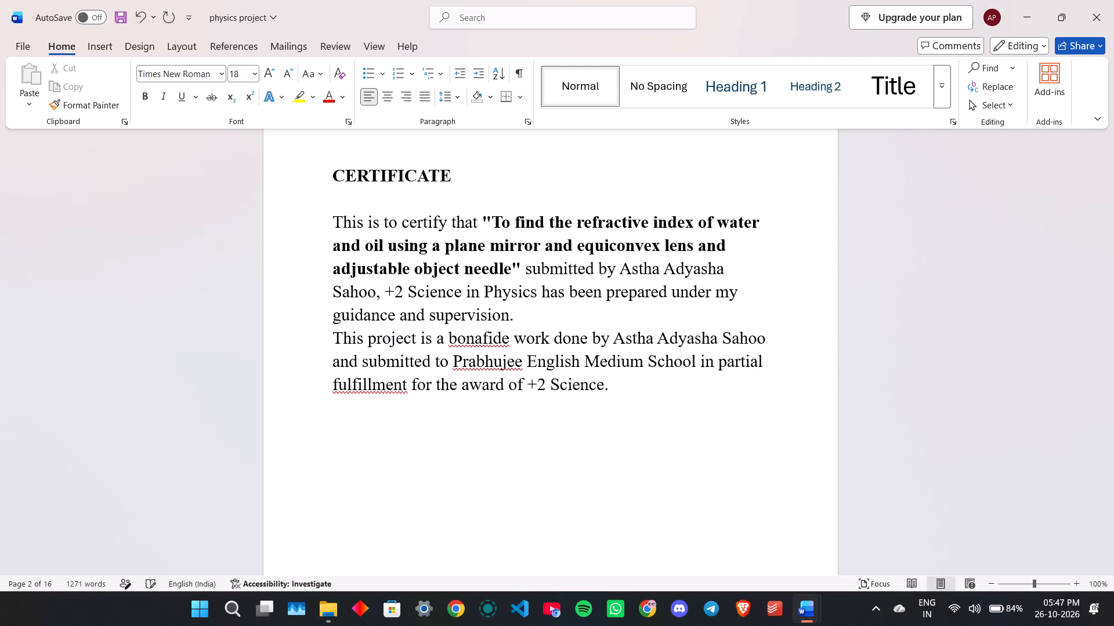
pyautogui.press('BackSpace')
pyautogui.press('Return')
# Centre the "CERTIFICATE" heading and set its font size to 22.
pyautogui.moveTo(301, 175); pyautogui.dragTo(437, 193)
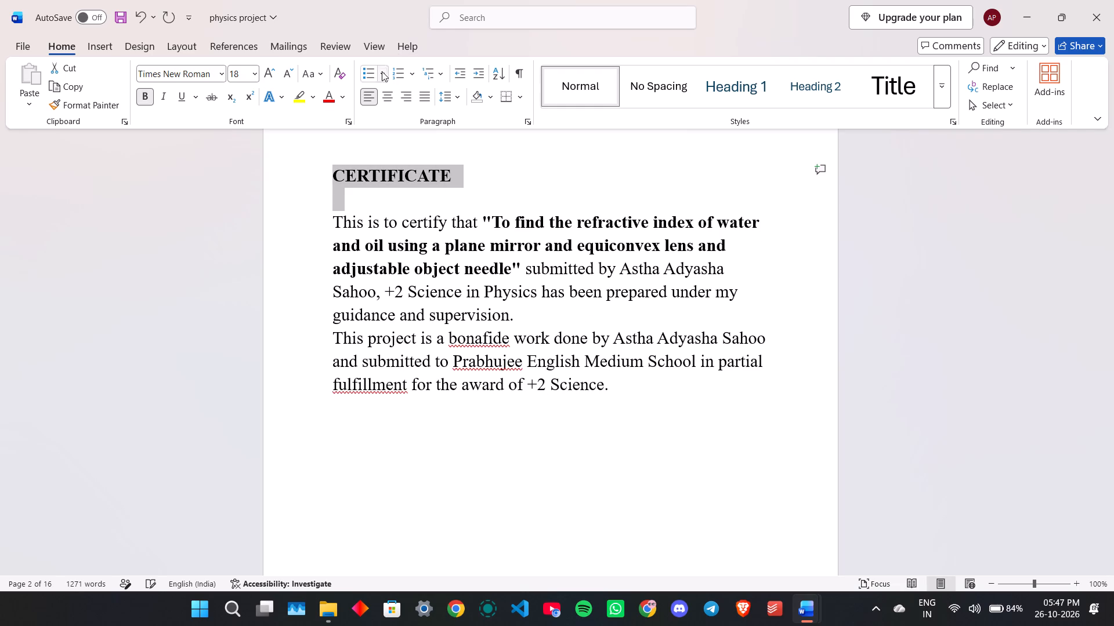
pyautogui.click(383, 104)
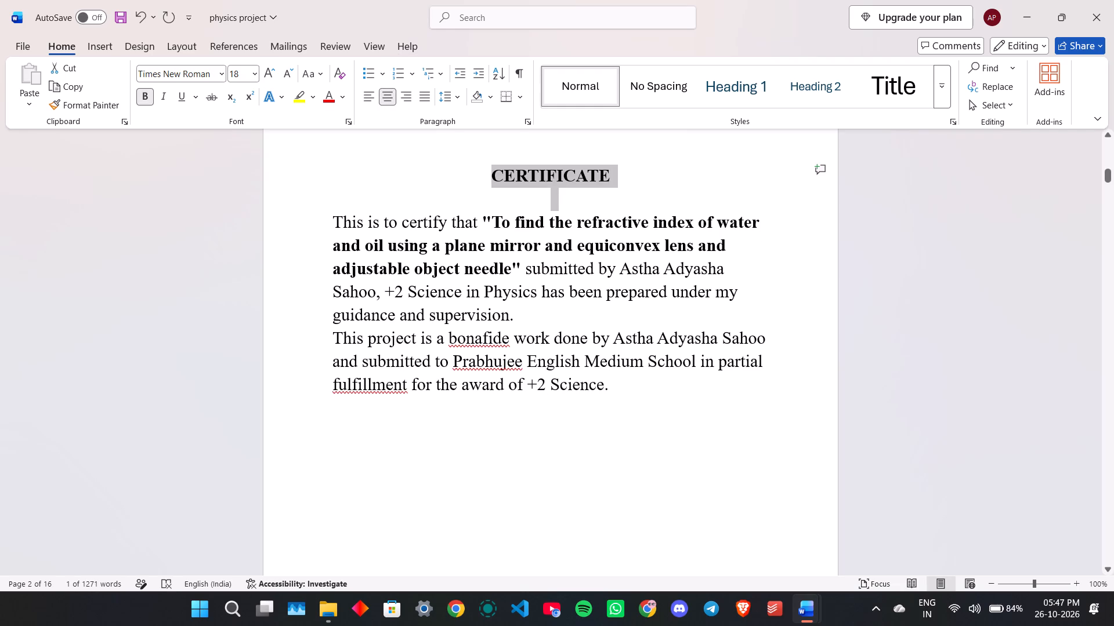
pyautogui.rightClick(528, 180)
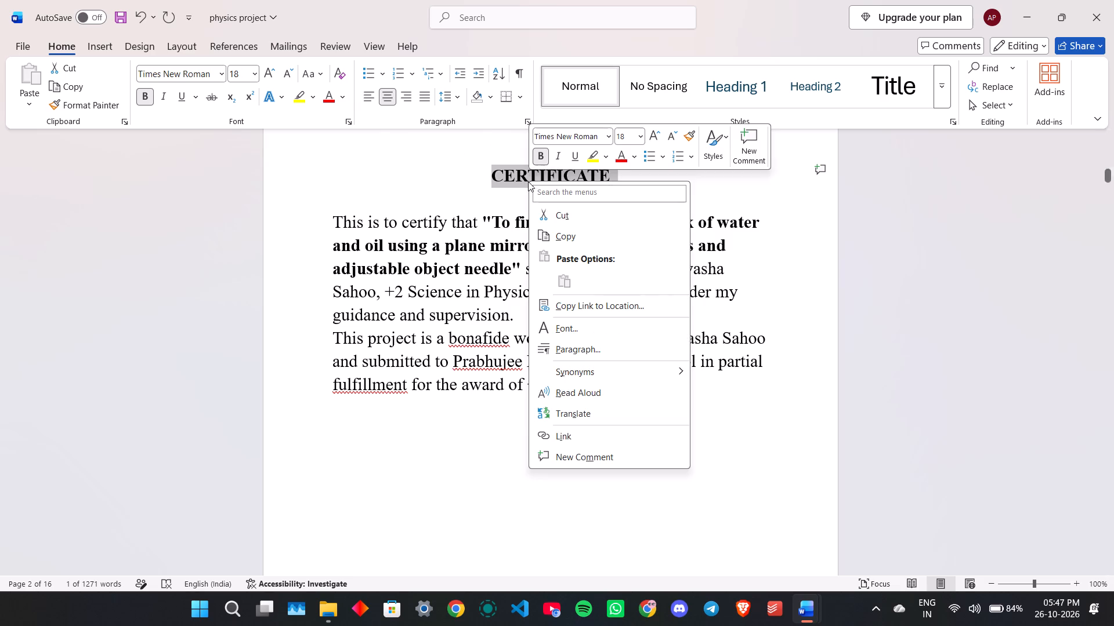
pyautogui.click(641, 136)
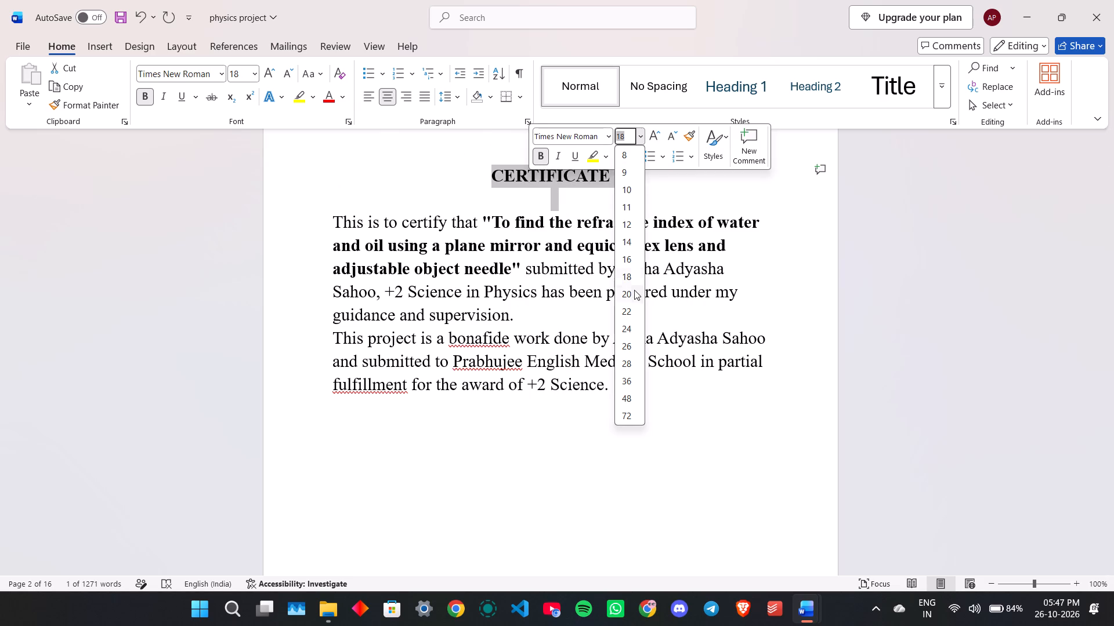
pyautogui.click(630, 308)
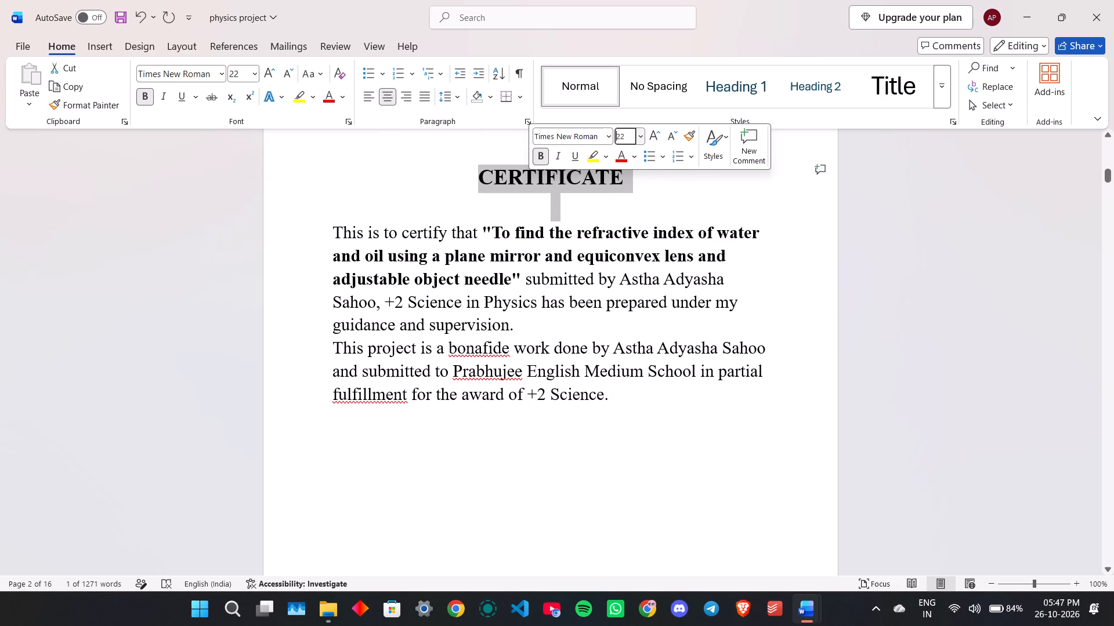
pyautogui.click(457, 465)
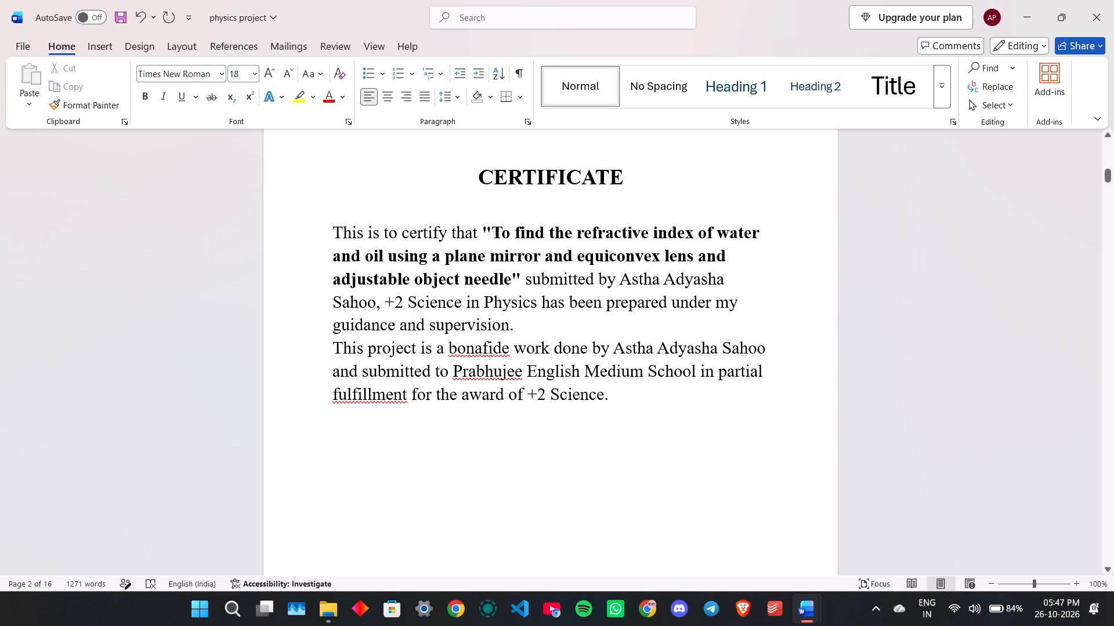
# Indent the first line of the certificate paragraph starting "This project is a bonafide work" by nine spaces.
pyautogui.click(334, 352)
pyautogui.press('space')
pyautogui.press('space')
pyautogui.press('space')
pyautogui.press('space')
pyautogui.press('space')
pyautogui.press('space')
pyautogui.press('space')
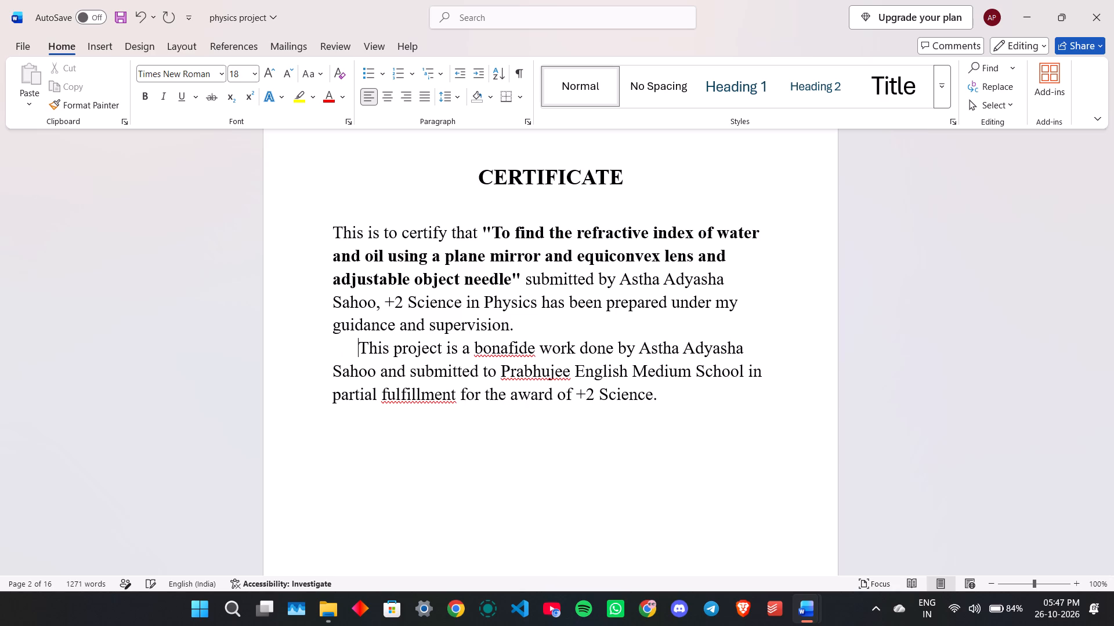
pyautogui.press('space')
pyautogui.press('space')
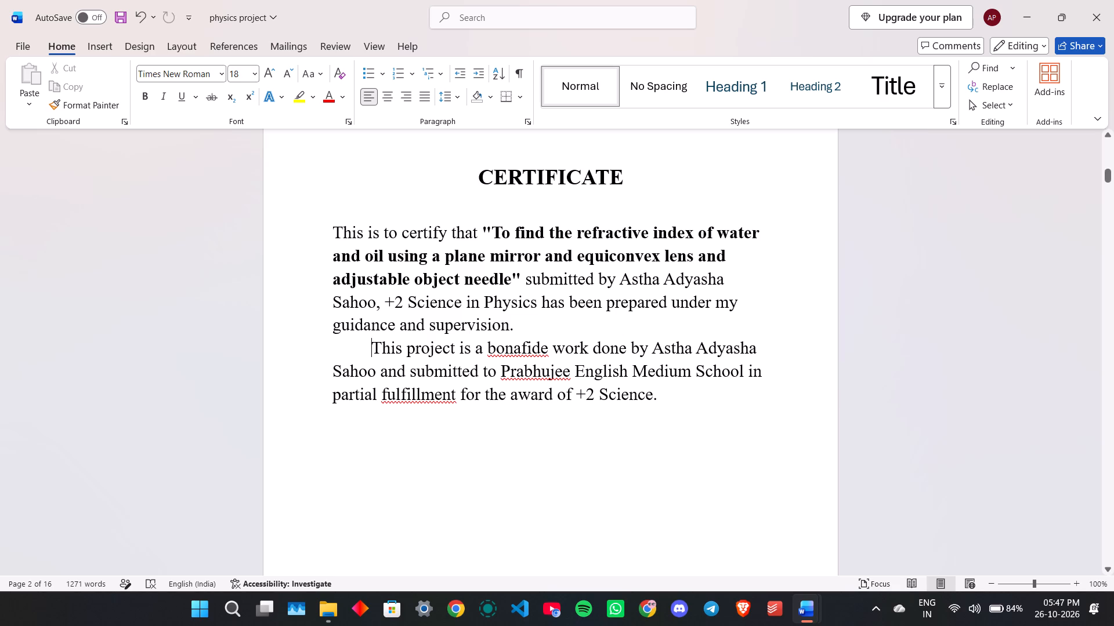
# Add a bold, left-aligned "EXTERNAL" signature label in the blank area below the certificate text.
pyautogui.scroll(1, 544, 474)
pyautogui.scroll(-9, 560, 480)
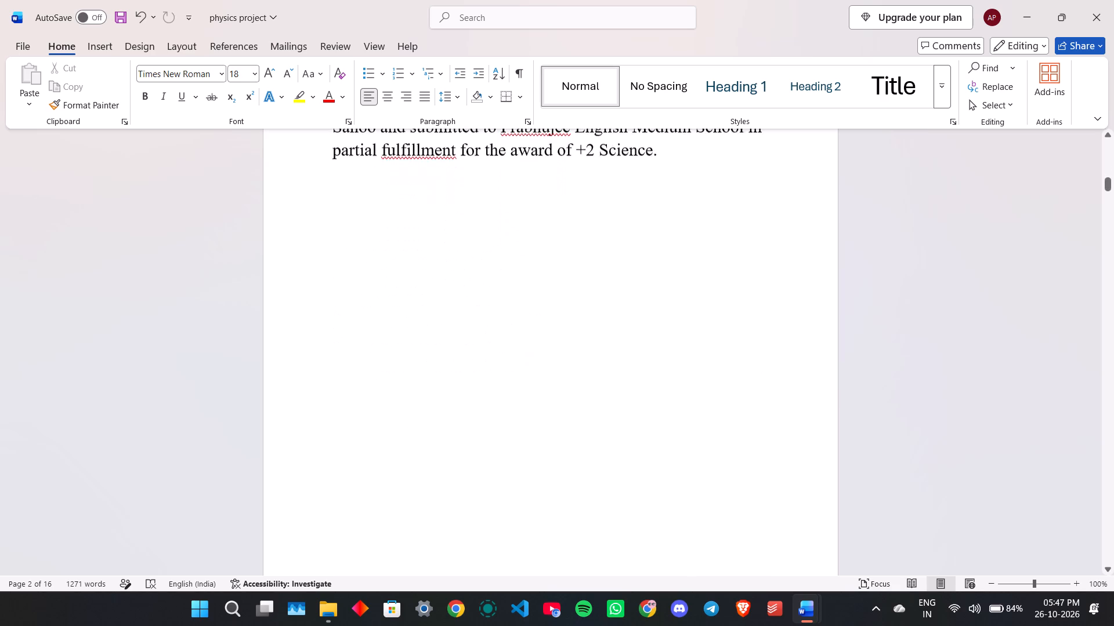
pyautogui.scroll(-10, 560, 481)
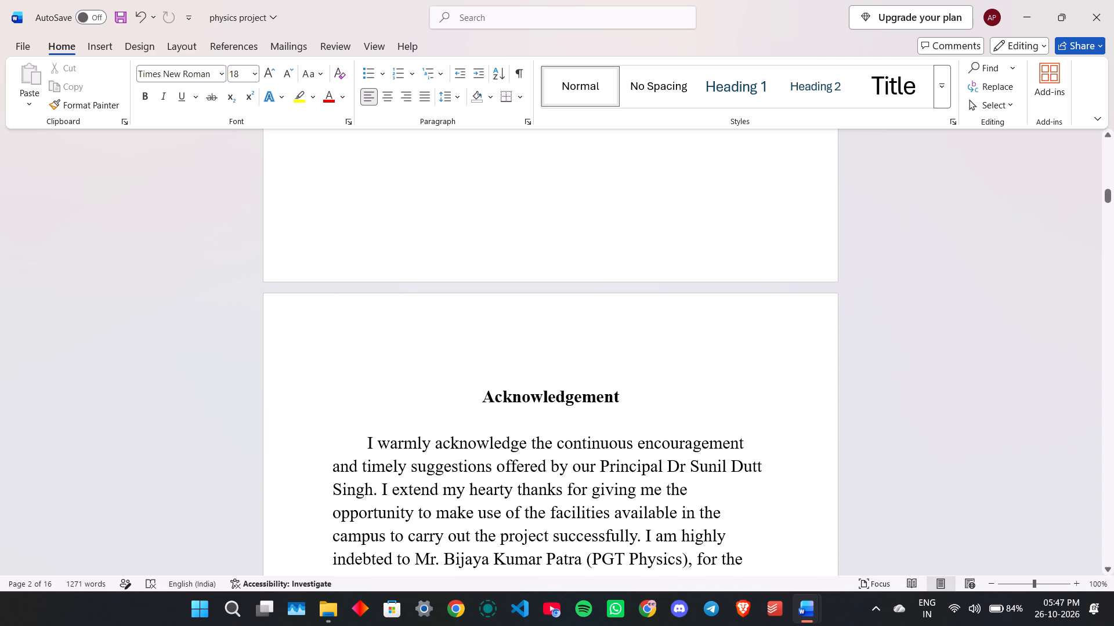
pyautogui.scroll(9, 560, 481)
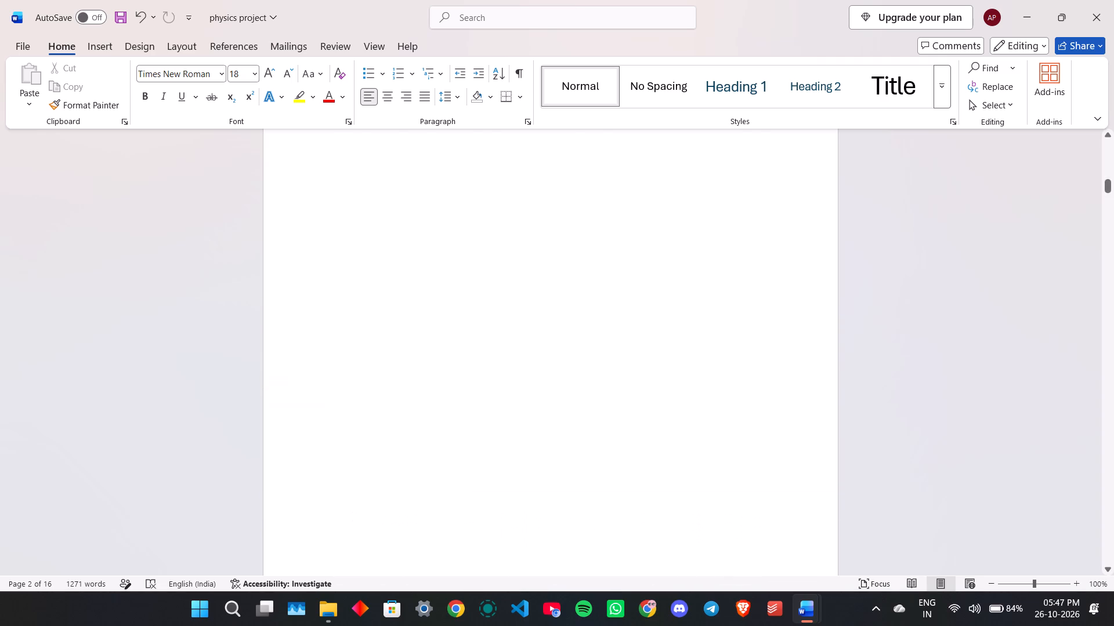
pyautogui.scroll(3, 561, 481)
pyautogui.click(341, 429)
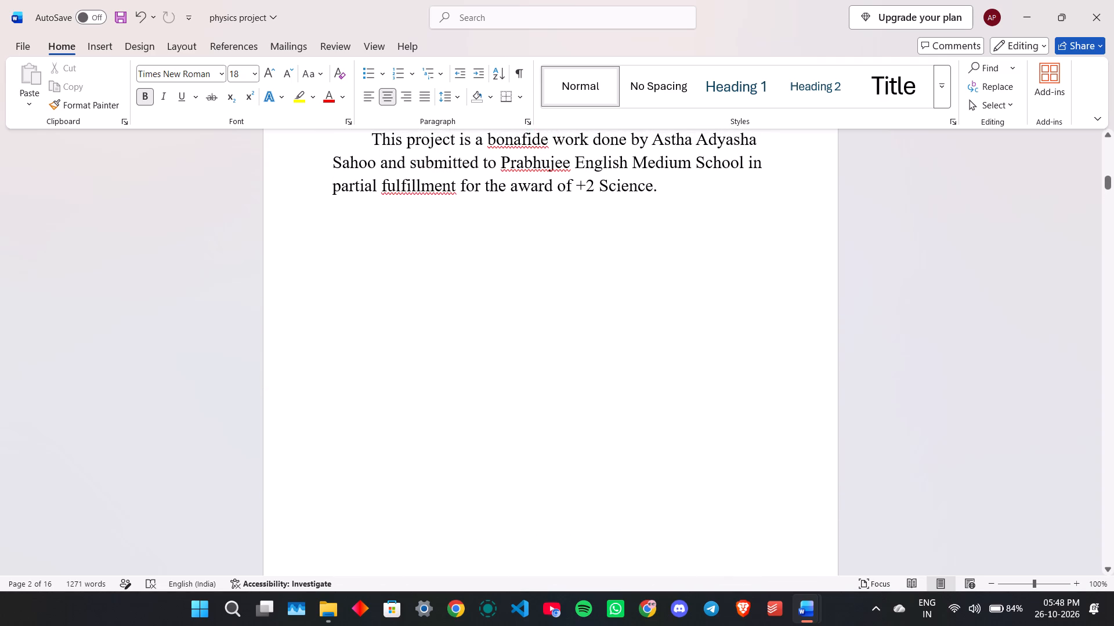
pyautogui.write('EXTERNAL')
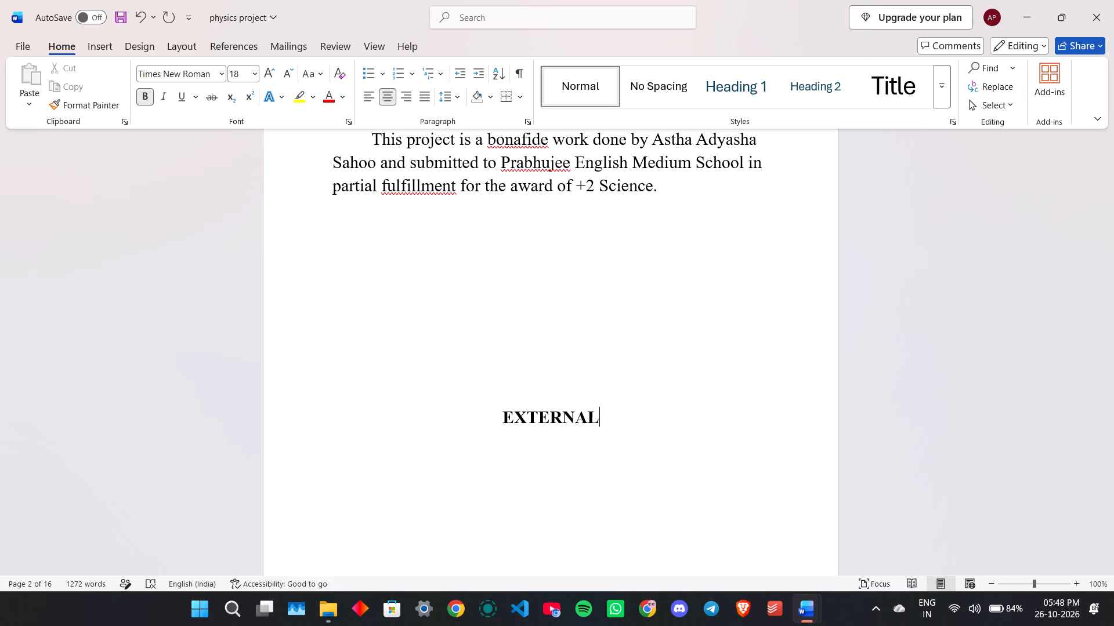
pyautogui.click(365, 96)
# Add the physics teacher's full name in capitals and parentheses on the "EXTERNAL" line, separated by a wide gap of spaces.
pyautogui.click(648, 419)
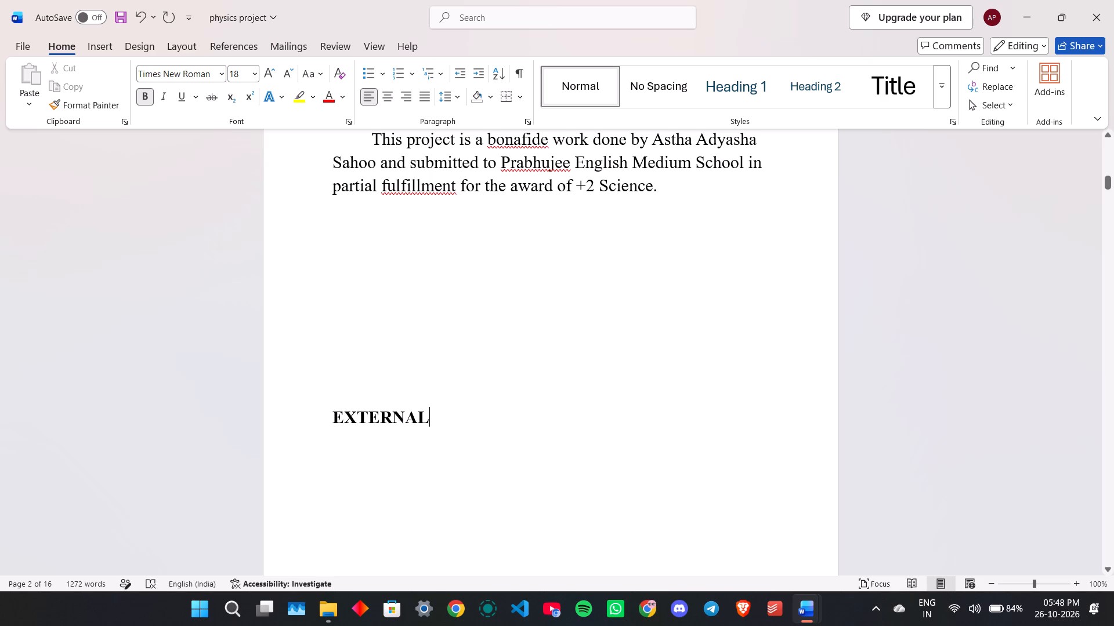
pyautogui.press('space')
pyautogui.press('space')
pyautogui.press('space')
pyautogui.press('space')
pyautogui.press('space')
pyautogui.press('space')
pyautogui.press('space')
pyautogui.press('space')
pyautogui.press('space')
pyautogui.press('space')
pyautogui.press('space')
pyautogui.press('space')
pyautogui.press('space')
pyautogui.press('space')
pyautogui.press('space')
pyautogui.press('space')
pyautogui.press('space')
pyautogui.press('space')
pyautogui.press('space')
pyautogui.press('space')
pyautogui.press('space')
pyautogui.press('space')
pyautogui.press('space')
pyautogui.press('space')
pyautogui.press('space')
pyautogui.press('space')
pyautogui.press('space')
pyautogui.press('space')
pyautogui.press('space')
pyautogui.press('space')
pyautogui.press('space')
pyautogui.hotkey('shift', '(')
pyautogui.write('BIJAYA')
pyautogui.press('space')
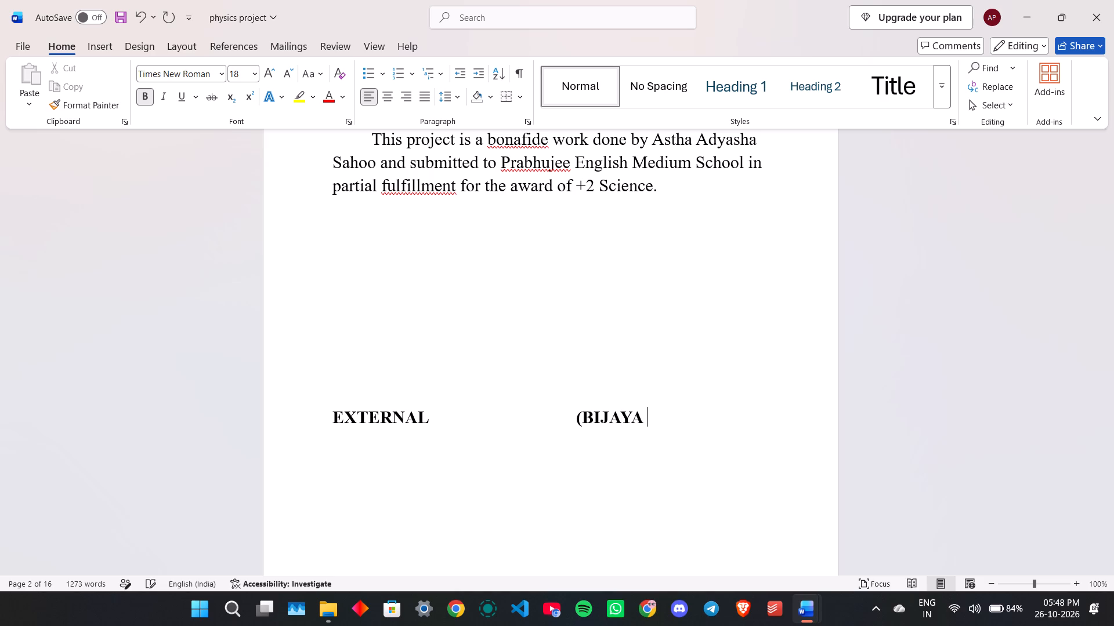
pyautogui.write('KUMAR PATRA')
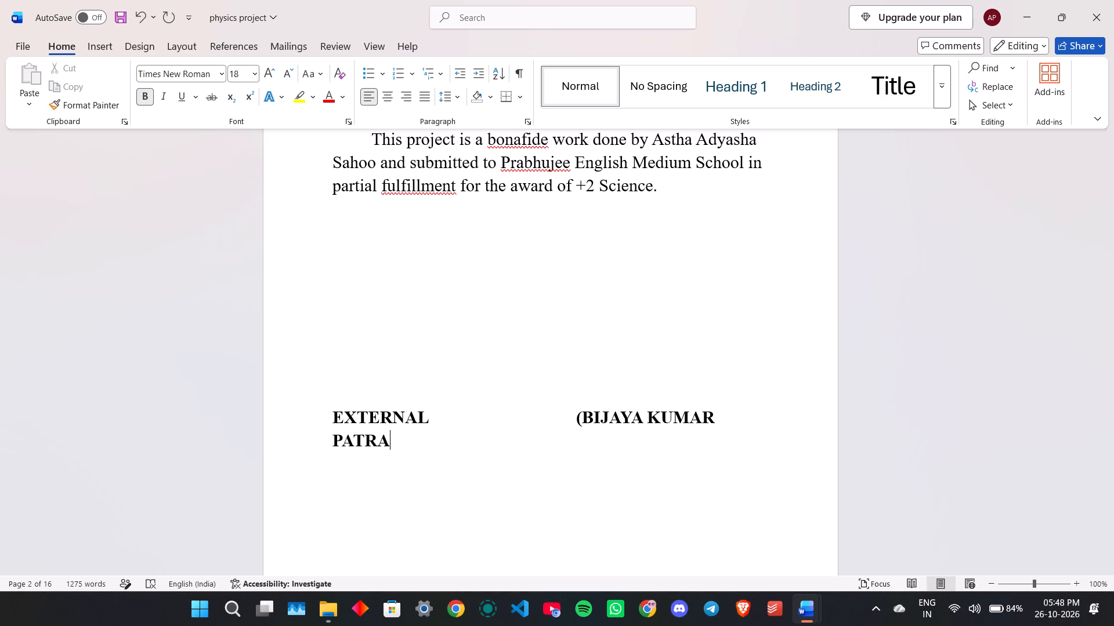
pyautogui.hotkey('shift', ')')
# Reduce the parenthesised teacher's name to font size 16 so it fits on the "EXTERNAL" line.
pyautogui.click(572, 425)
pyautogui.moveTo(578, 423); pyautogui.dragTo(543, 446)
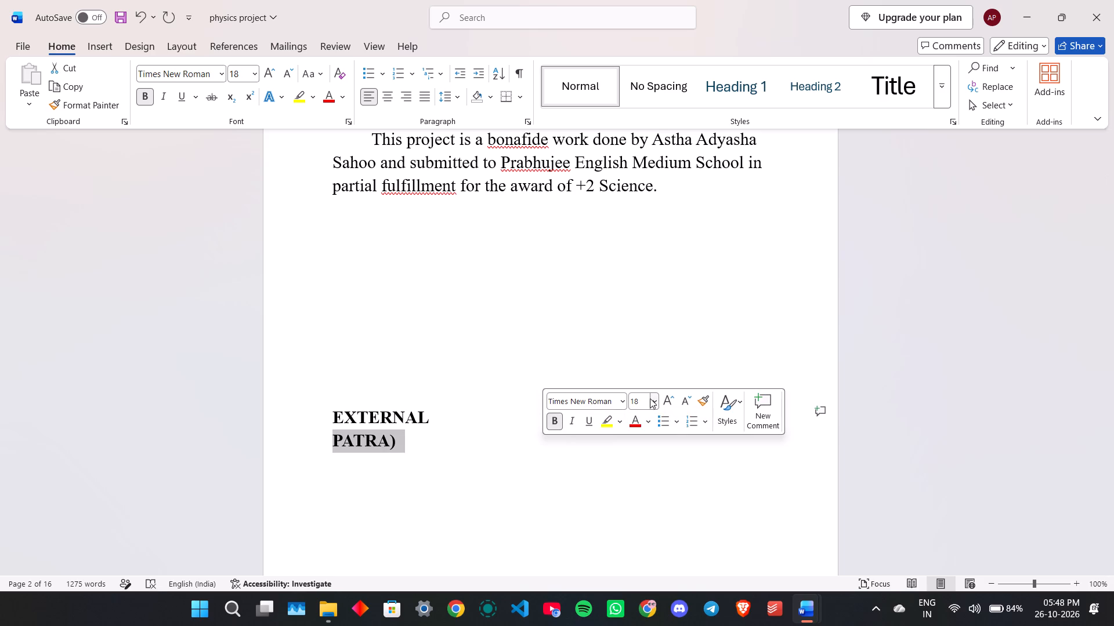
pyautogui.click(656, 402)
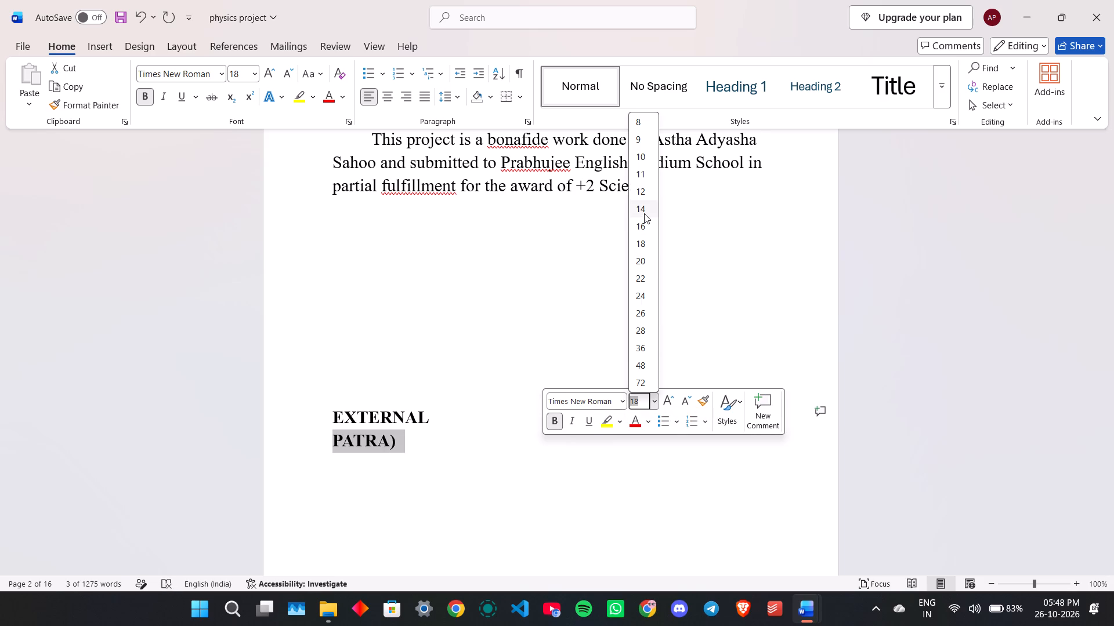
pyautogui.click(642, 221)
pyautogui.click(501, 482)
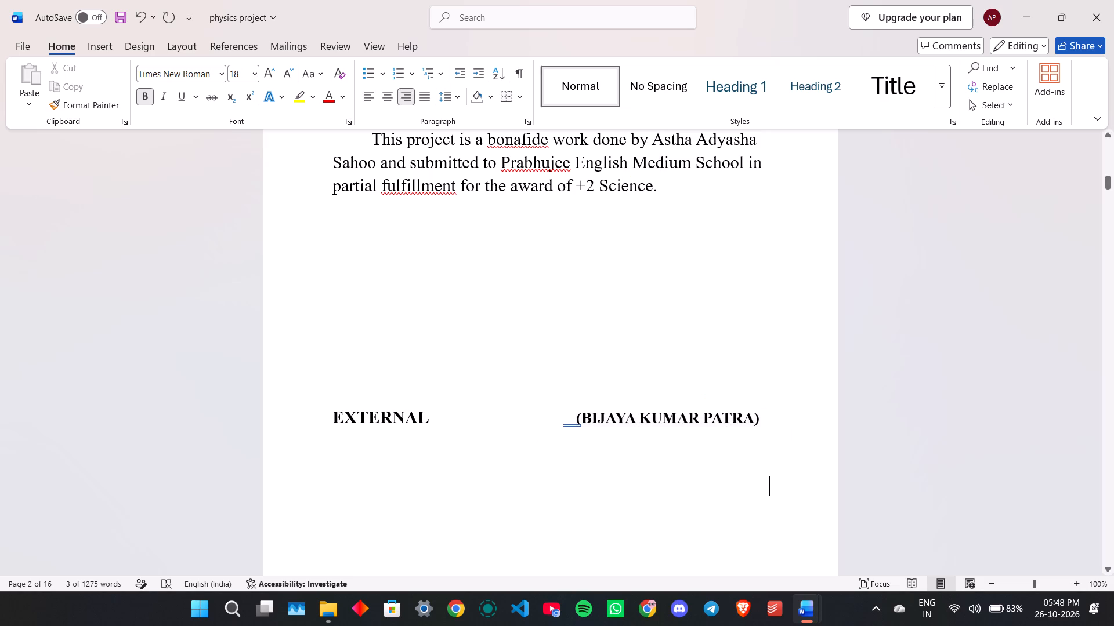
# Add the designation "PGT (PHYSICS)" on the line directly below the teacher's name.
pyautogui.click(598, 449)
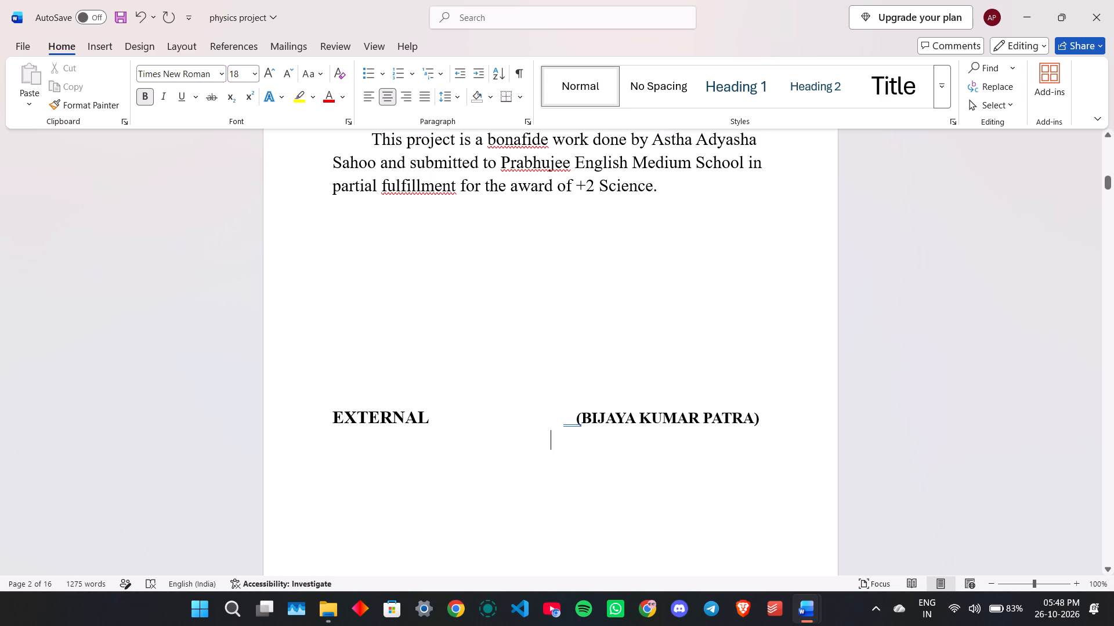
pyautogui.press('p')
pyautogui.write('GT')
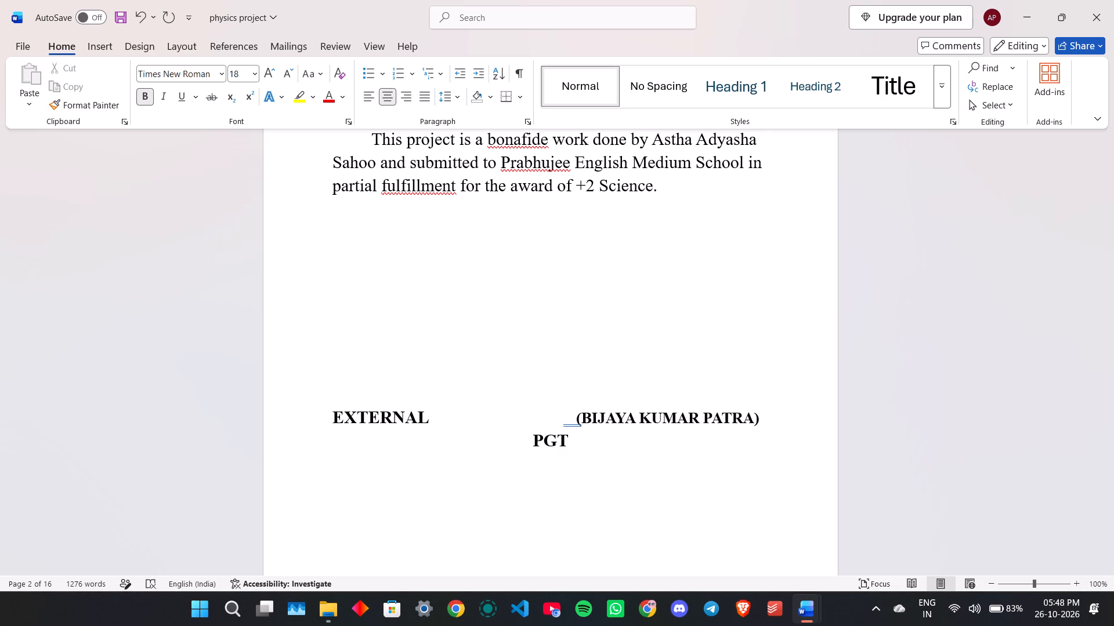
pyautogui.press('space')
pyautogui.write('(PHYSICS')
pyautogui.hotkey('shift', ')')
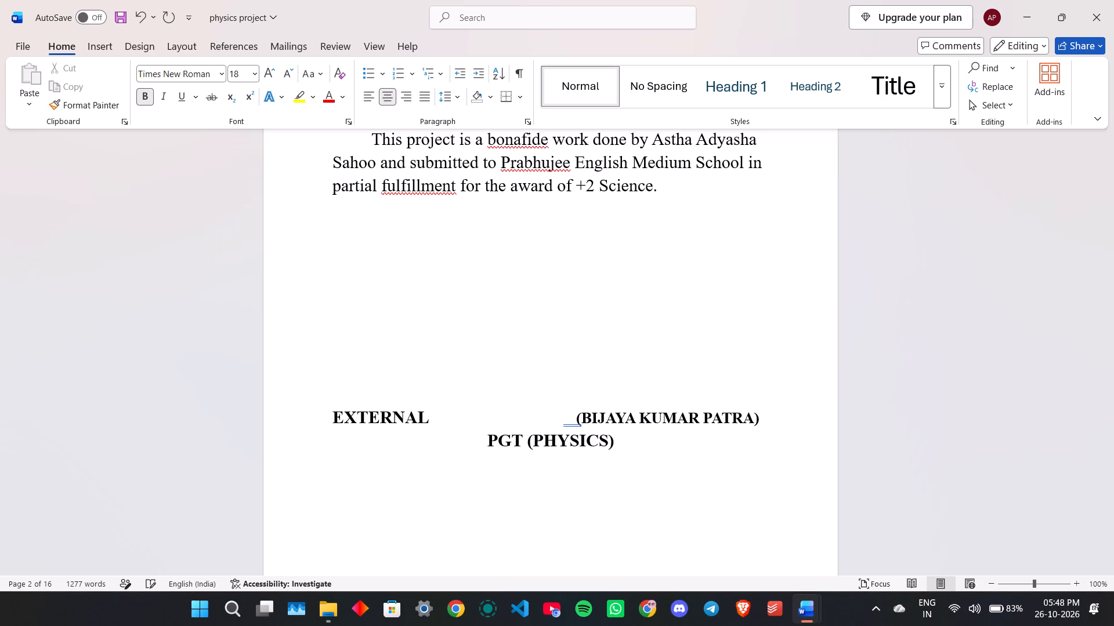
# Shift "PGT (PHYSICS)" across with leading spaces until it sits centred beneath the teacher's name.
pyautogui.click(484, 442)
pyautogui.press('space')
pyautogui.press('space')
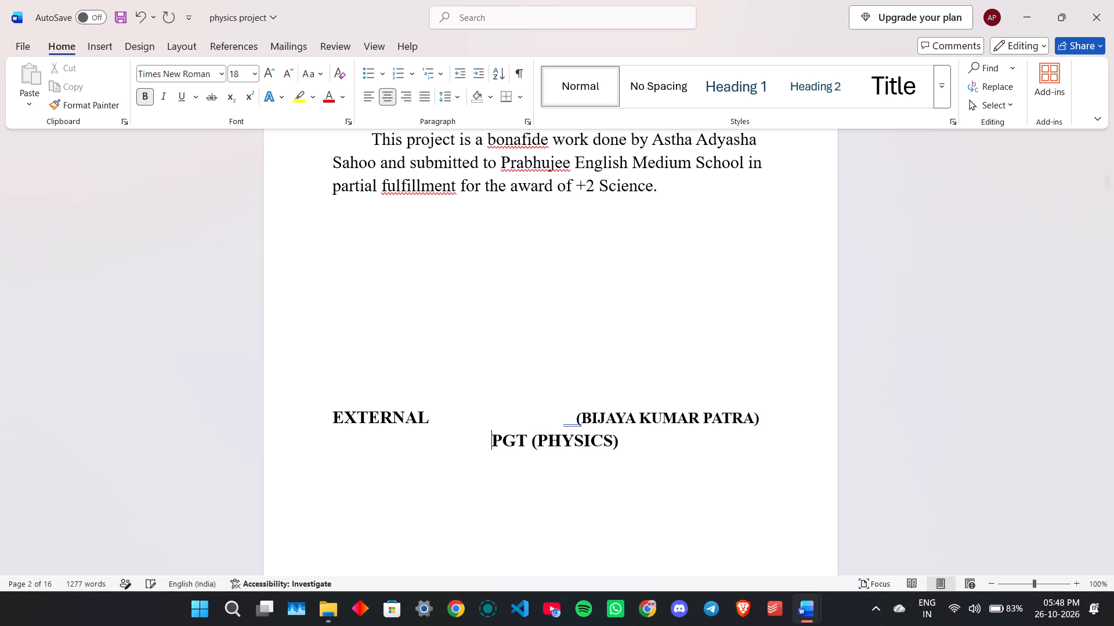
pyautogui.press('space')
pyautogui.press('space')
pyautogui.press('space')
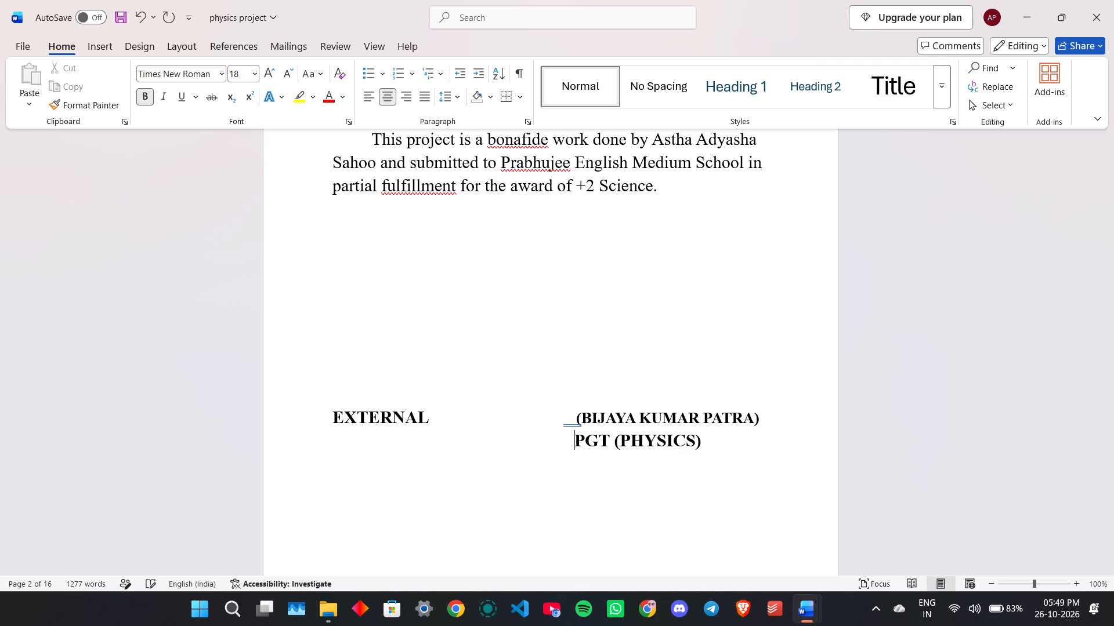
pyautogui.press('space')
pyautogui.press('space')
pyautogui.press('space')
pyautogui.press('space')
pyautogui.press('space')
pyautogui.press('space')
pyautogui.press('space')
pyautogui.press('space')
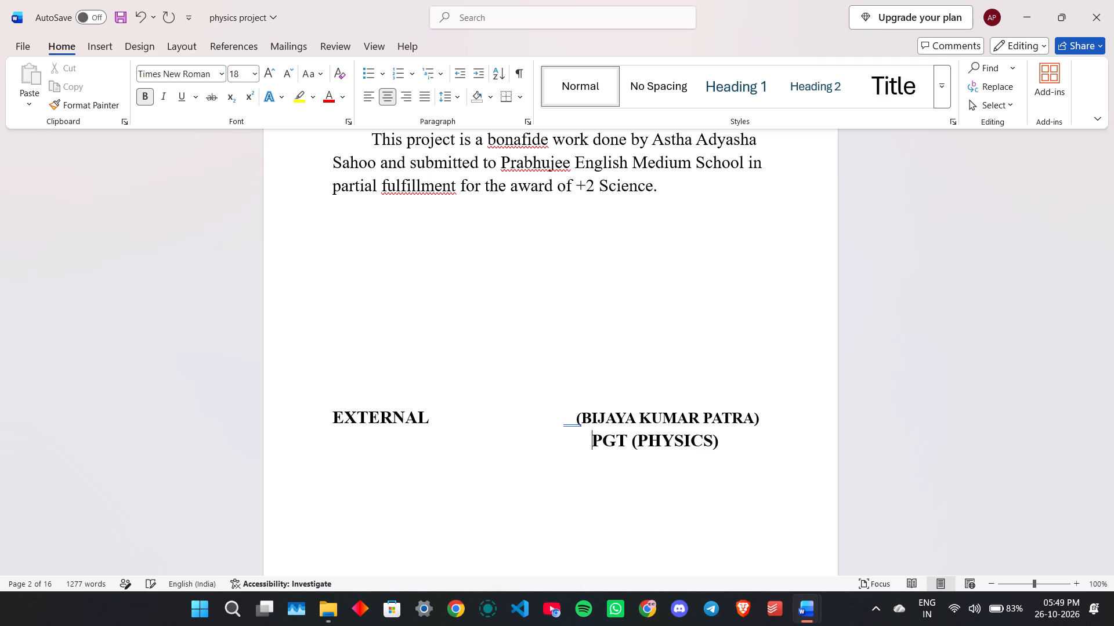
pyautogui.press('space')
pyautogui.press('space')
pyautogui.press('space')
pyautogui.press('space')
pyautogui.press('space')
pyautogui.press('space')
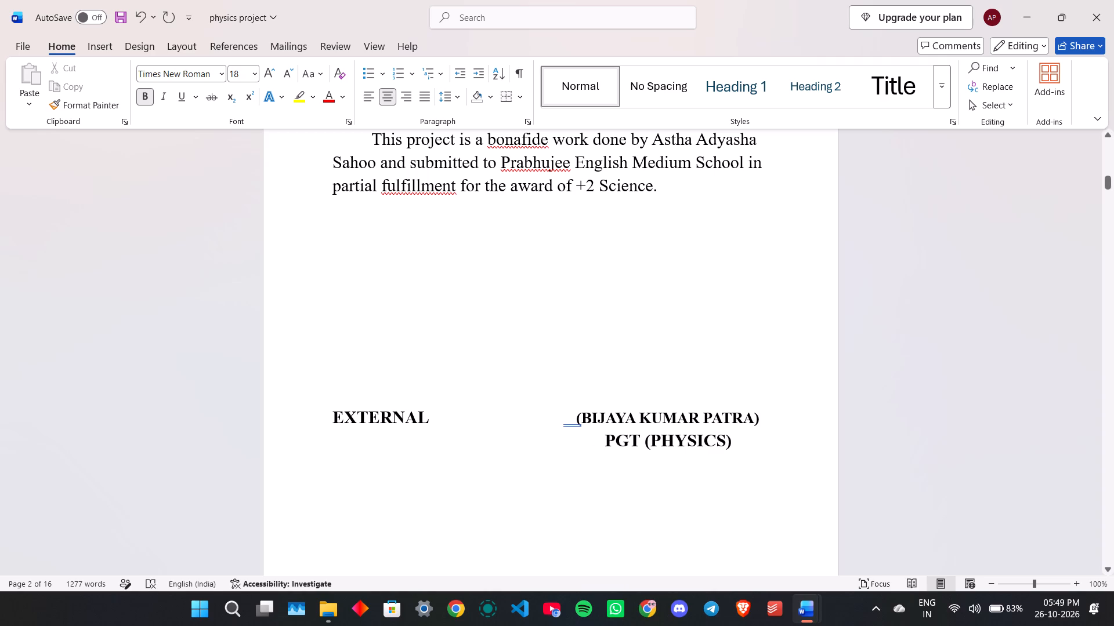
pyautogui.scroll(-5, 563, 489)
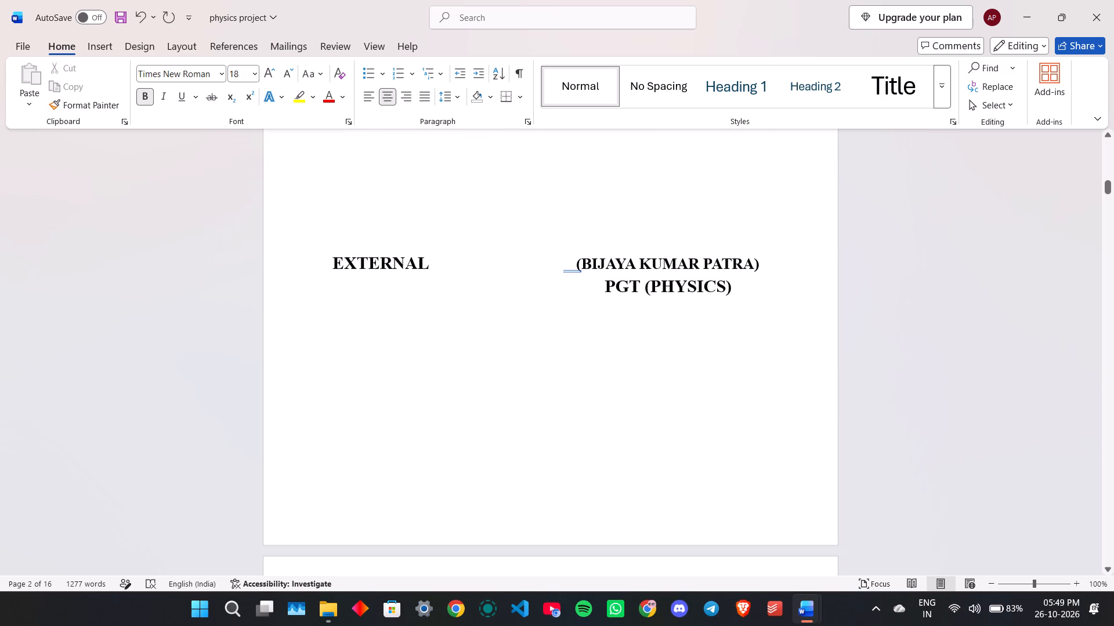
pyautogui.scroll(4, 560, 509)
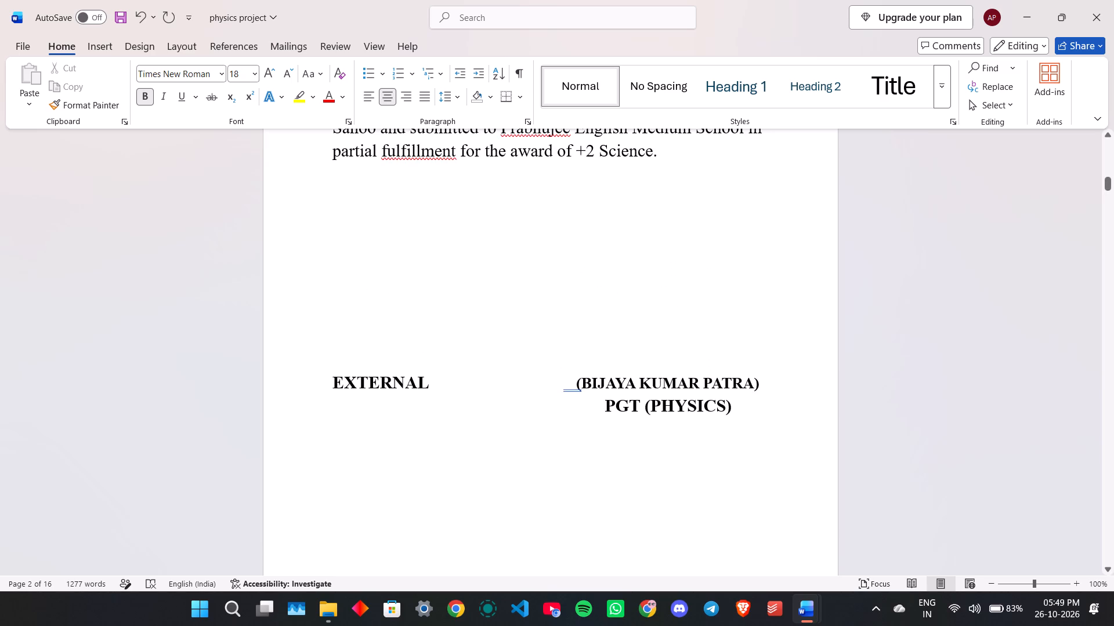
# Enlarge the "Acknowledgement" heading and the blank line beneath it to font size 22.
pyautogui.scroll(-2, 610, 449)
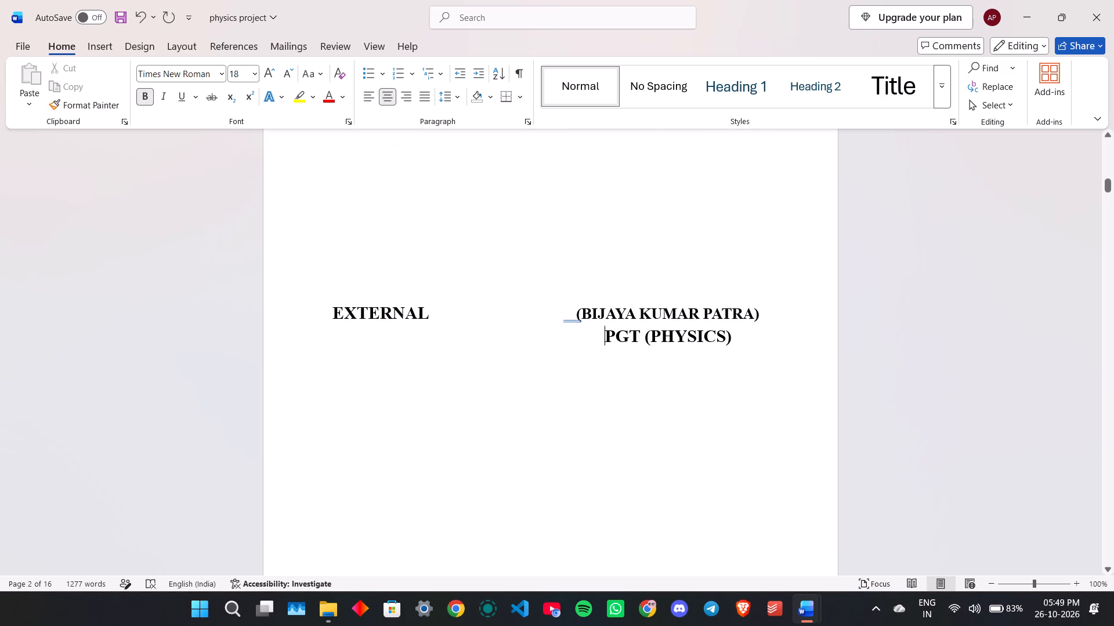
pyautogui.scroll(-7, 611, 449)
pyautogui.scroll(1, 628, 456)
pyautogui.scroll(-1, 628, 457)
pyautogui.scroll(1, 628, 457)
pyautogui.scroll(-4, 628, 458)
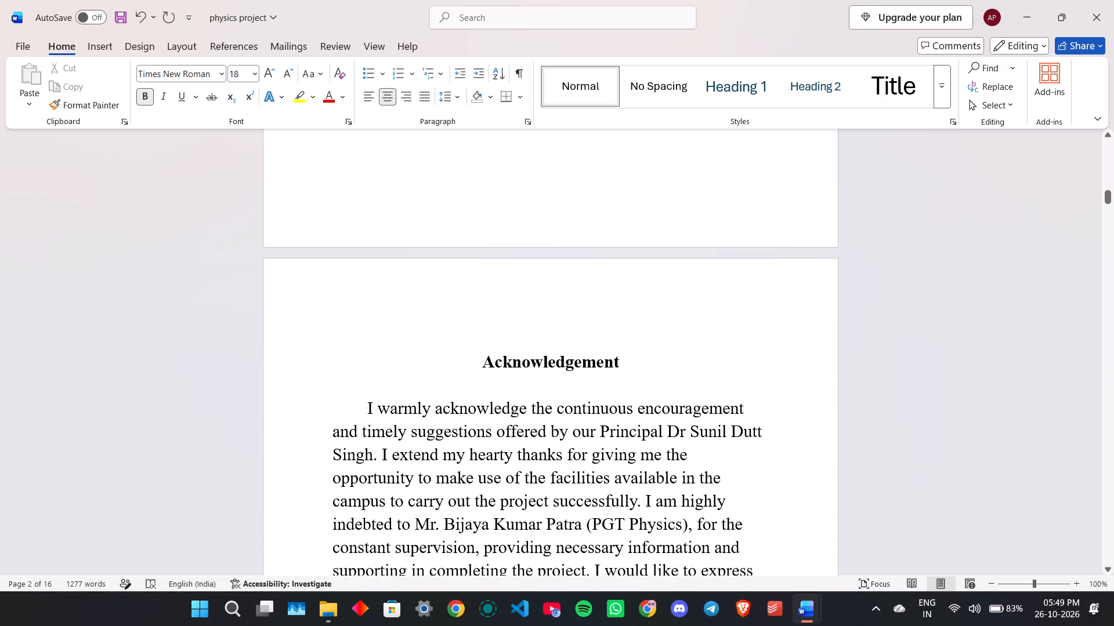
pyautogui.moveTo(478, 364); pyautogui.dragTo(628, 381)
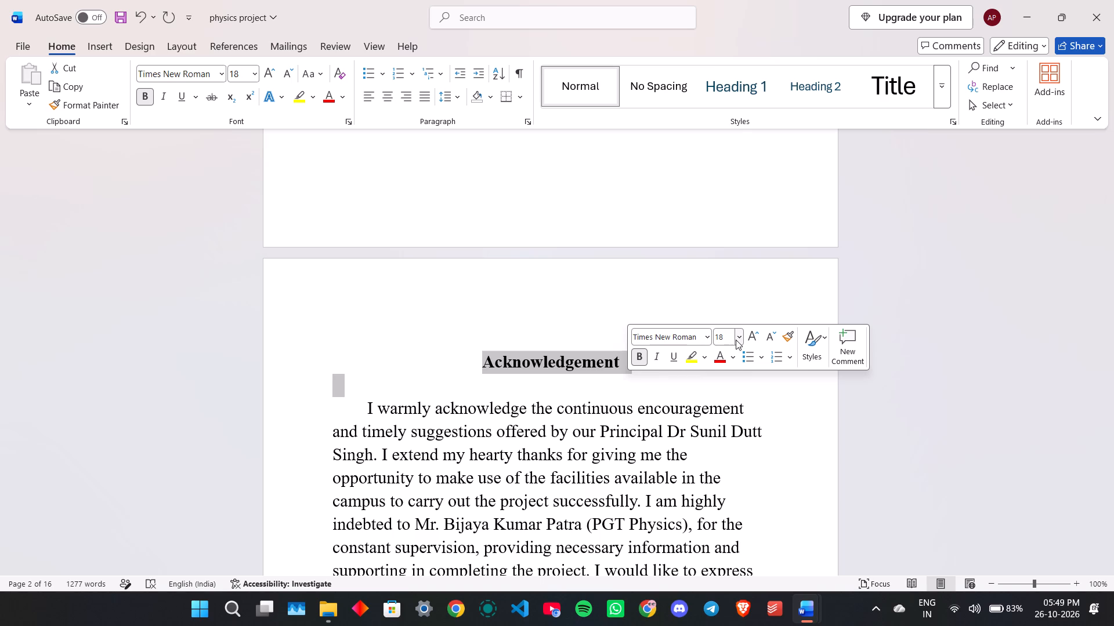
pyautogui.click(737, 337)
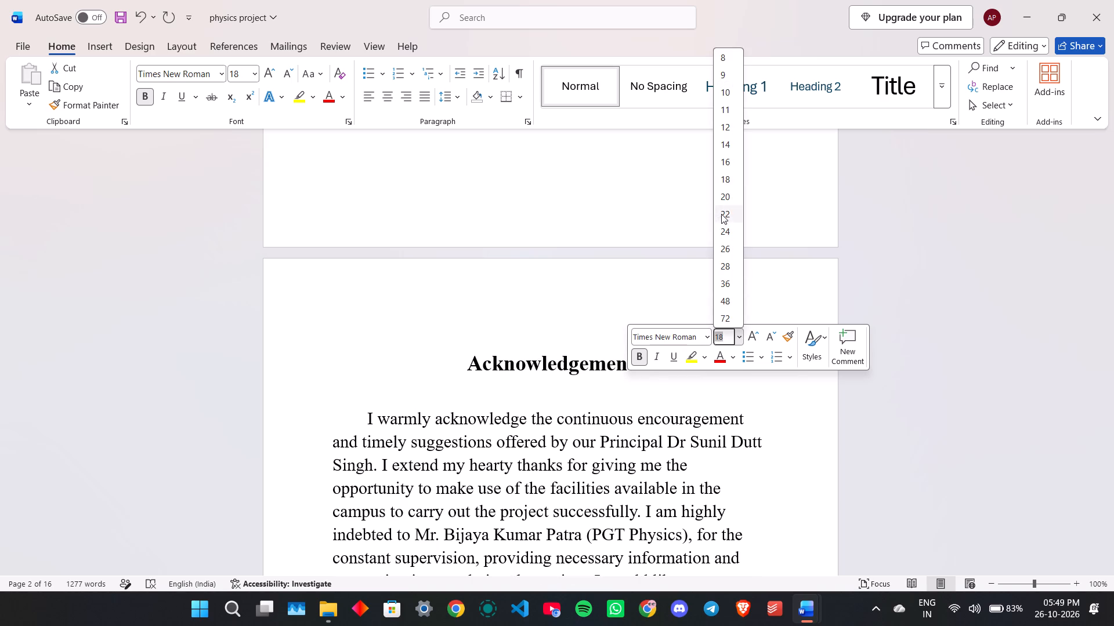
pyautogui.click(721, 214)
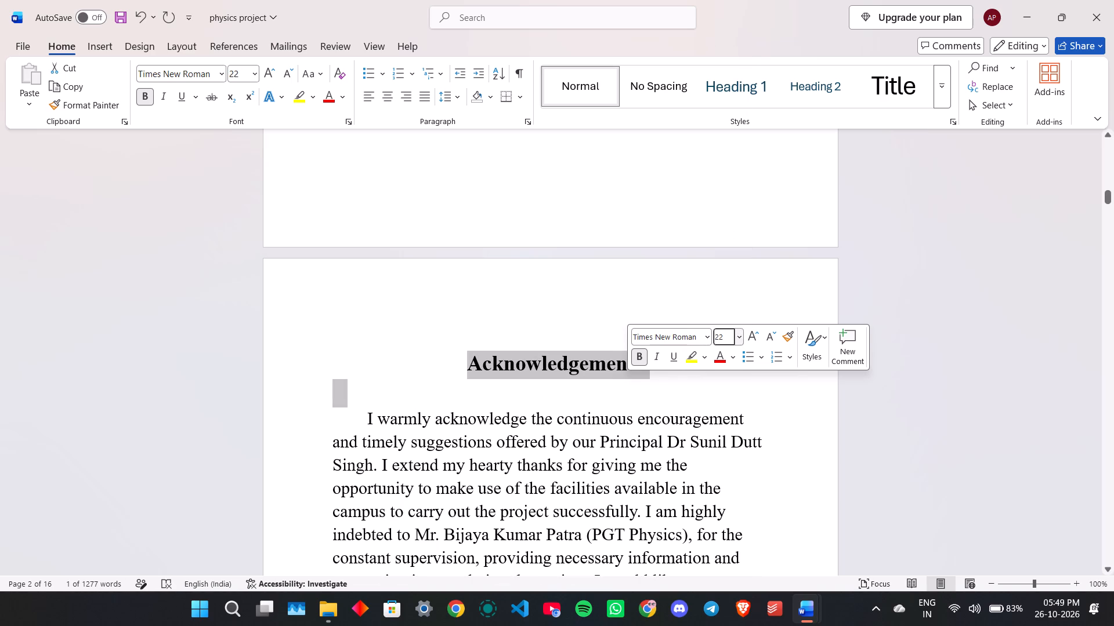
pyautogui.click(520, 393)
# Review the acknowledgement, certificate and cover pages to compare their headings and layout.
pyautogui.scroll(-3, 527, 427)
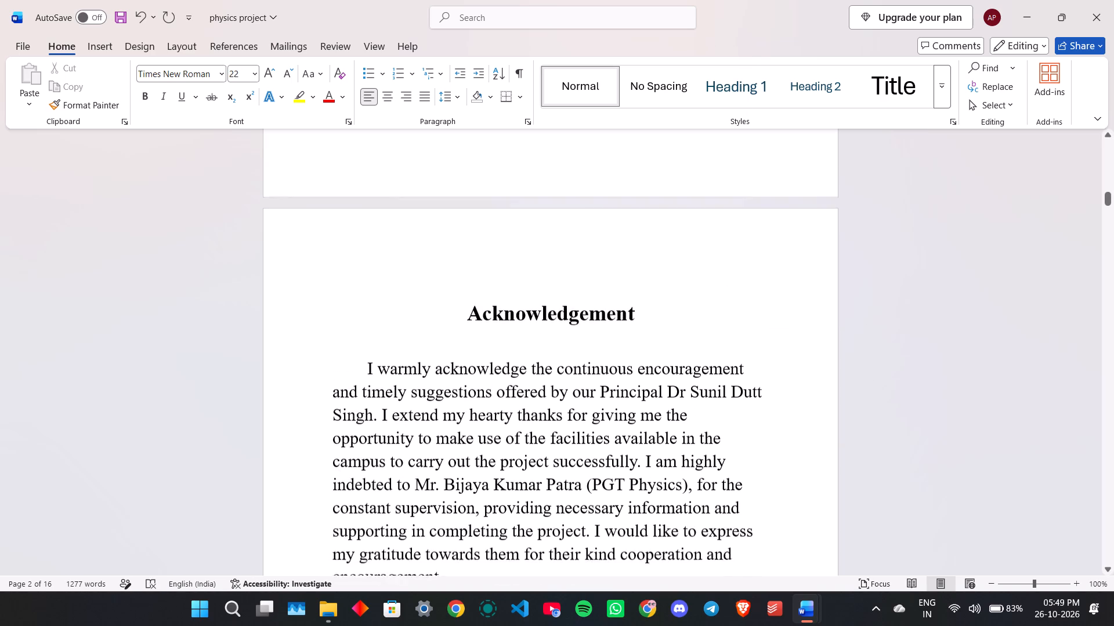
pyautogui.scroll(-1, 527, 427)
pyautogui.scroll(3, 526, 408)
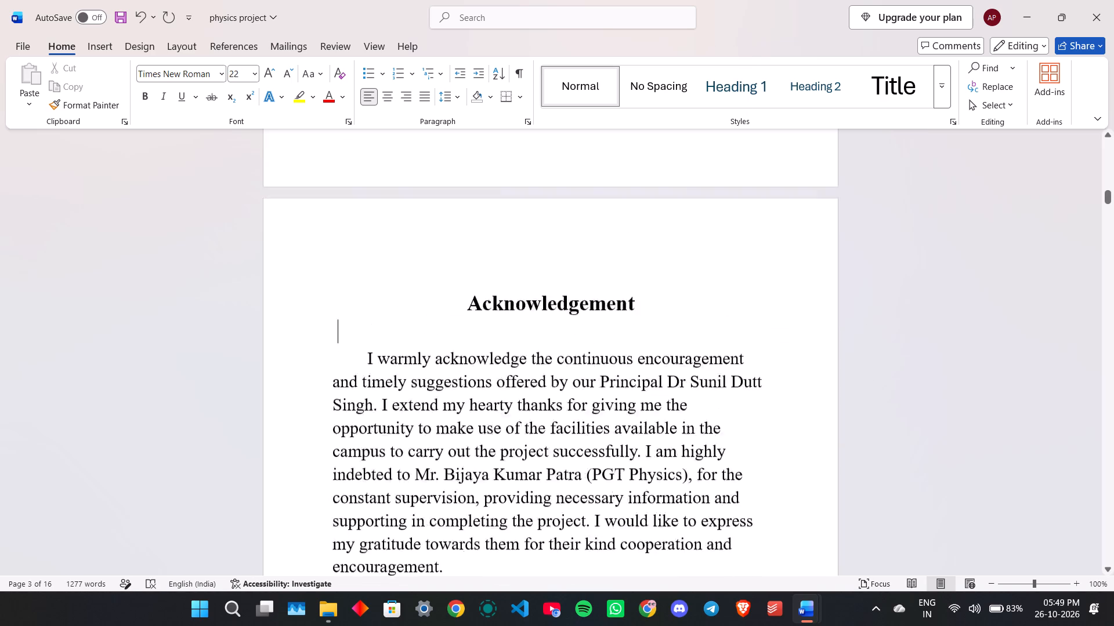
pyautogui.scroll(6, 526, 407)
pyautogui.scroll(-1, 486, 494)
pyautogui.scroll(5, 484, 501)
pyautogui.scroll(-1, 478, 525)
pyautogui.scroll(9, 478, 525)
pyautogui.scroll(-1, 482, 533)
pyautogui.scroll(5, 482, 533)
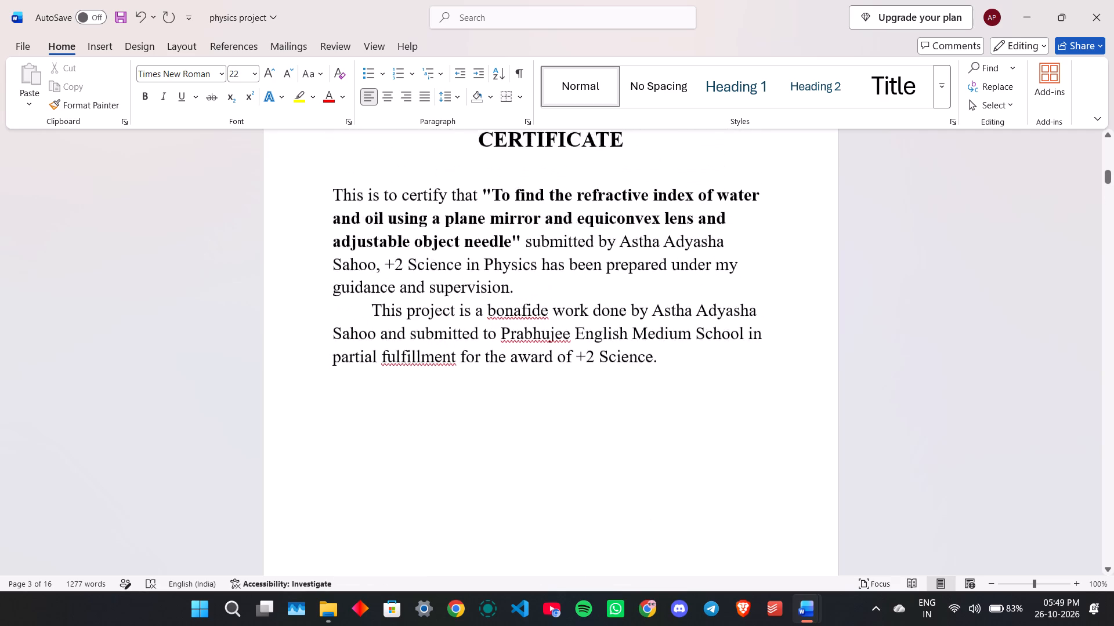
pyautogui.scroll(10, 482, 533)
pyautogui.scroll(12, 483, 533)
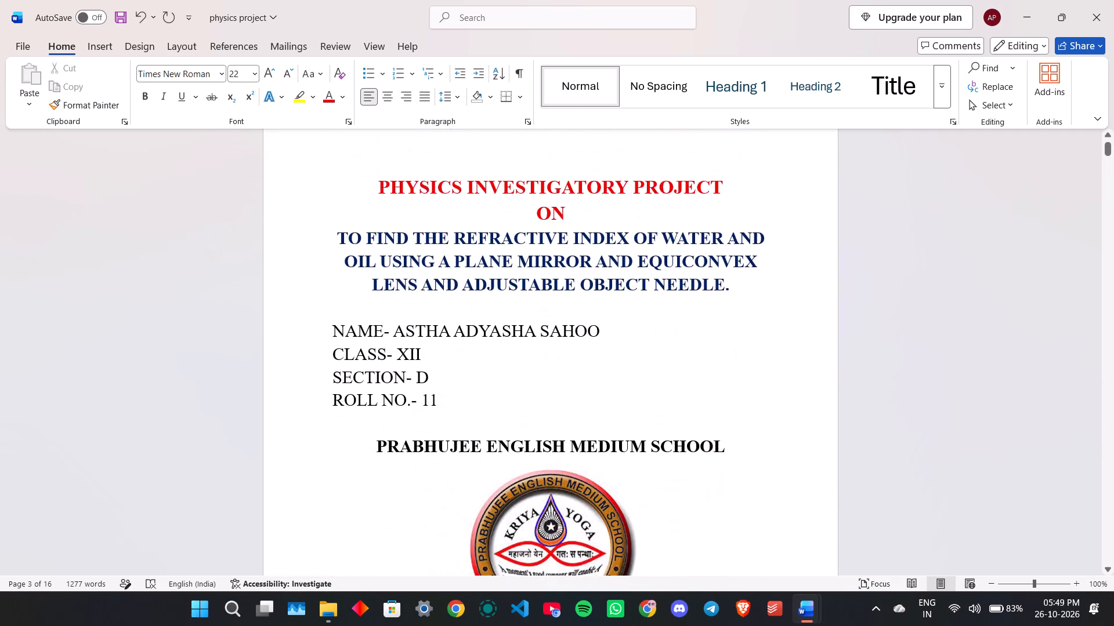
# Enlarge the "CERTIFICATE" heading to font size 26.
pyautogui.scroll(-19, 483, 533)
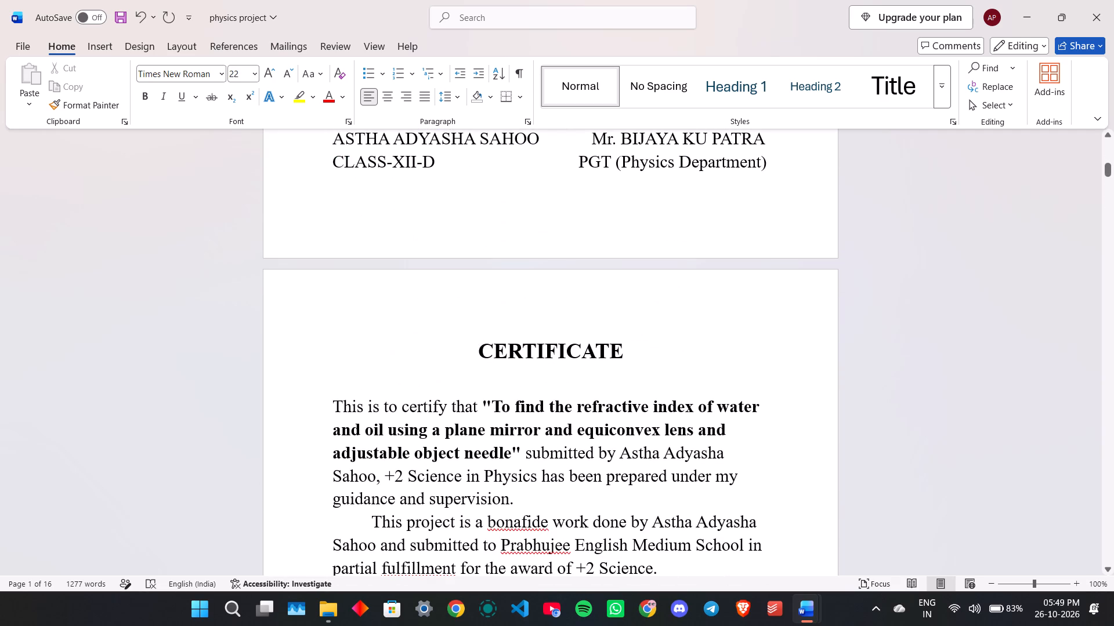
pyautogui.moveTo(481, 355); pyautogui.dragTo(627, 360)
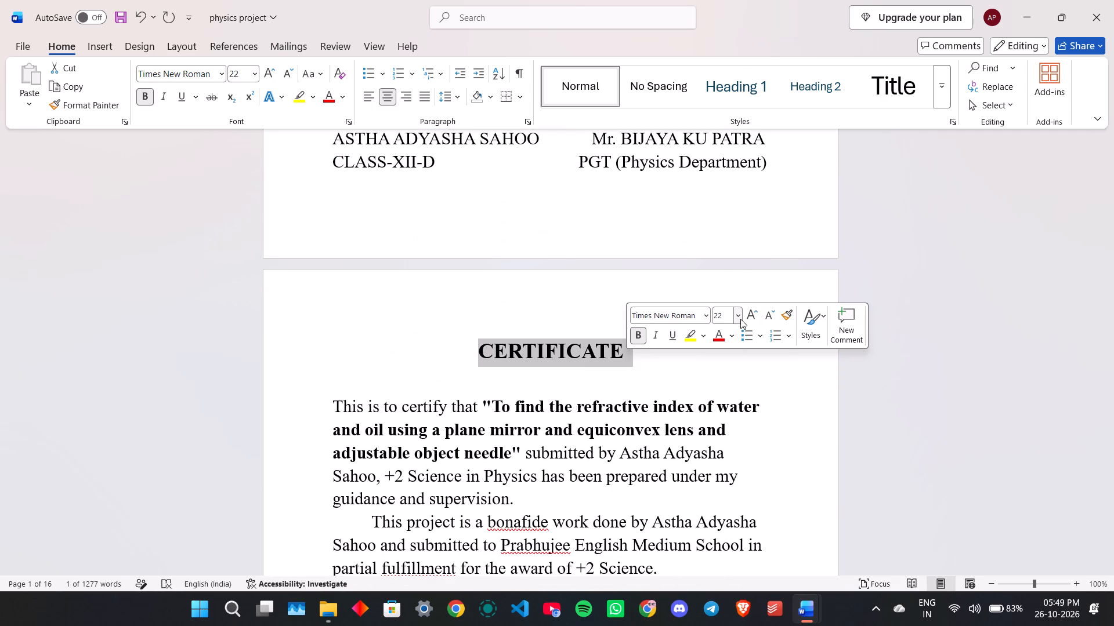
pyautogui.click(740, 319)
pyautogui.click(735, 223)
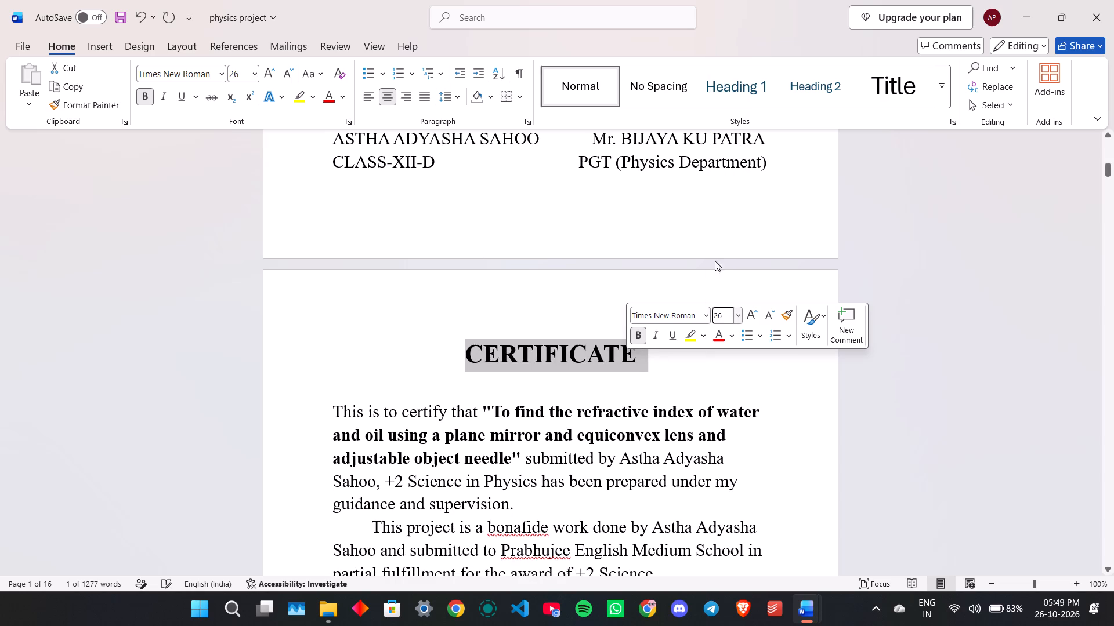
pyautogui.click(668, 380)
# Enlarge the "Acknowledgement" heading to font size 26 to match the certificate page's heading.
pyautogui.scroll(-15, 659, 401)
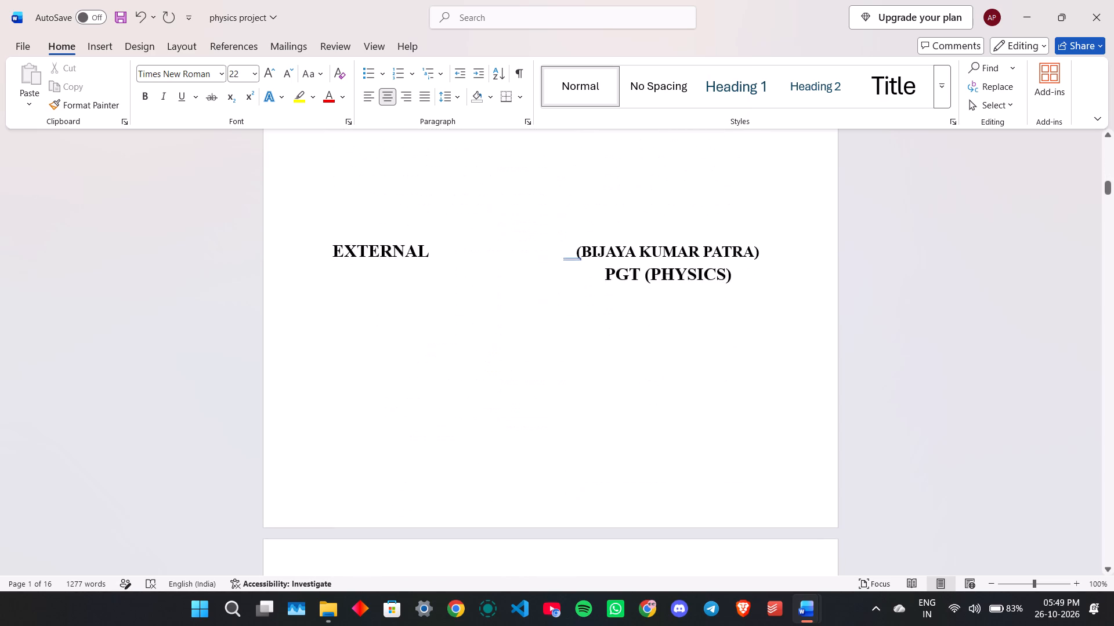
pyautogui.scroll(-3, 641, 452)
pyautogui.scroll(1, 641, 452)
pyautogui.scroll(-12, 641, 452)
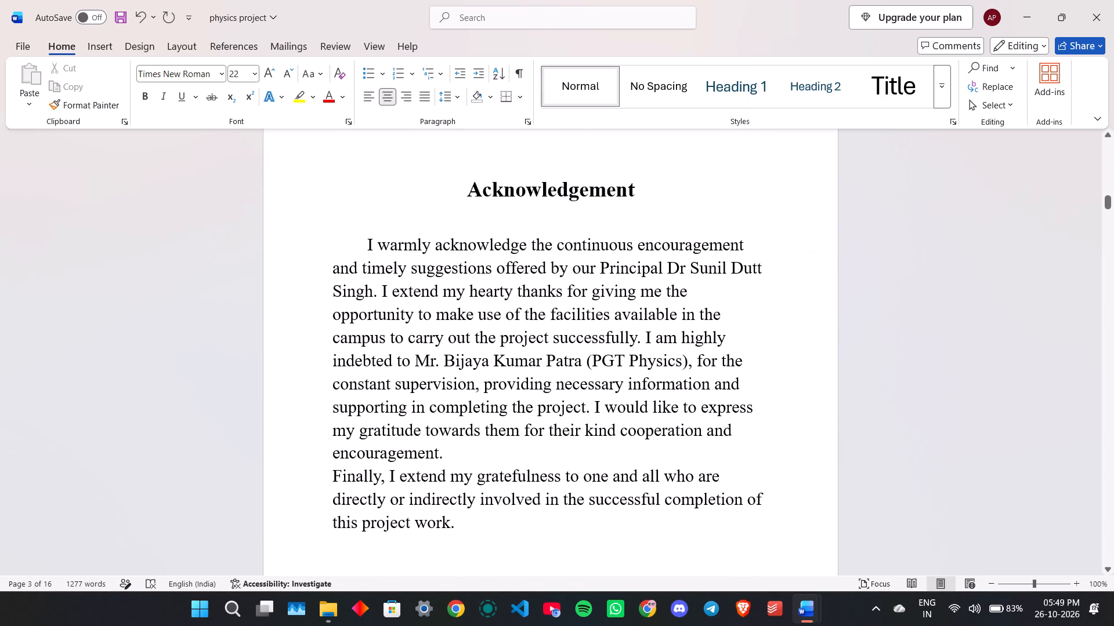
pyautogui.moveTo(469, 192); pyautogui.dragTo(650, 203)
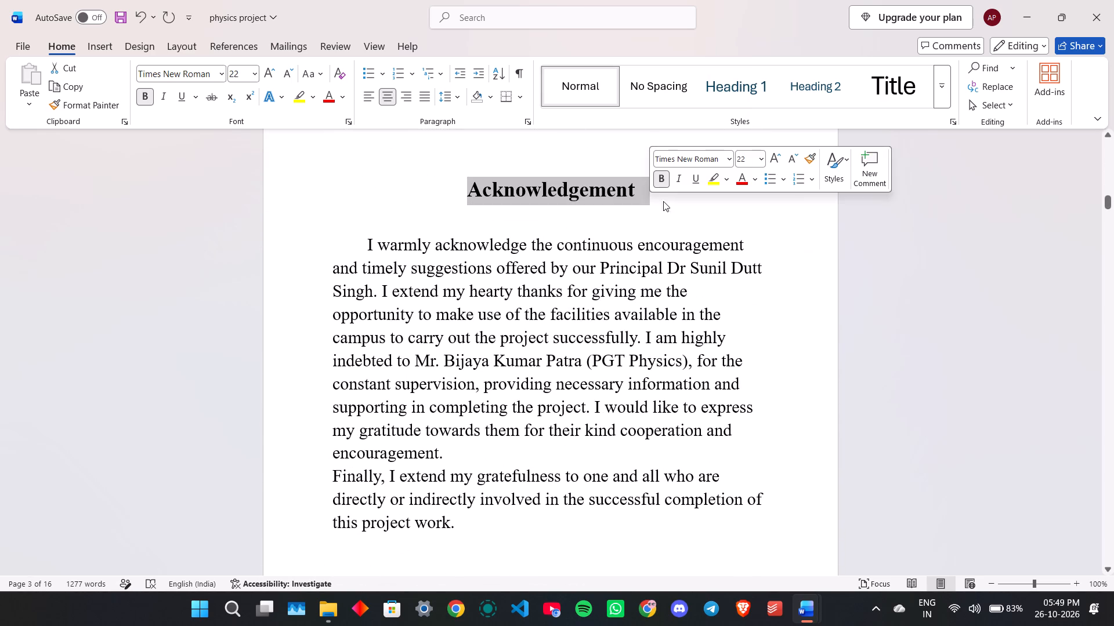
pyautogui.click(765, 162)
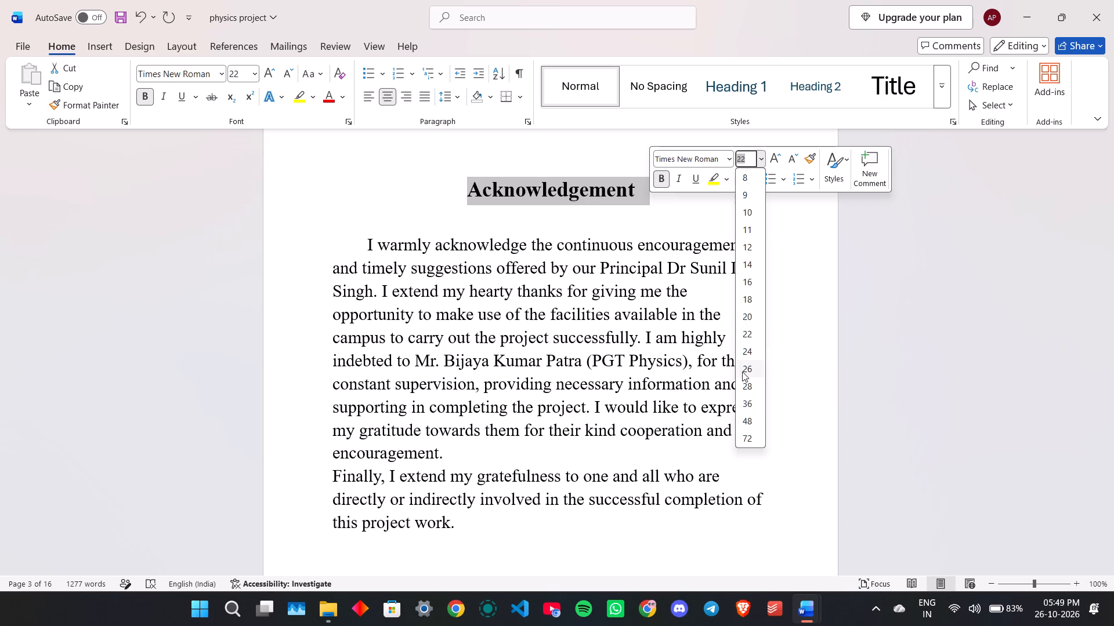
pyautogui.click(742, 372)
pyautogui.click(614, 217)
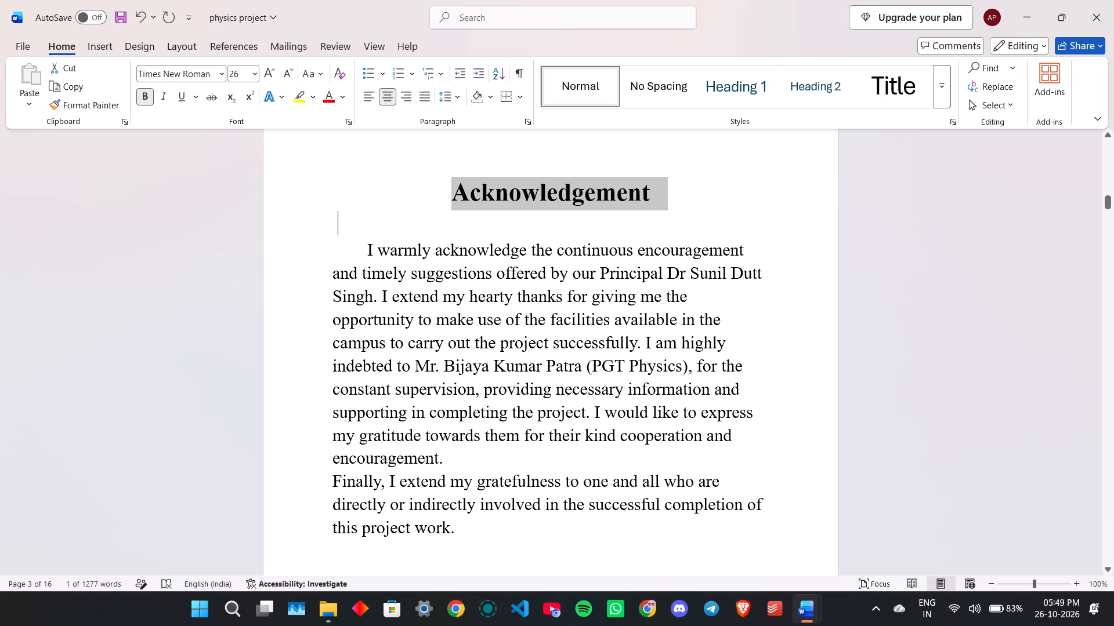
pyautogui.click(360, 250)
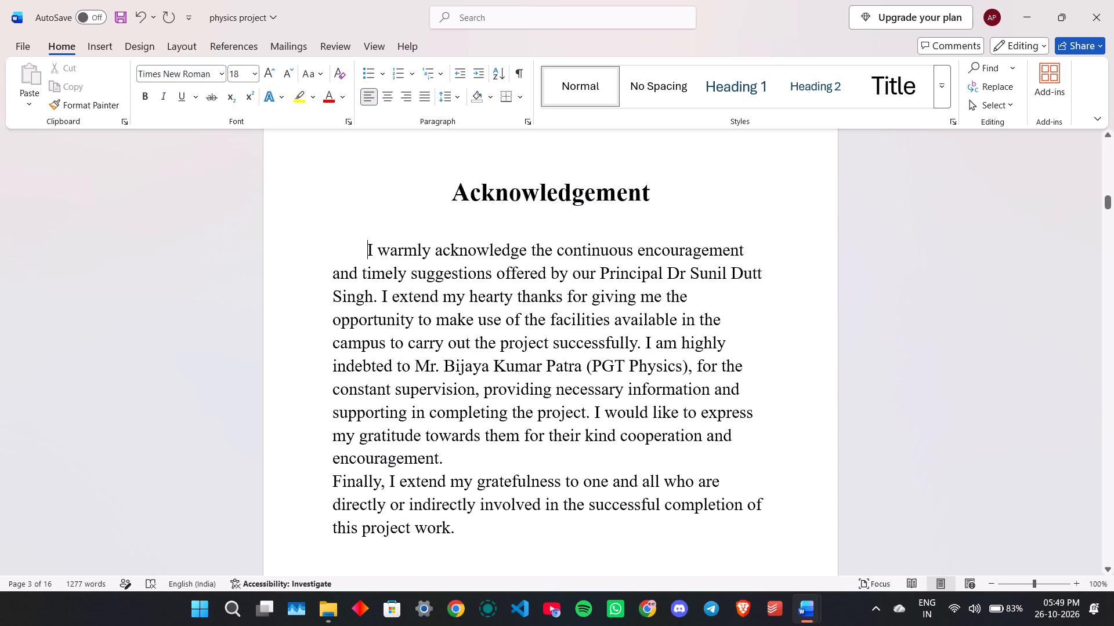
# Compare the certificate page with the acknowledgement page for consistent heading style and layout.
pyautogui.scroll(8, 445, 329)
pyautogui.scroll(-2, 384, 512)
pyautogui.scroll(7, 384, 512)
pyautogui.scroll(-1, 384, 512)
pyautogui.scroll(8, 384, 512)
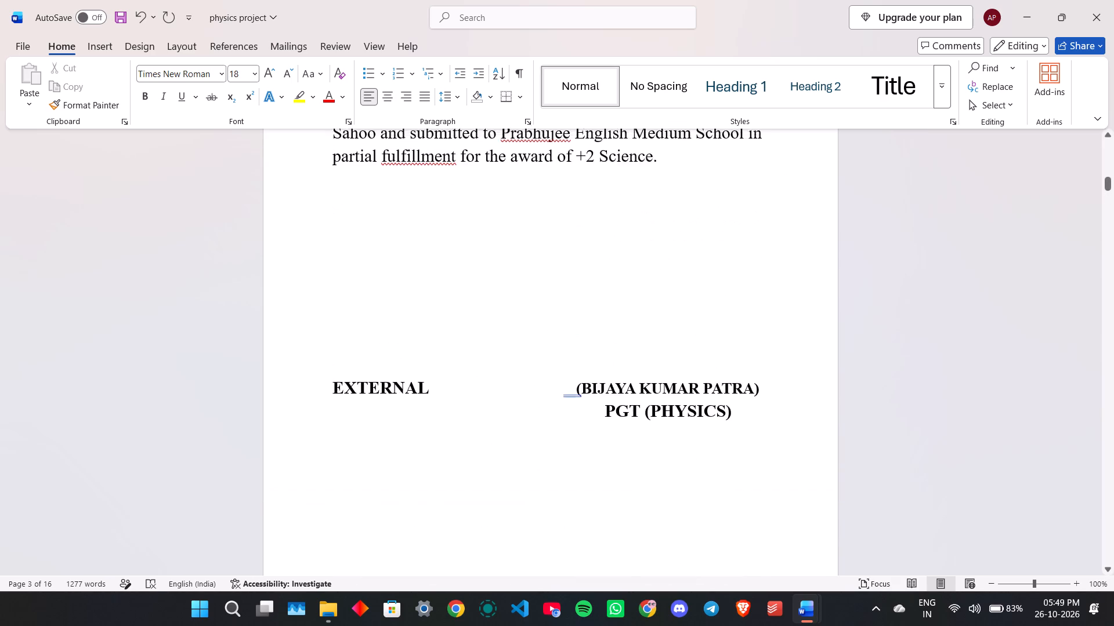
pyautogui.scroll(2, 384, 512)
pyautogui.scroll(-1, 384, 512)
pyautogui.scroll(9, 384, 512)
pyautogui.scroll(-4, 384, 500)
pyautogui.scroll(1, 384, 500)
pyautogui.scroll(-9, 384, 500)
pyautogui.scroll(1, 386, 501)
pyautogui.scroll(-7, 388, 501)
pyautogui.scroll(1, 419, 475)
pyautogui.scroll(-7, 419, 476)
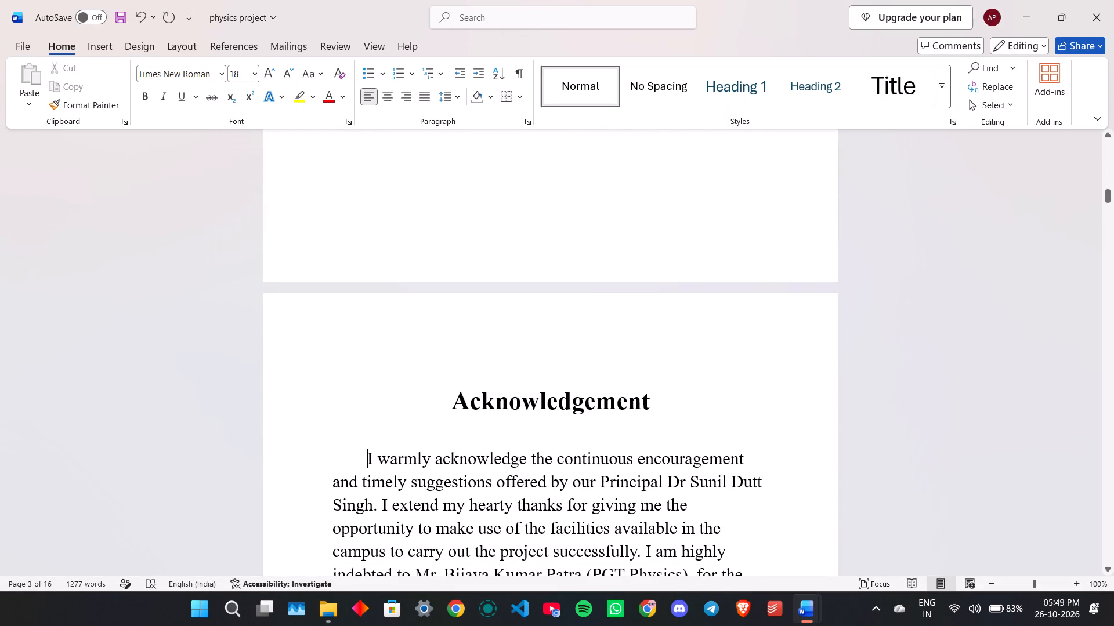
# Rewrite the "Acknowledgement" heading in capitals as "ACKNOWLEDGEMENT".
pyautogui.click(653, 398)
pyautogui.press('BackSpace')
pyautogui.press('BackSpace')
pyautogui.press('BackSpace')
pyautogui.press('BackSpace')
pyautogui.press('BackSpace')
pyautogui.press('BackSpace')
pyautogui.press('BackSpace')
pyautogui.press('BackSpace')
pyautogui.press('BackSpace')
pyautogui.press('BackSpace')
pyautogui.press('BackSpace')
pyautogui.press('BackSpace')
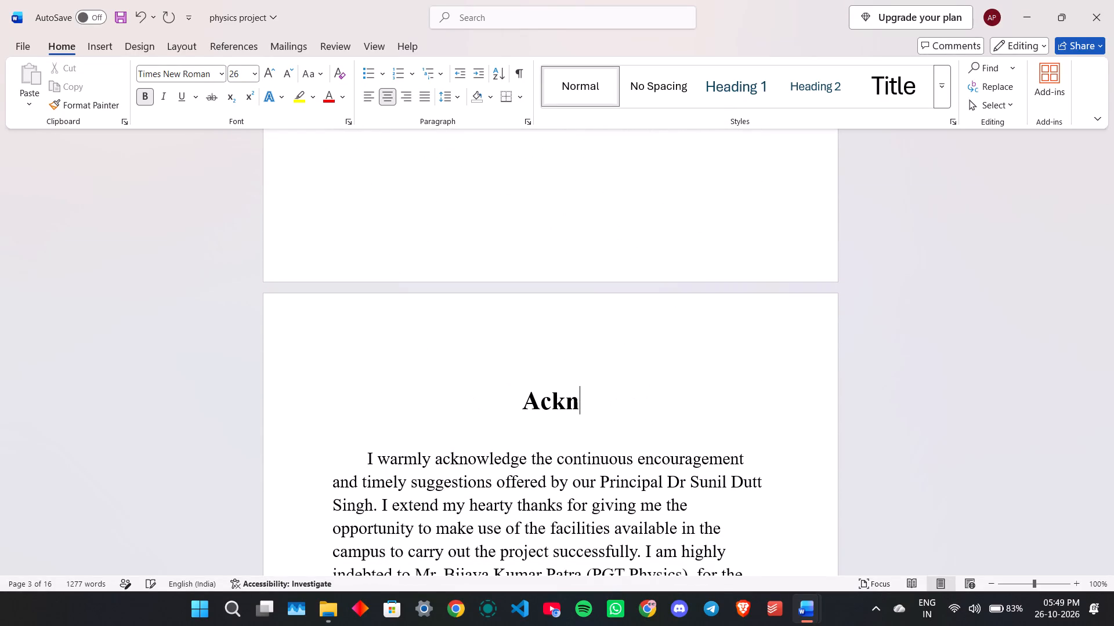
pyautogui.press('BackSpace')
pyautogui.press('BackSpace')
pyautogui.press('BackSpace')
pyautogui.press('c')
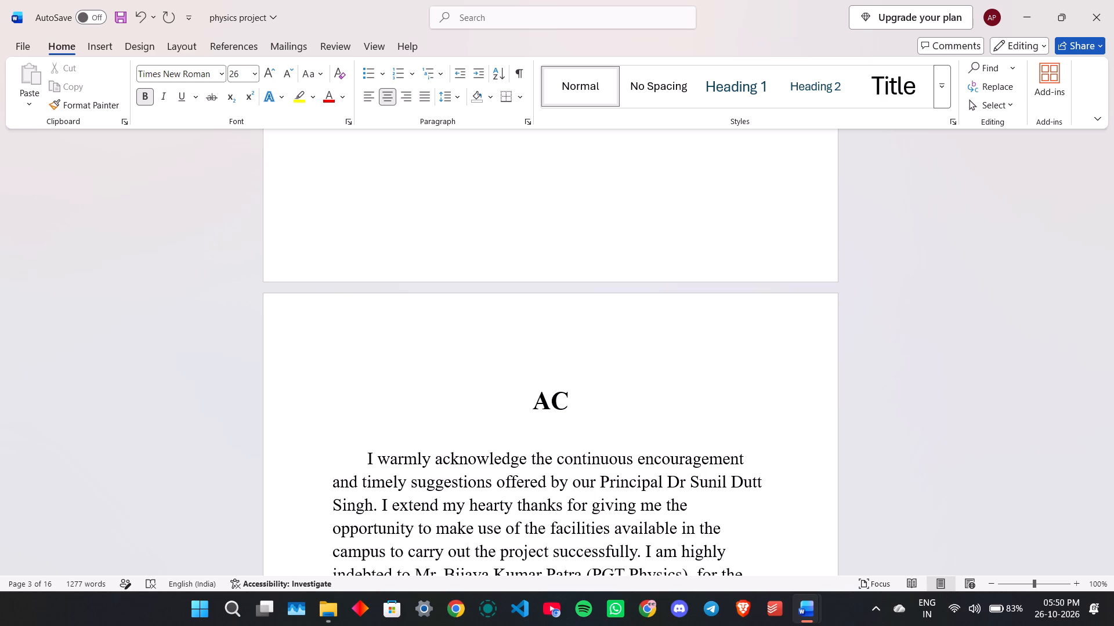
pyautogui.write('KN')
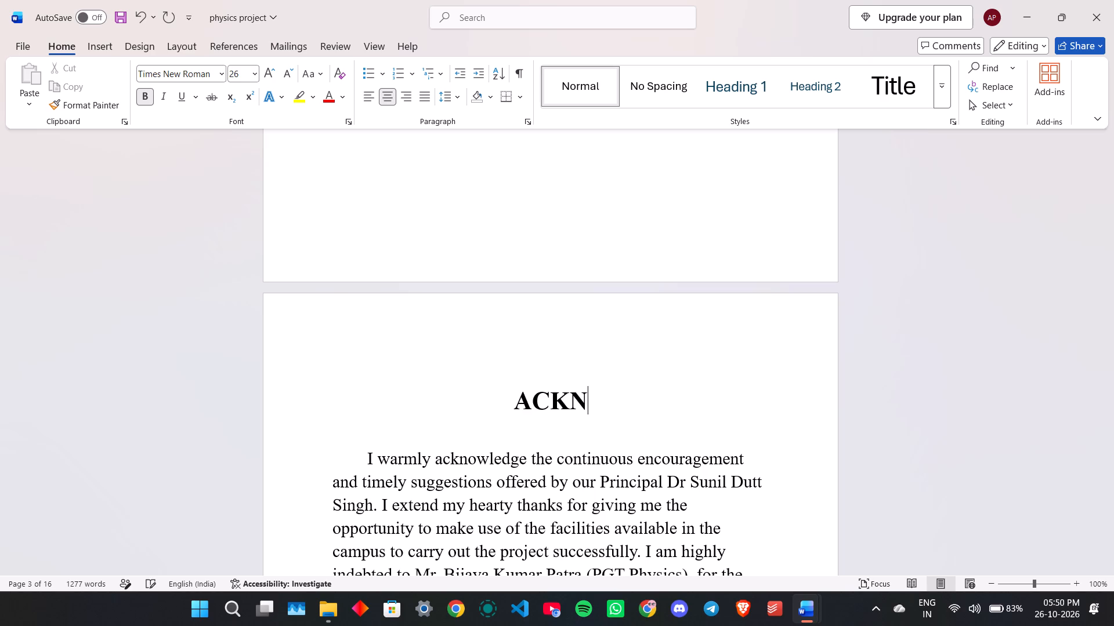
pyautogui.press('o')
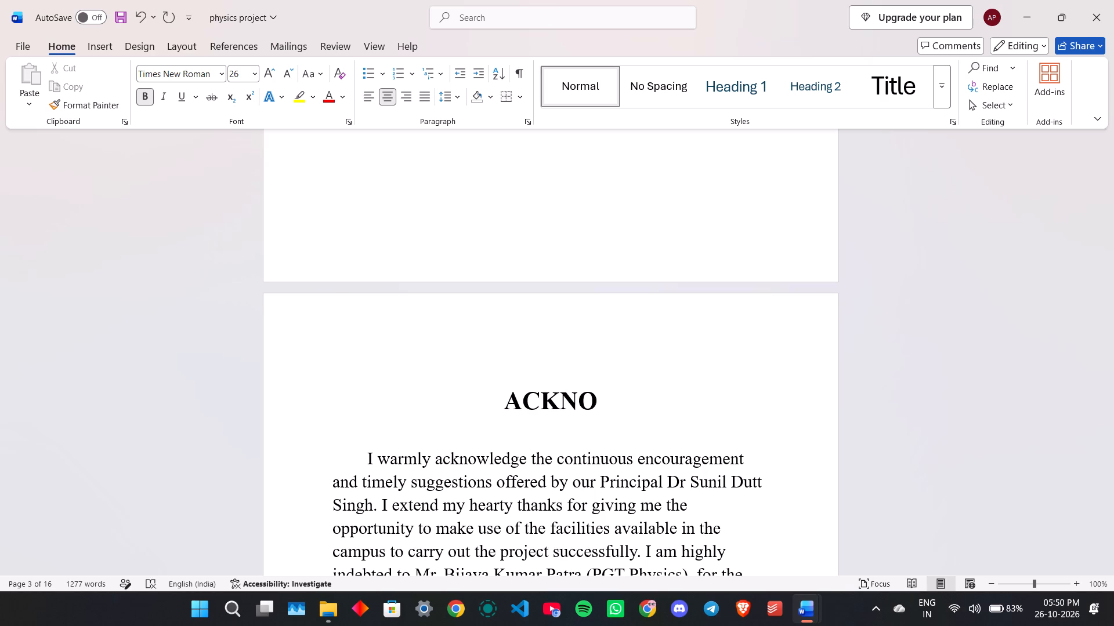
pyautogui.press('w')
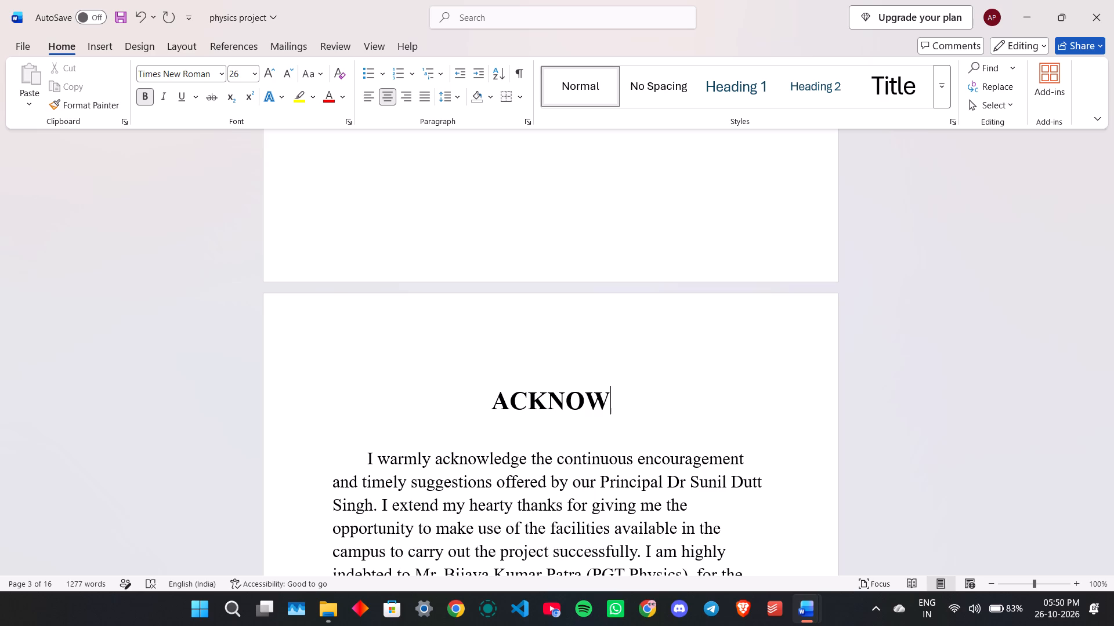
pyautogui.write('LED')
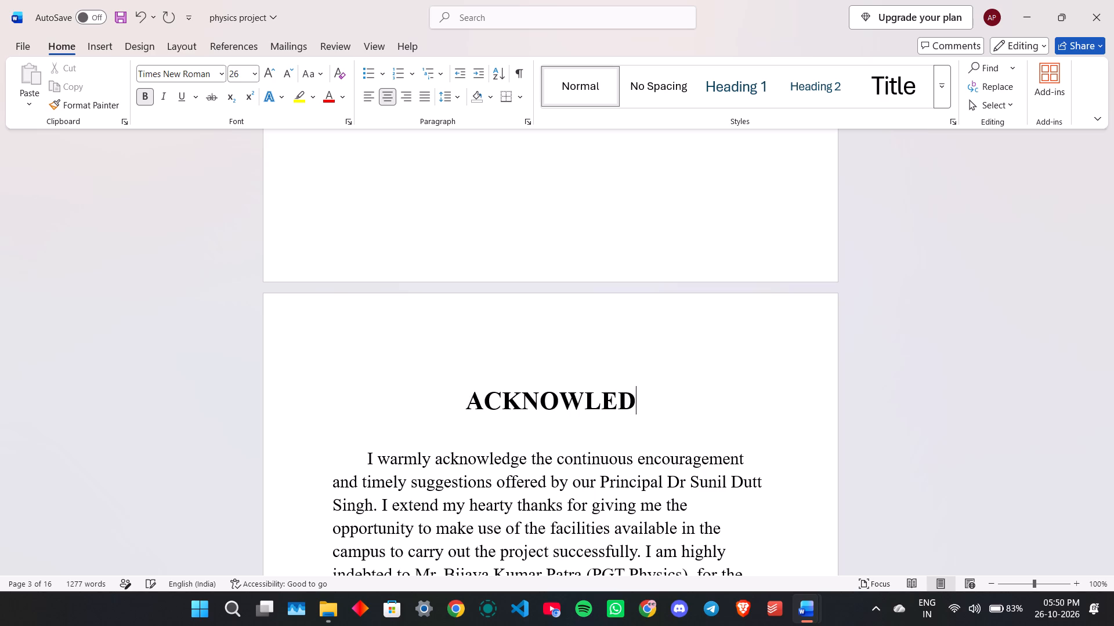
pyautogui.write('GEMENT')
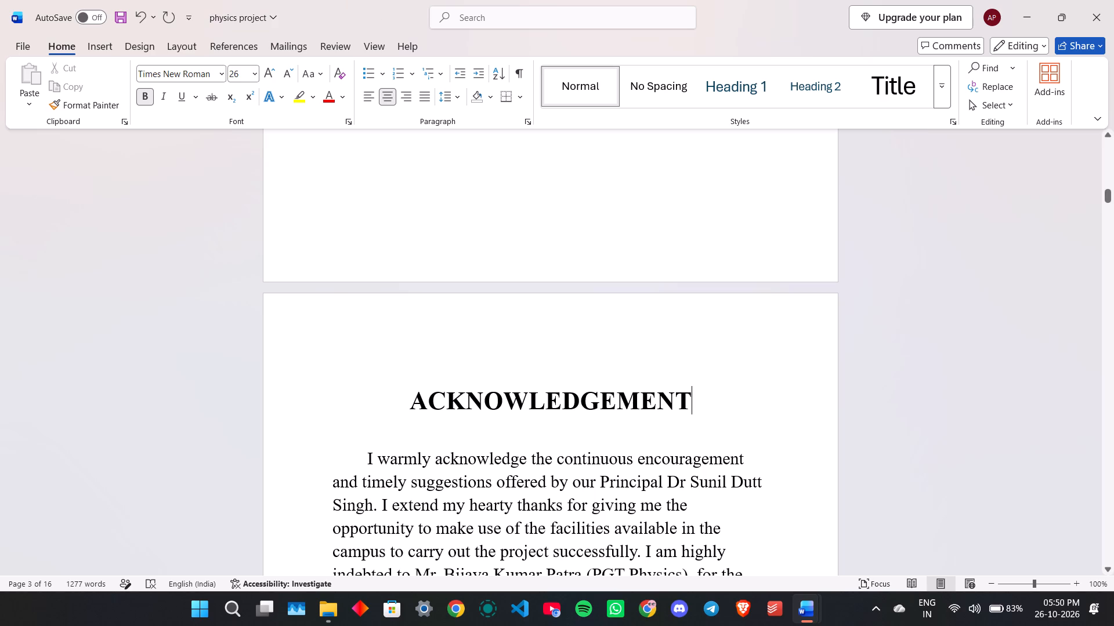
# Remove the blank line above the "ACKNOWLEDGEMENT" heading and keep the heading centred.
pyautogui.click(410, 401)
pyautogui.press('BackSpace')
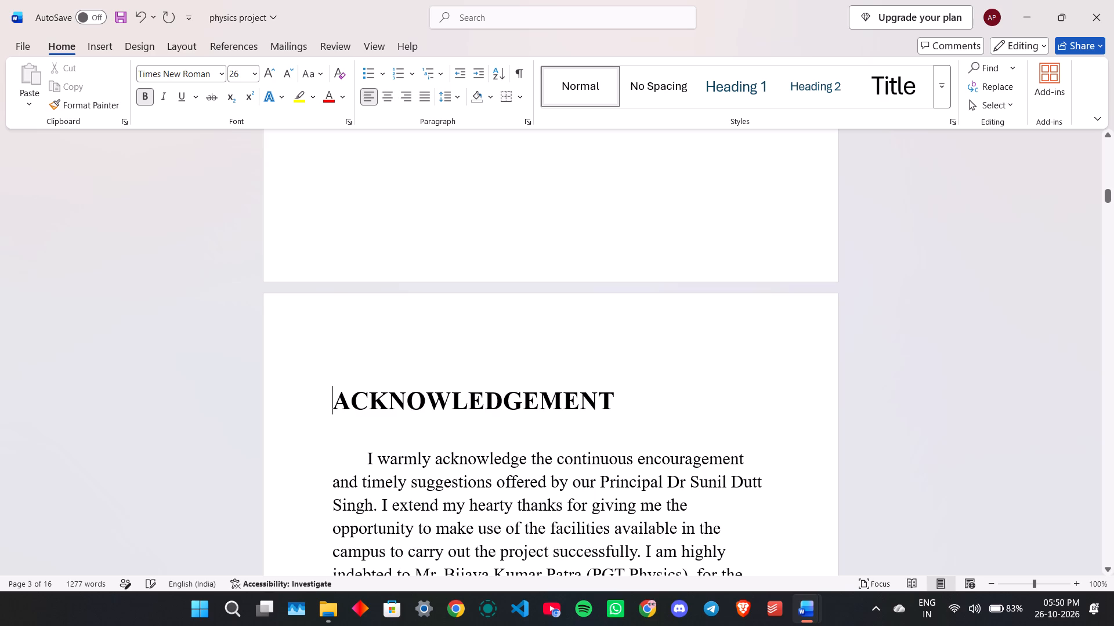
pyautogui.press('BackSpace')
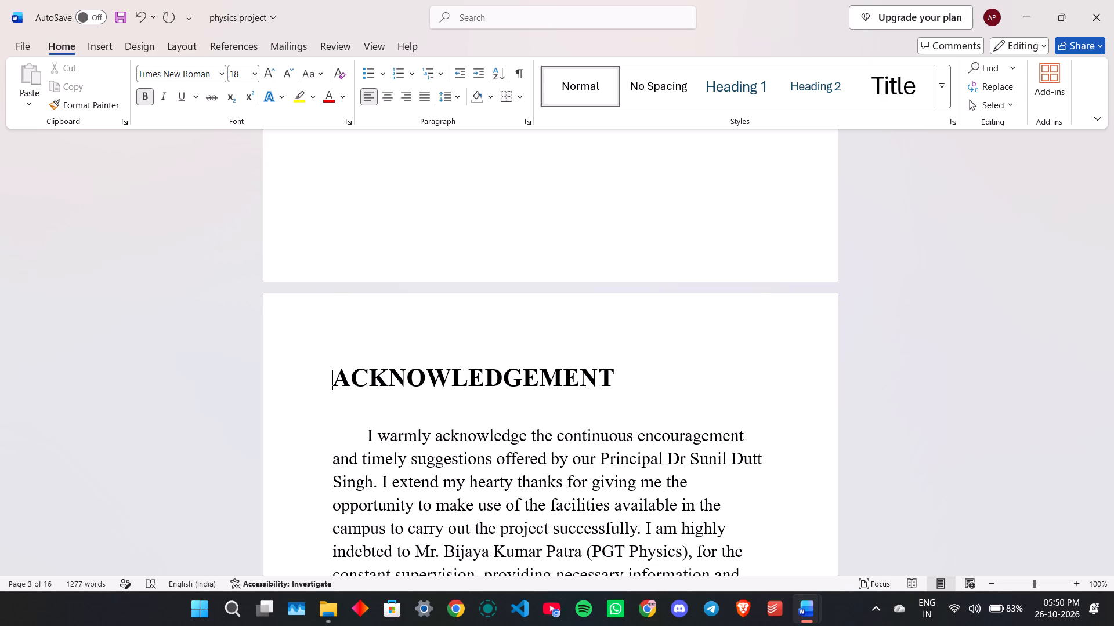
pyautogui.click(388, 98)
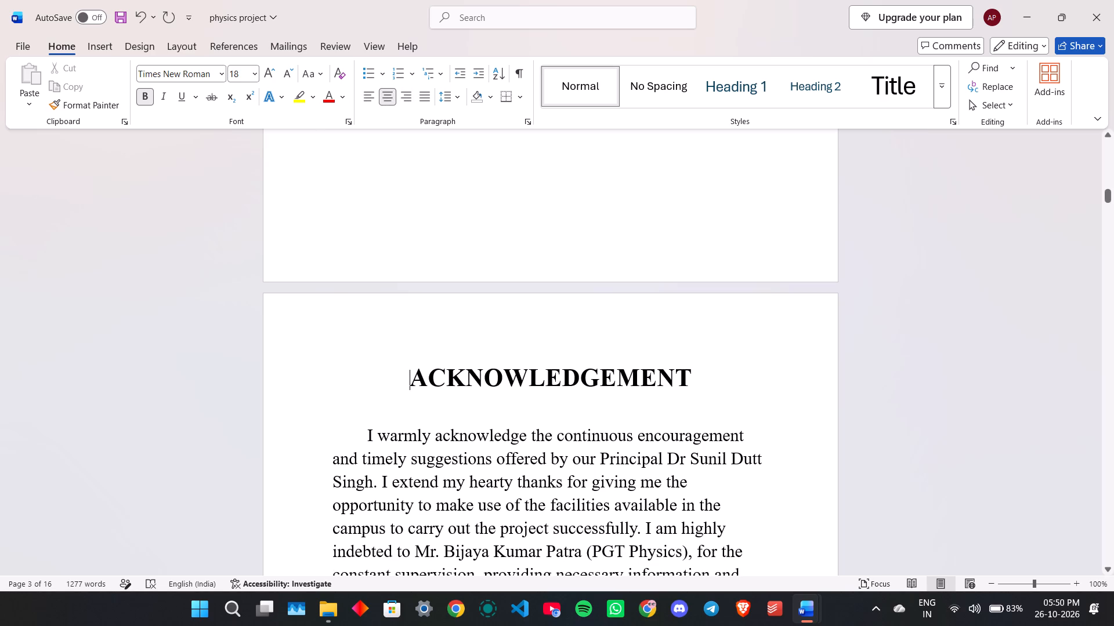
# Insert a blank line before the acknowledgement's closing paragraph that begins "Finally, I extend my gratefulness".
pyautogui.scroll(-7, 473, 316)
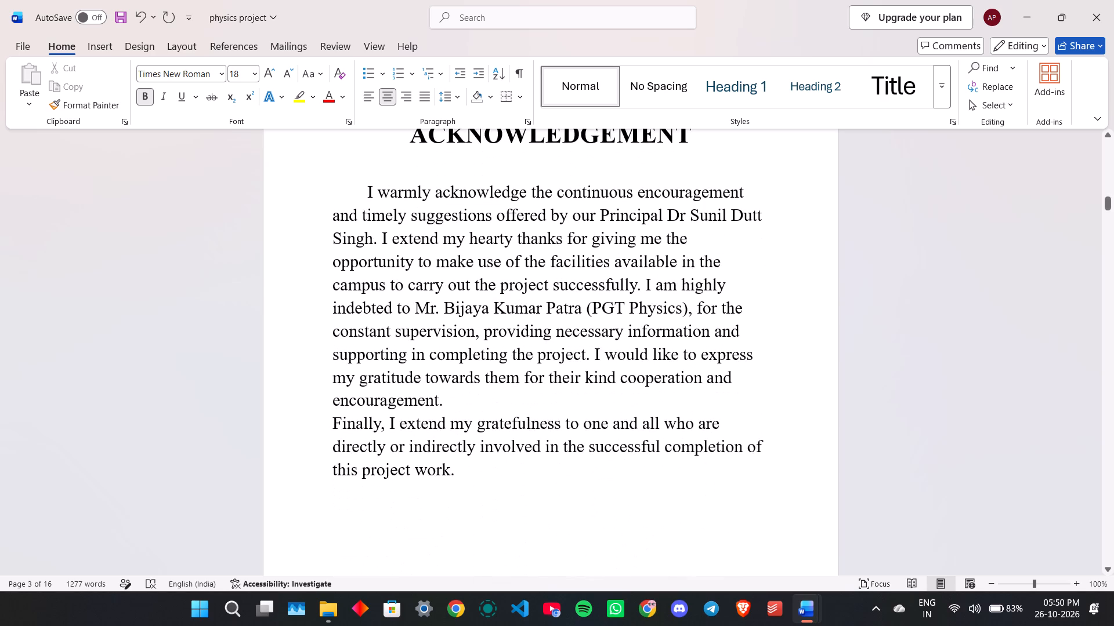
pyautogui.scroll(4, 477, 327)
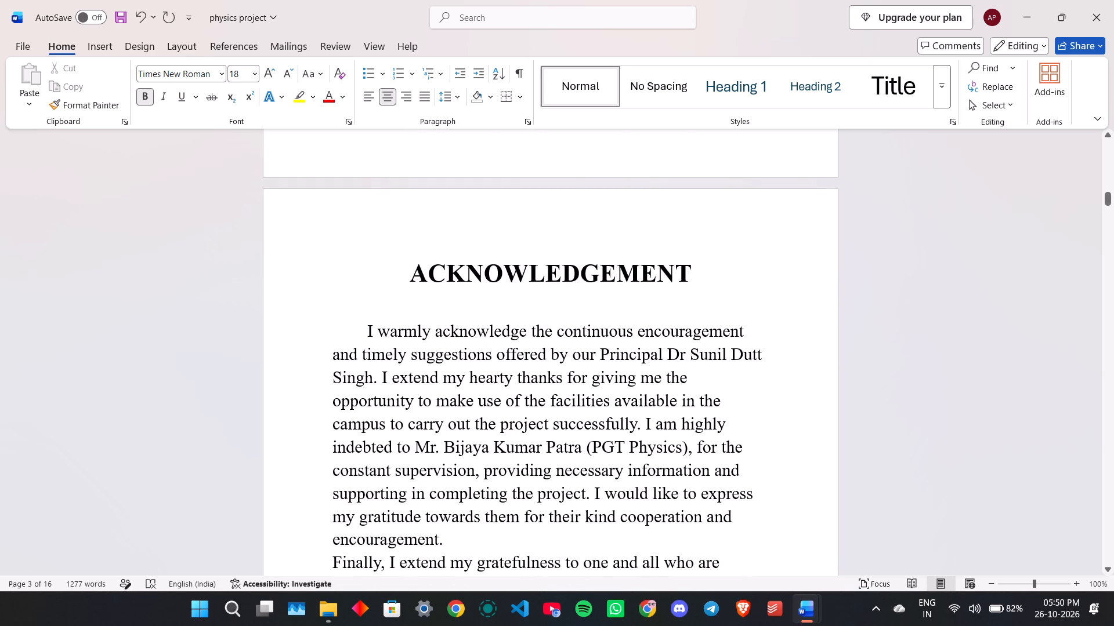
pyautogui.scroll(1, 441, 409)
pyautogui.scroll(-7, 442, 406)
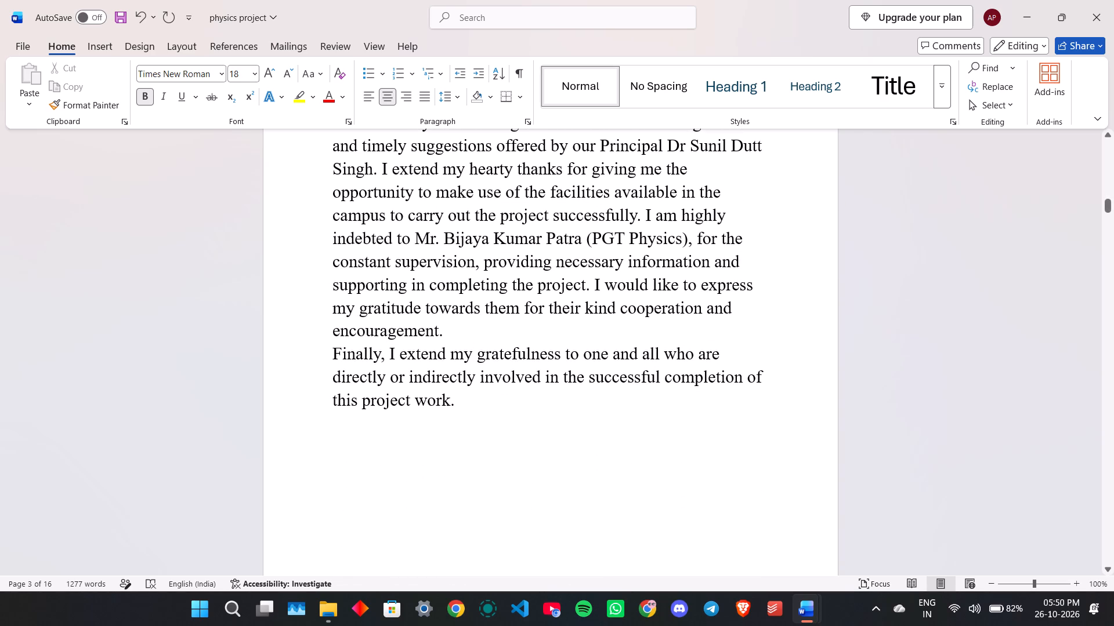
pyautogui.click(328, 356)
pyautogui.press('Return')
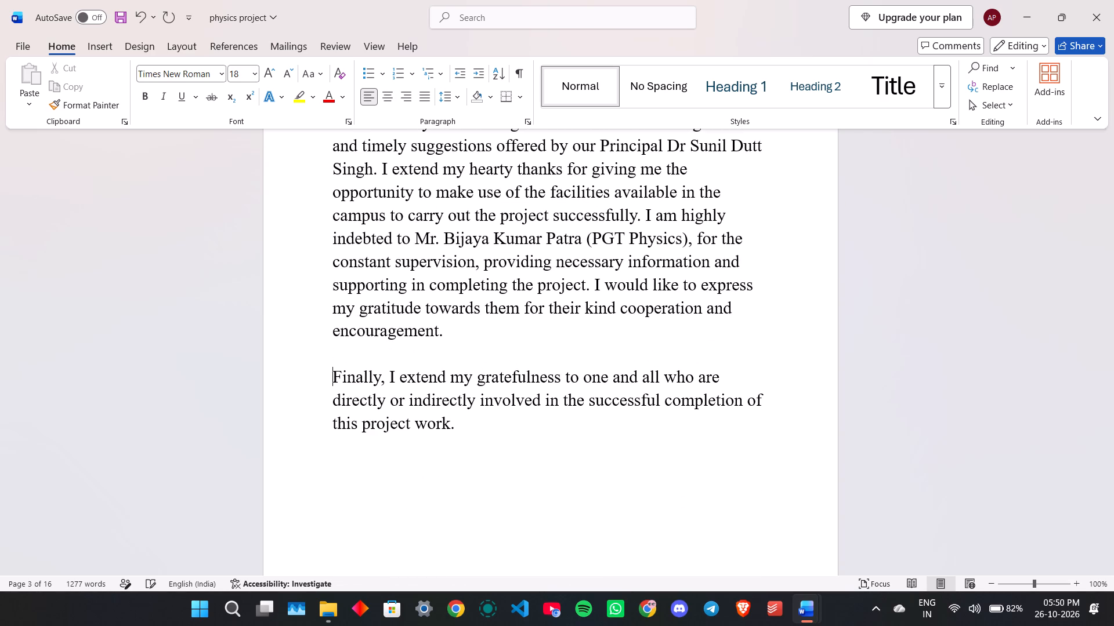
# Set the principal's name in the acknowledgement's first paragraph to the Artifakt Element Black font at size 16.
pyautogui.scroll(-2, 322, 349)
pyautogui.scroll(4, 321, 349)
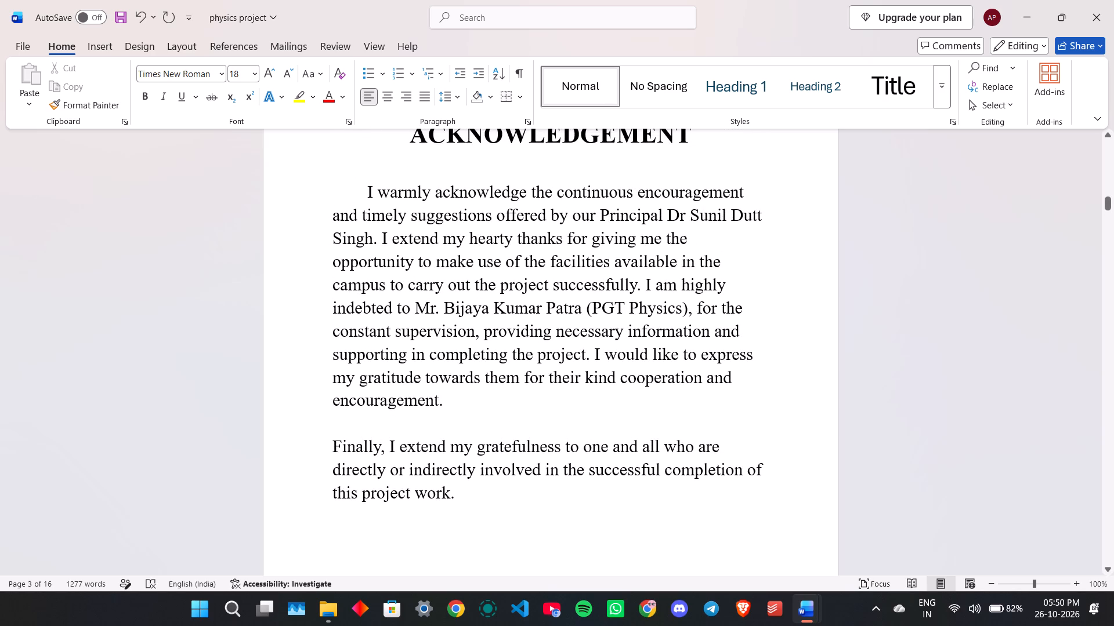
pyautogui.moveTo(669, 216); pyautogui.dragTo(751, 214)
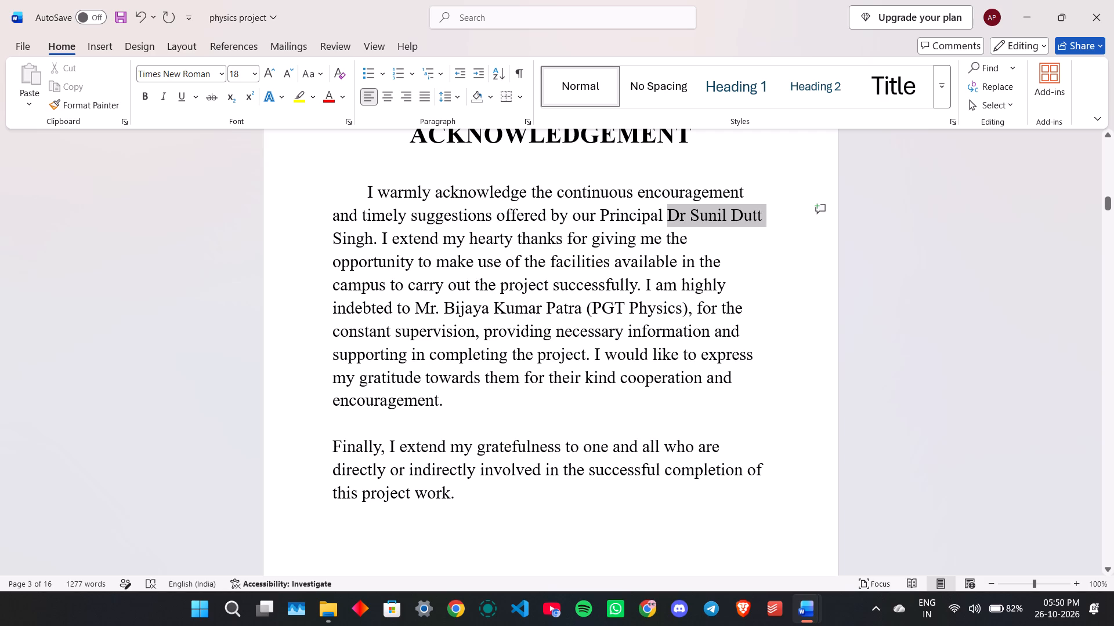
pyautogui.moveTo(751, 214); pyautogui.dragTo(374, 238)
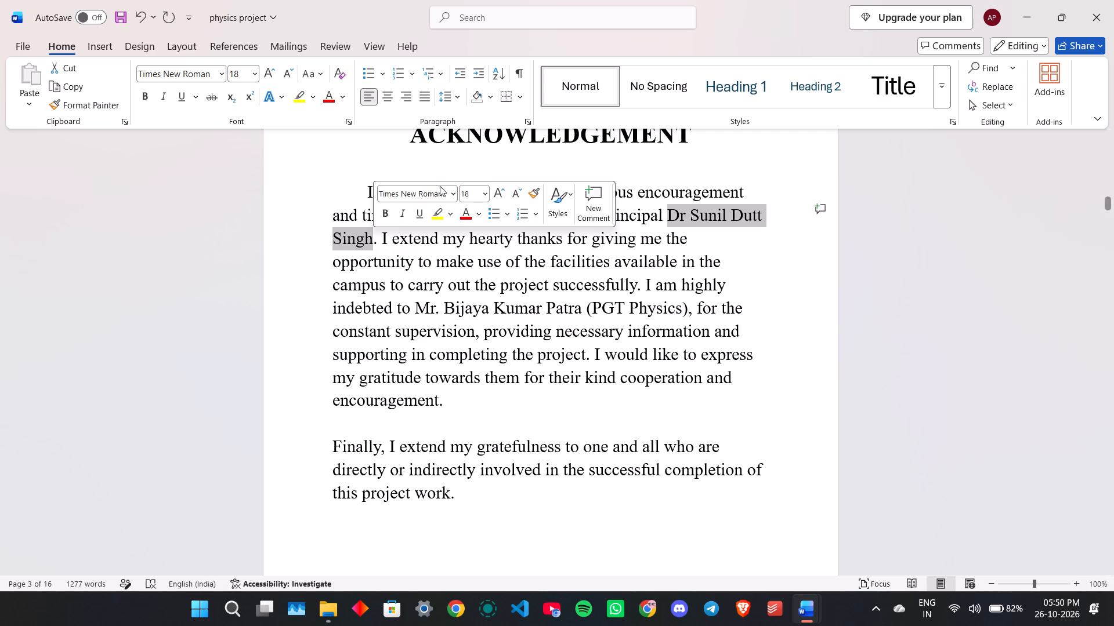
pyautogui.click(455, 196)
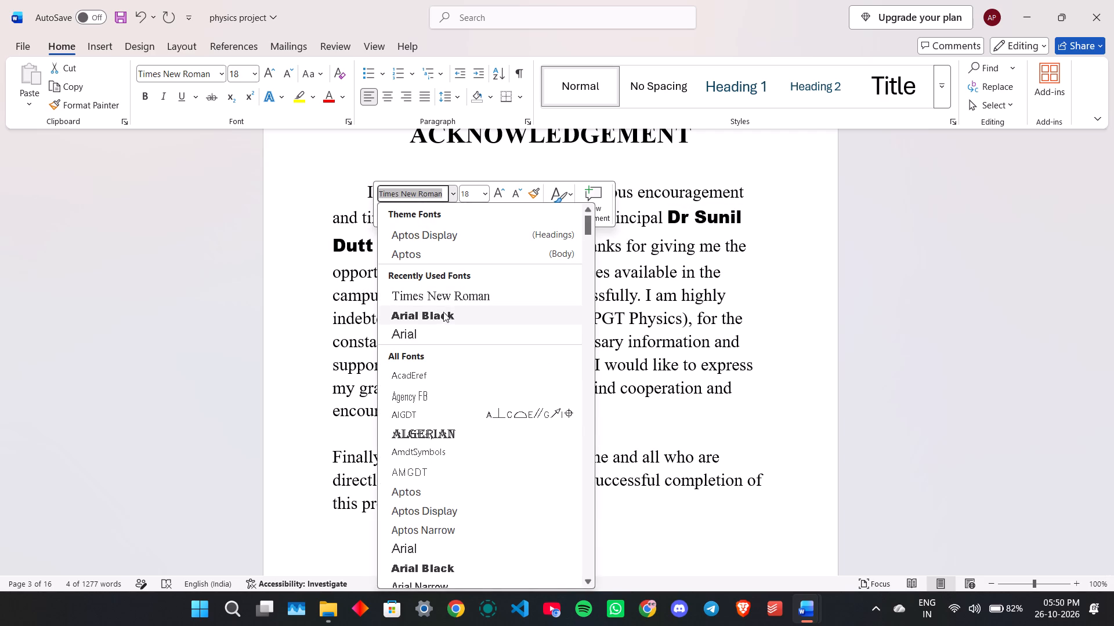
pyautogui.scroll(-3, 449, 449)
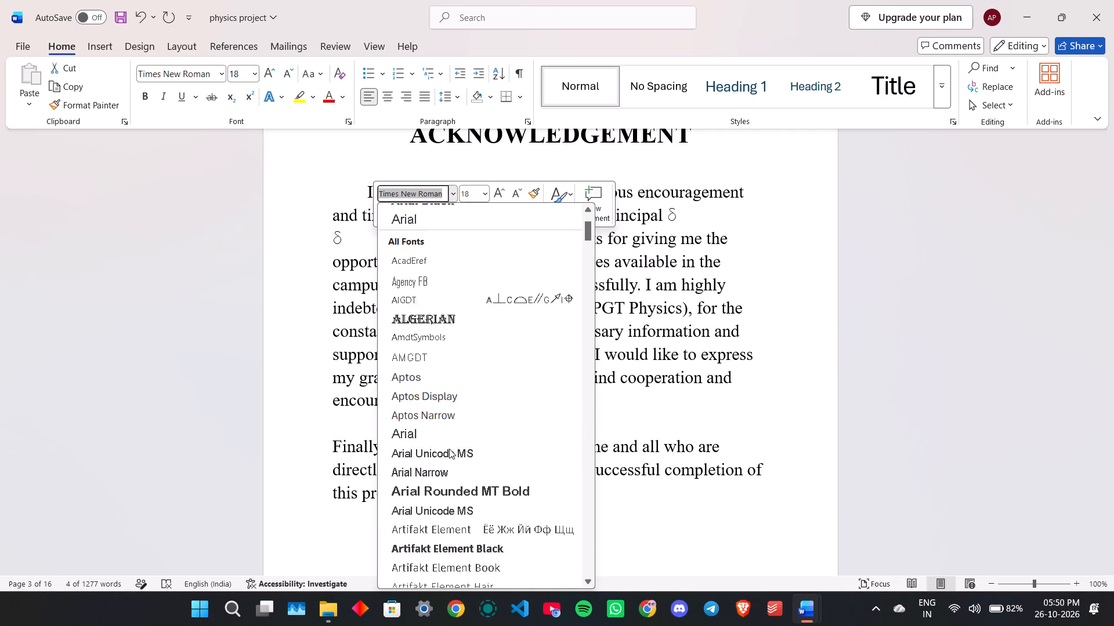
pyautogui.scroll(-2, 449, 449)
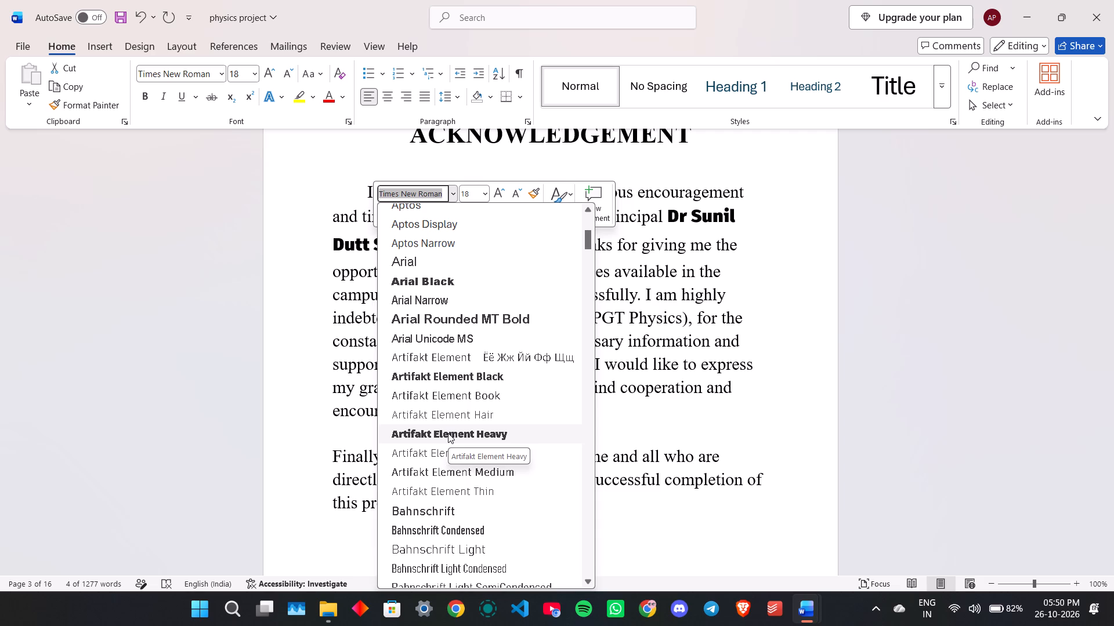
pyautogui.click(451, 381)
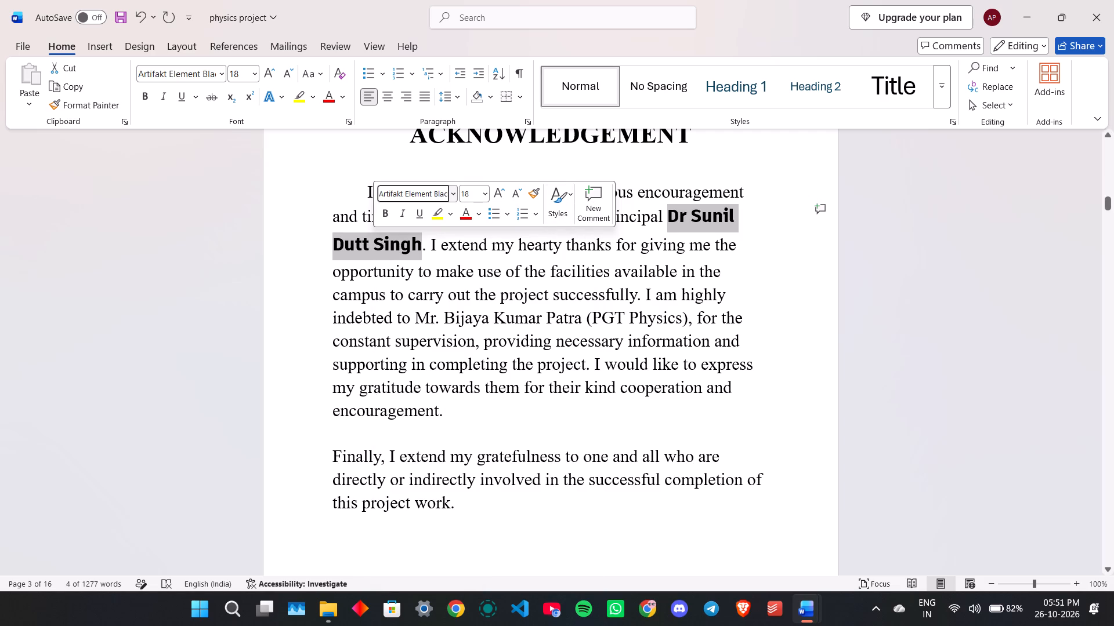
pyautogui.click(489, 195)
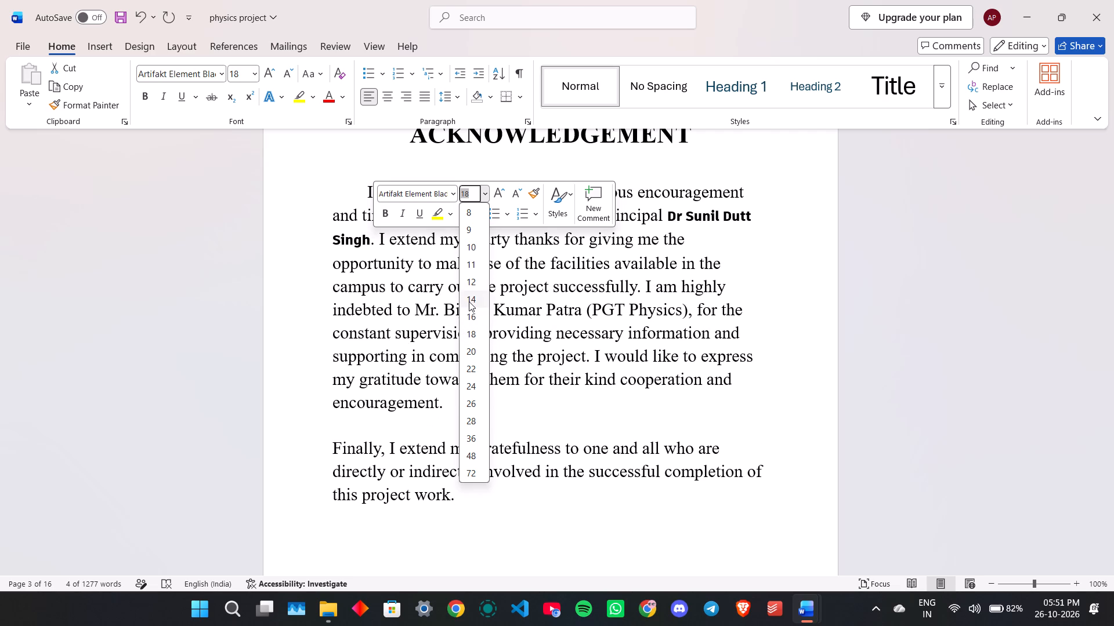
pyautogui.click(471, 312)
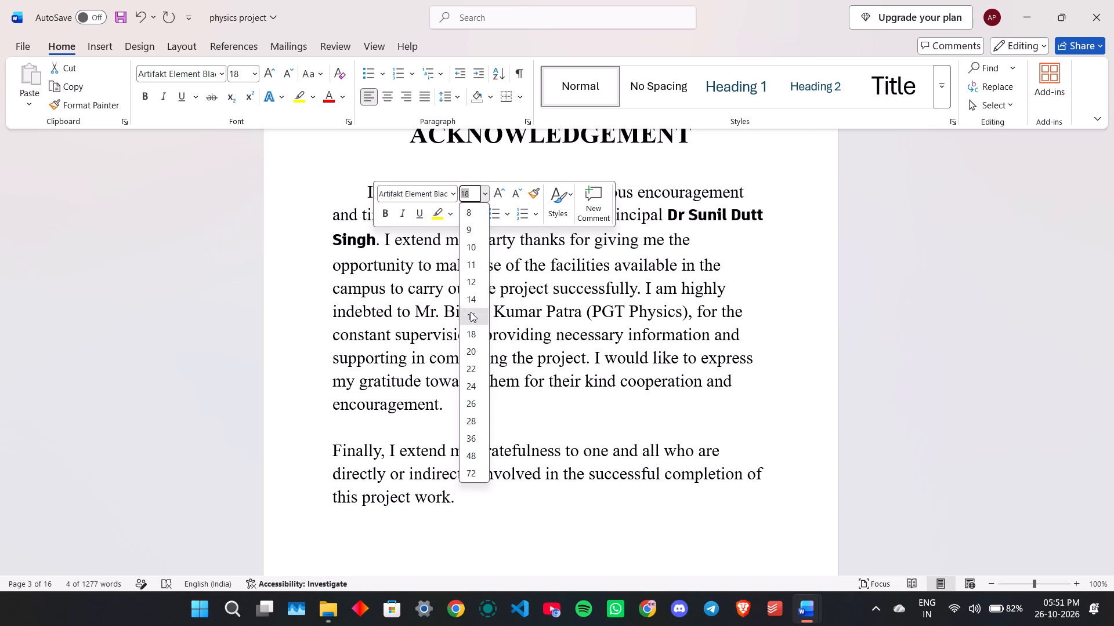
# Colour the principal's name in the acknowledgement with the standard dark blue.
pyautogui.click(479, 216)
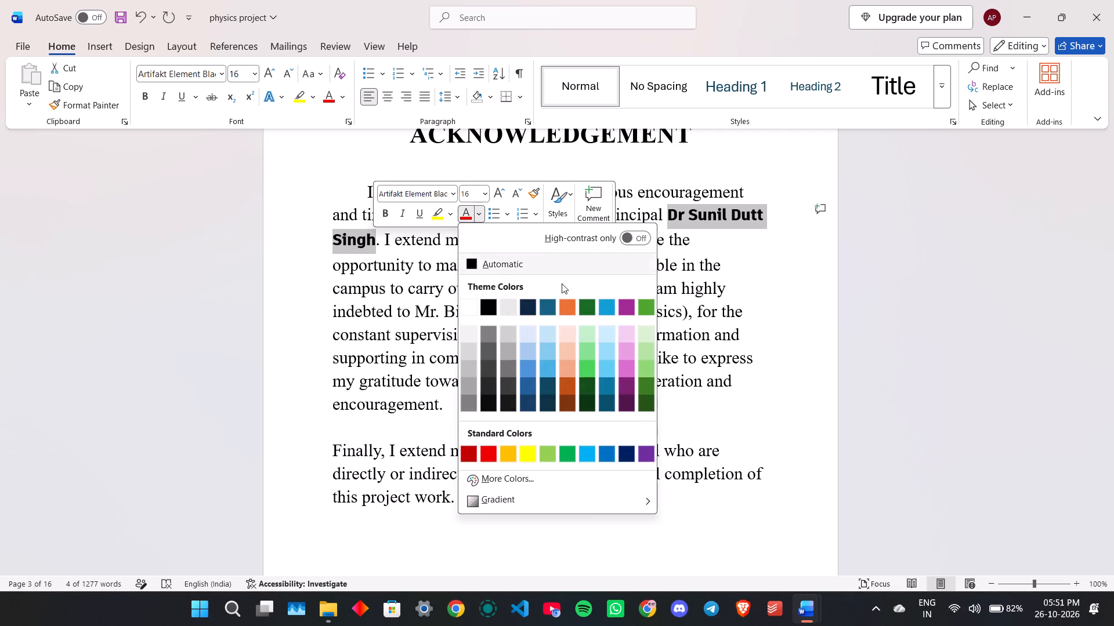
pyautogui.click(625, 448)
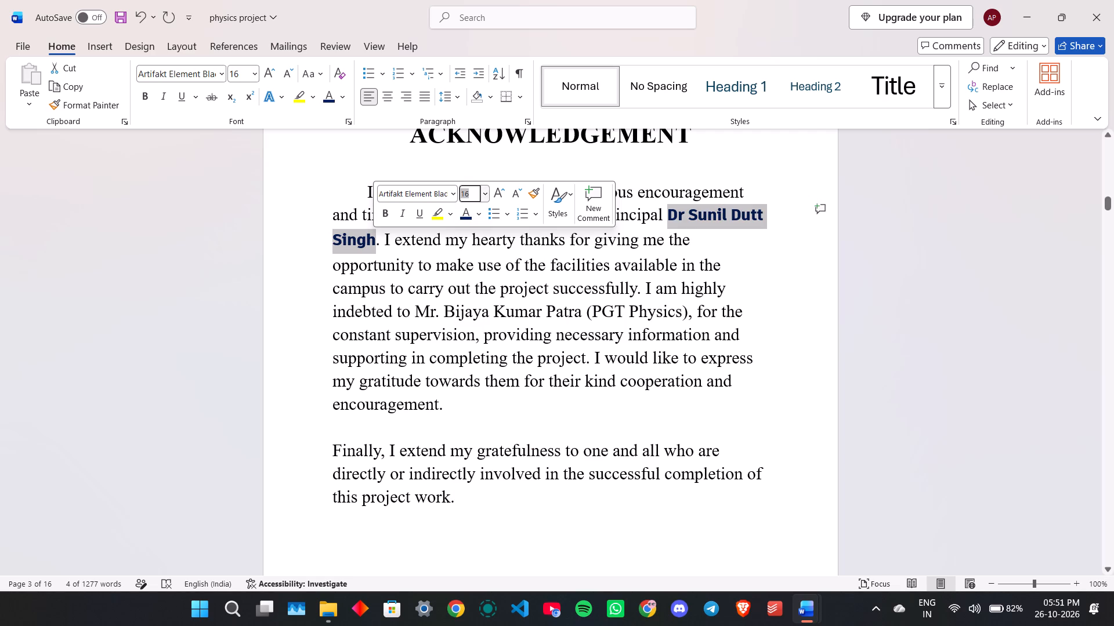
# Change the font of the principal's name back to Times New Roman to match the surrounding acknowledgement text.
pyautogui.click(457, 191)
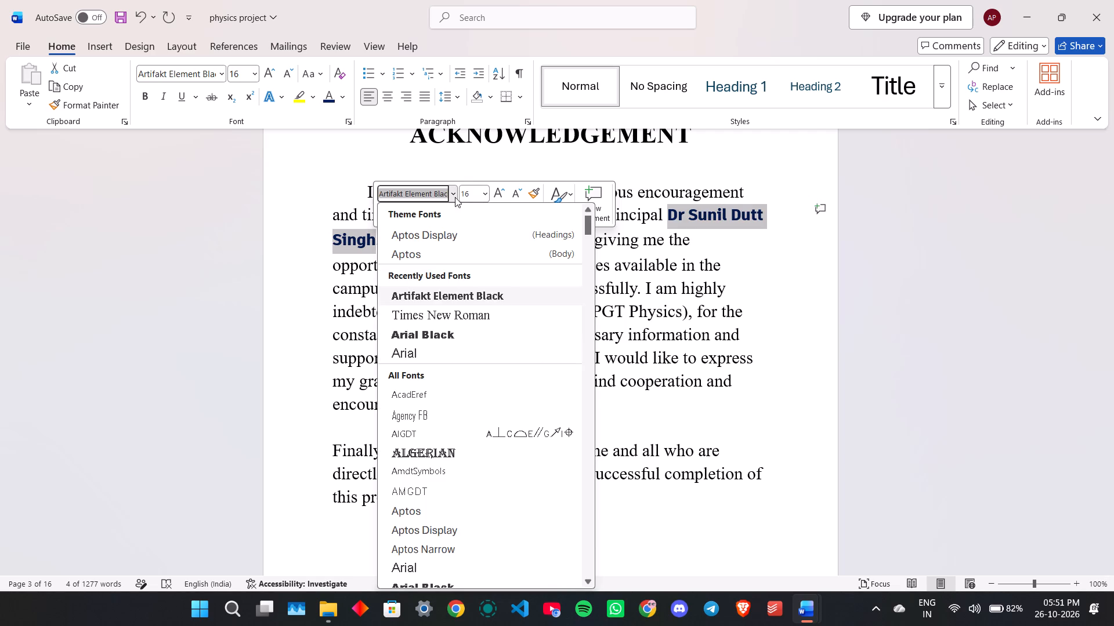
pyautogui.scroll(6, 493, 296)
pyautogui.scroll(-5, 493, 296)
pyautogui.scroll(3, 493, 296)
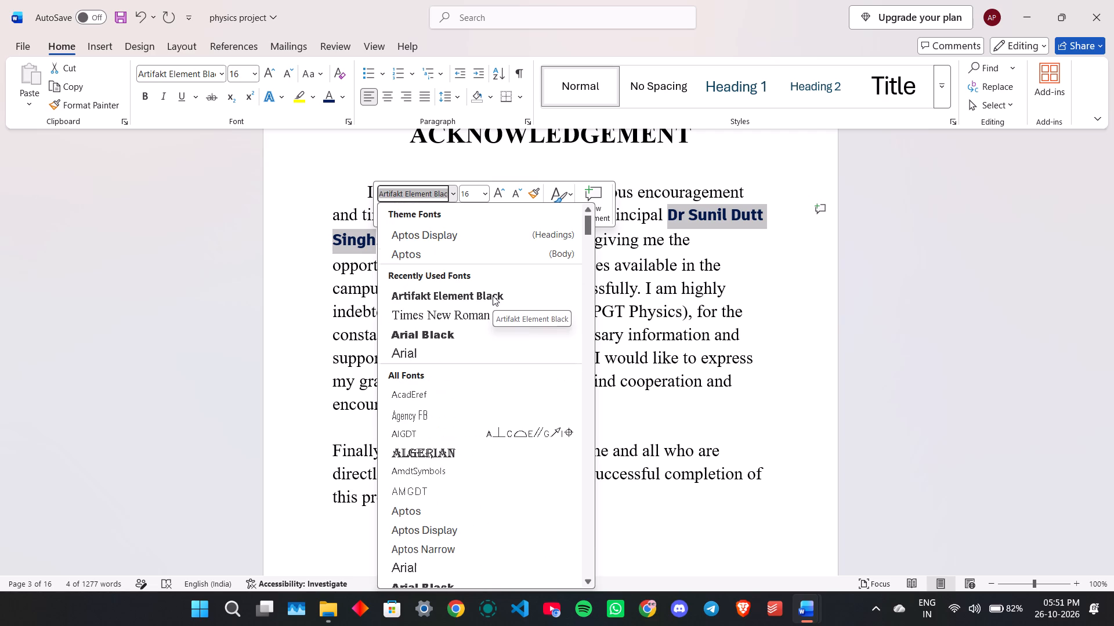
pyautogui.scroll(3, 493, 296)
pyautogui.click(493, 298)
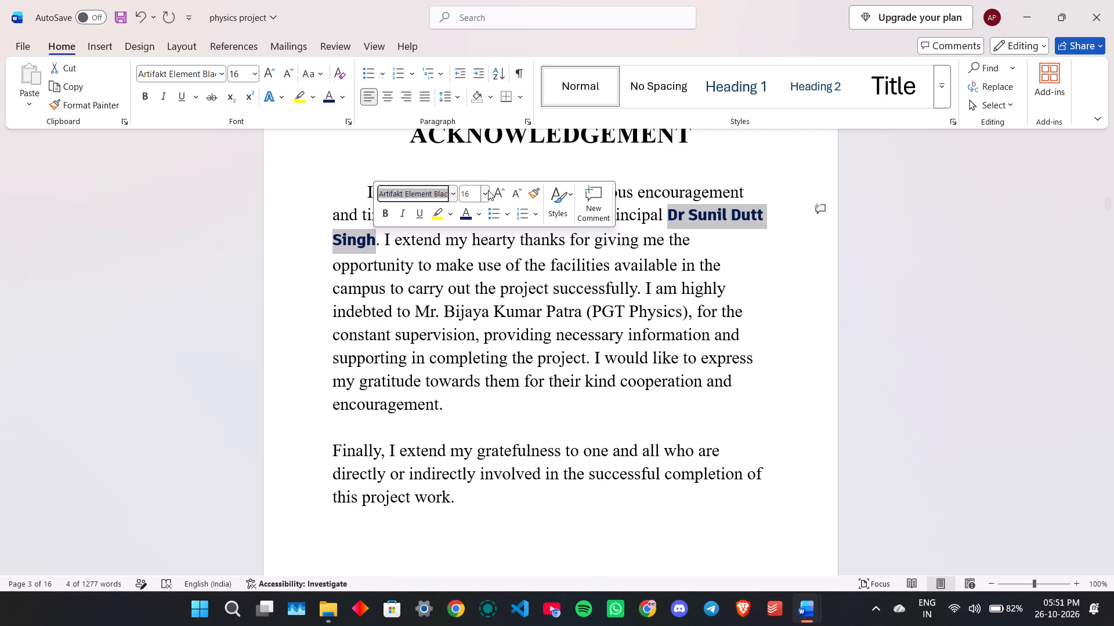
pyautogui.click(455, 194)
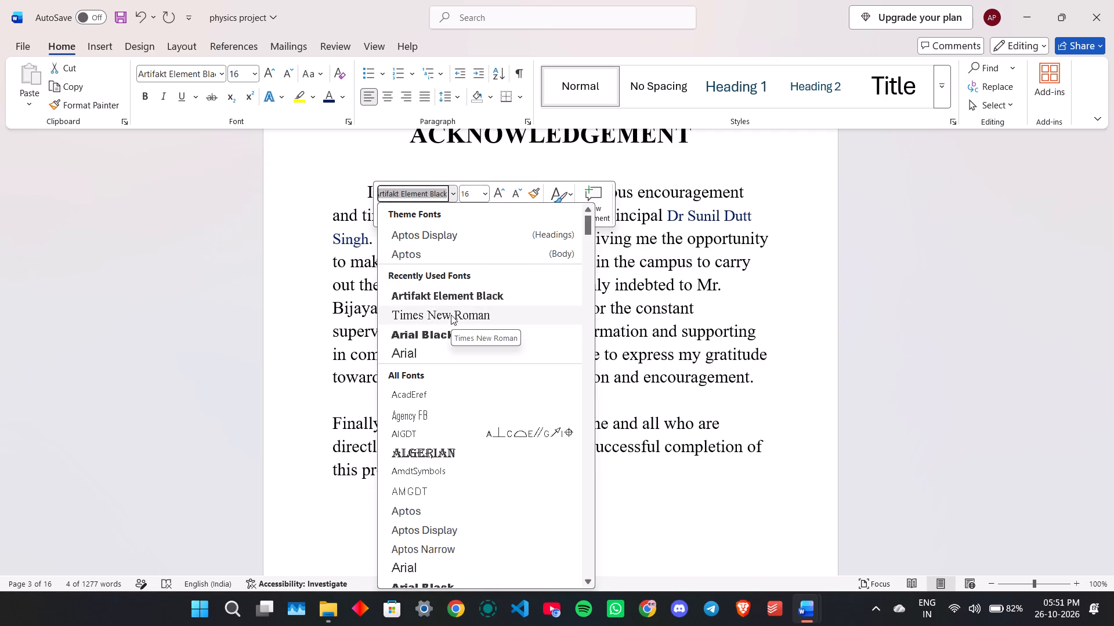
pyautogui.click(448, 315)
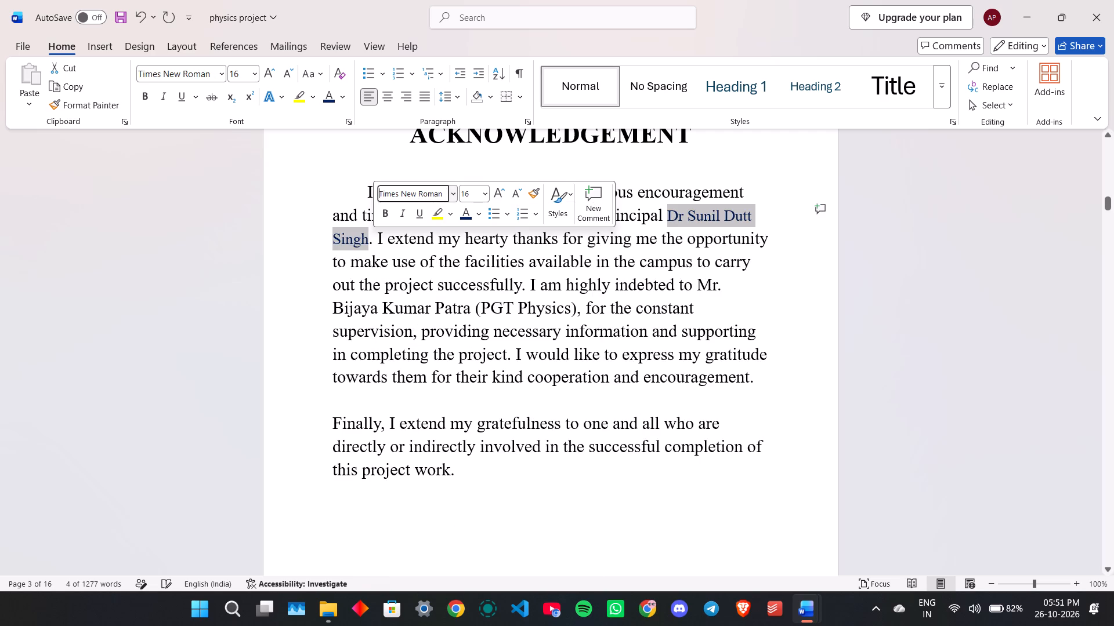
pyautogui.click(780, 245)
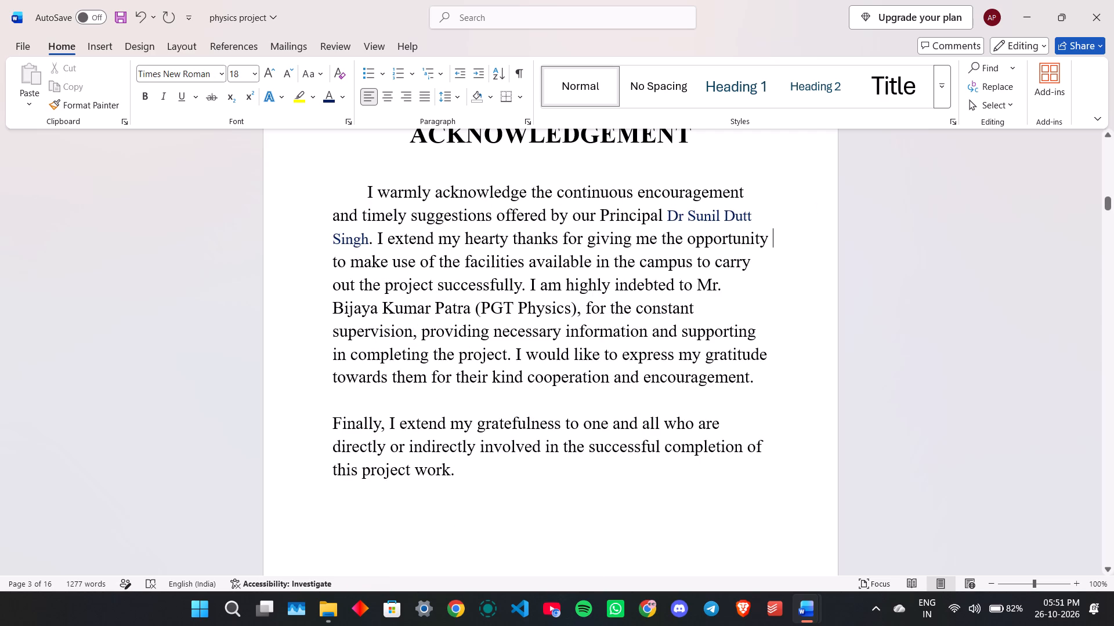
# Set the principal's name, without the full stop after it, to font size 18.
pyautogui.moveTo(664, 213); pyautogui.dragTo(415, 264)
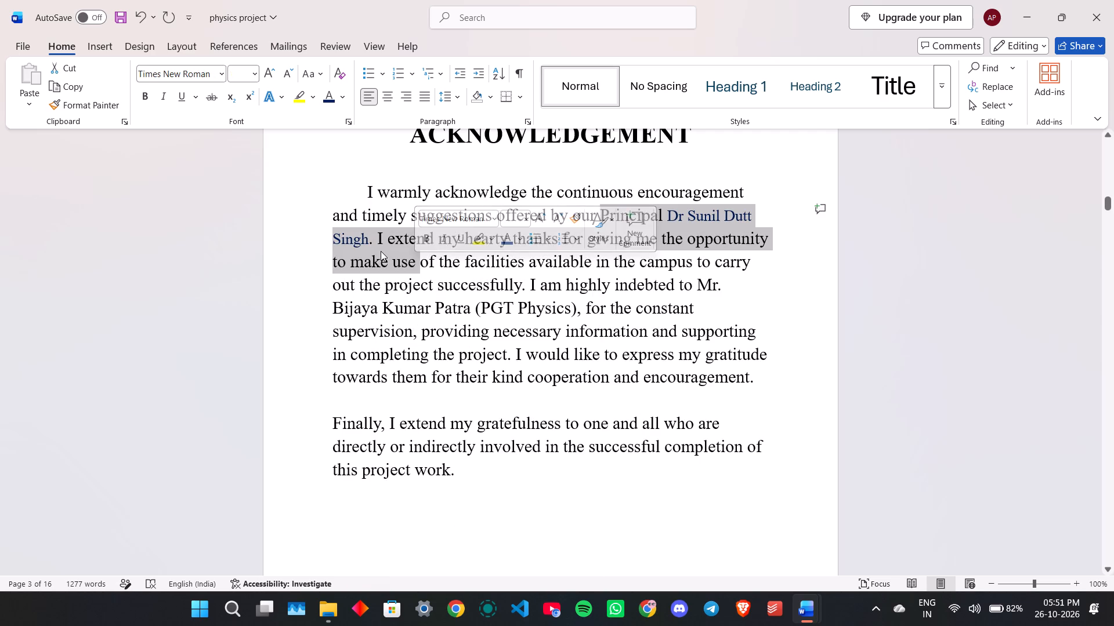
pyautogui.moveTo(381, 251); pyautogui.dragTo(376, 244)
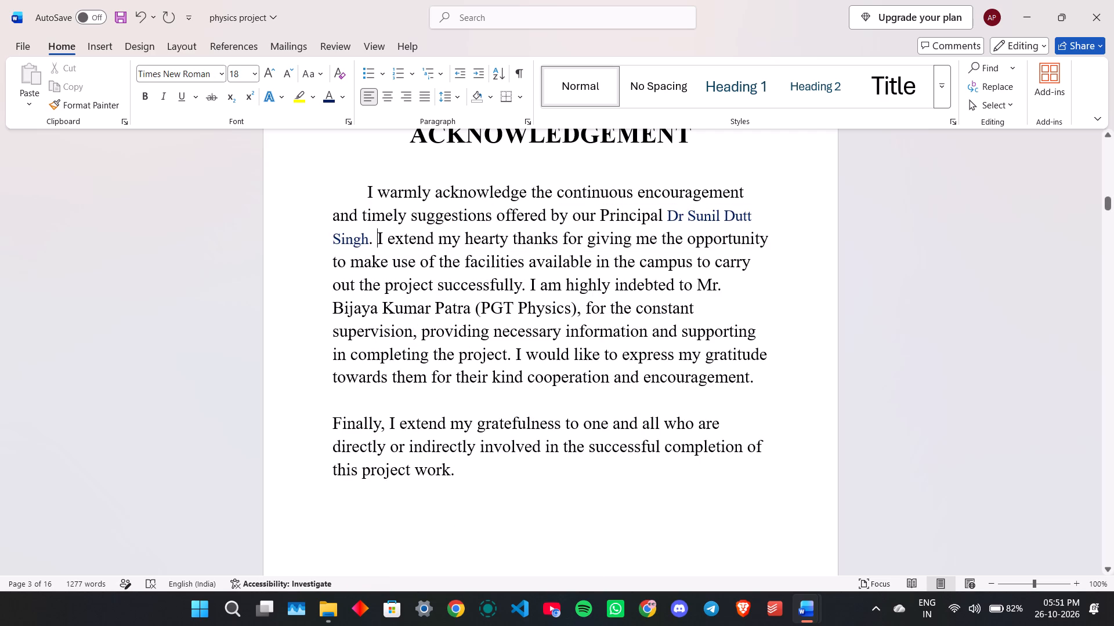
pyautogui.click(666, 217)
pyautogui.moveTo(666, 217); pyautogui.dragTo(374, 242)
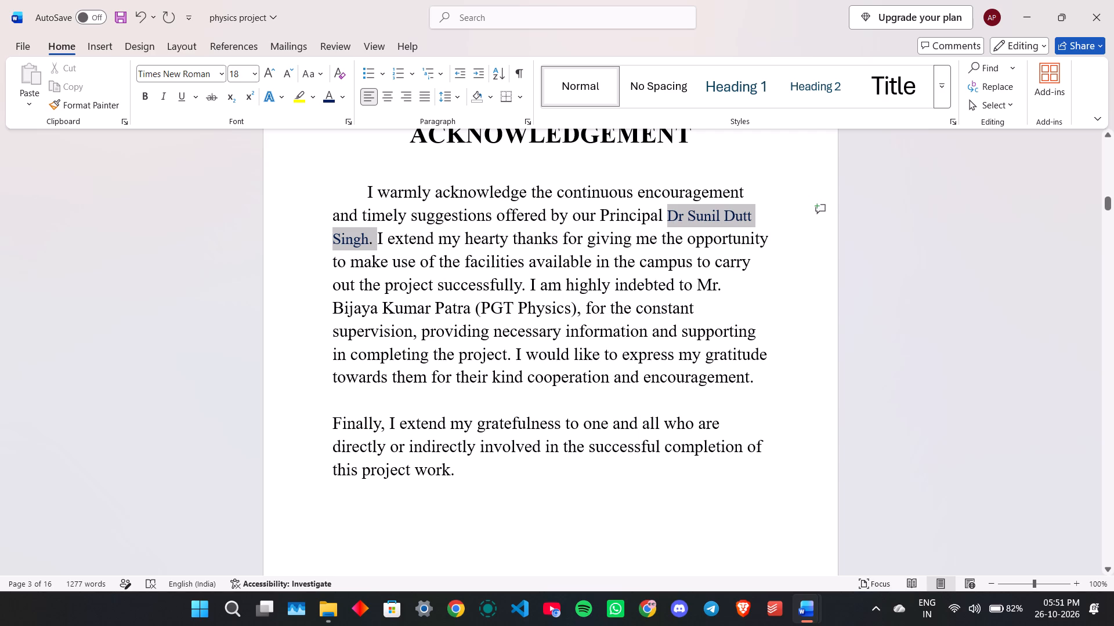
pyautogui.moveTo(374, 242); pyautogui.dragTo(367, 242)
pyautogui.click(480, 195)
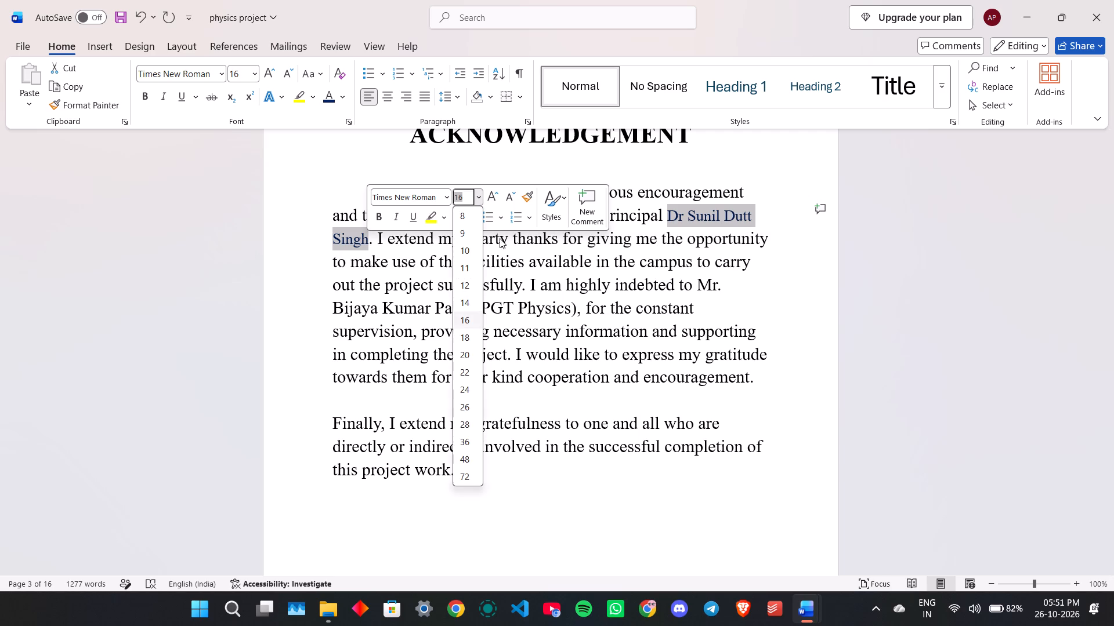
# Set the principal's name in the acknowledgement's first paragraph to font size 18.
pyautogui.click(467, 334)
pyautogui.click(800, 261)
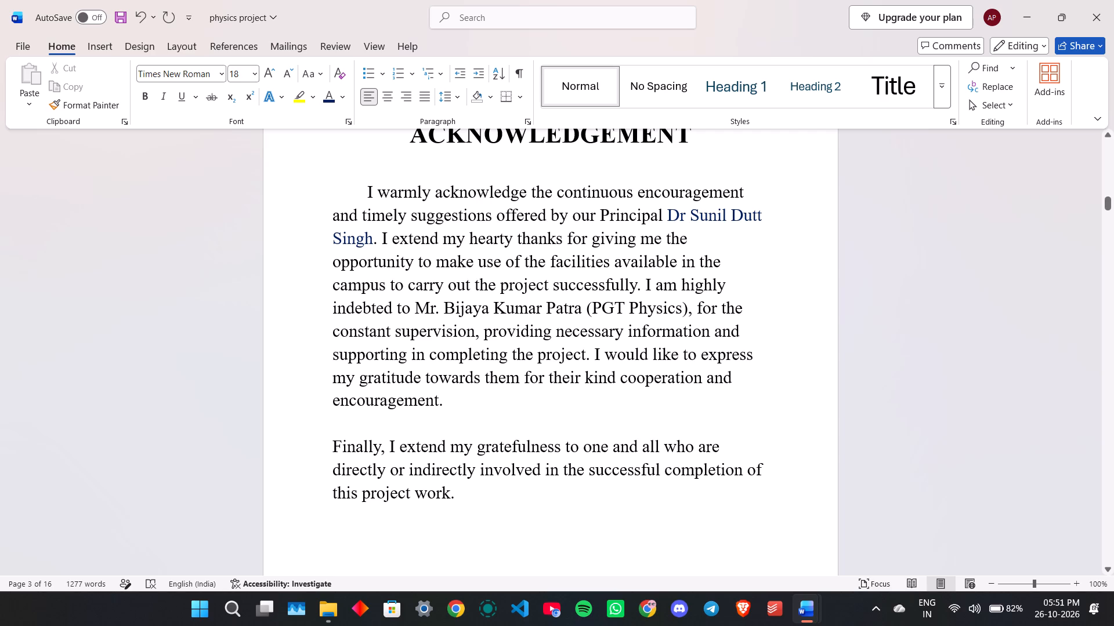
# Split the acknowledgement's first paragraph so that "I am highly indebted to" starts a new paragraph, removing the space before it.
pyautogui.click(643, 285)
pyautogui.click(647, 286)
pyautogui.press('BackSpace')
pyautogui.press('Return')
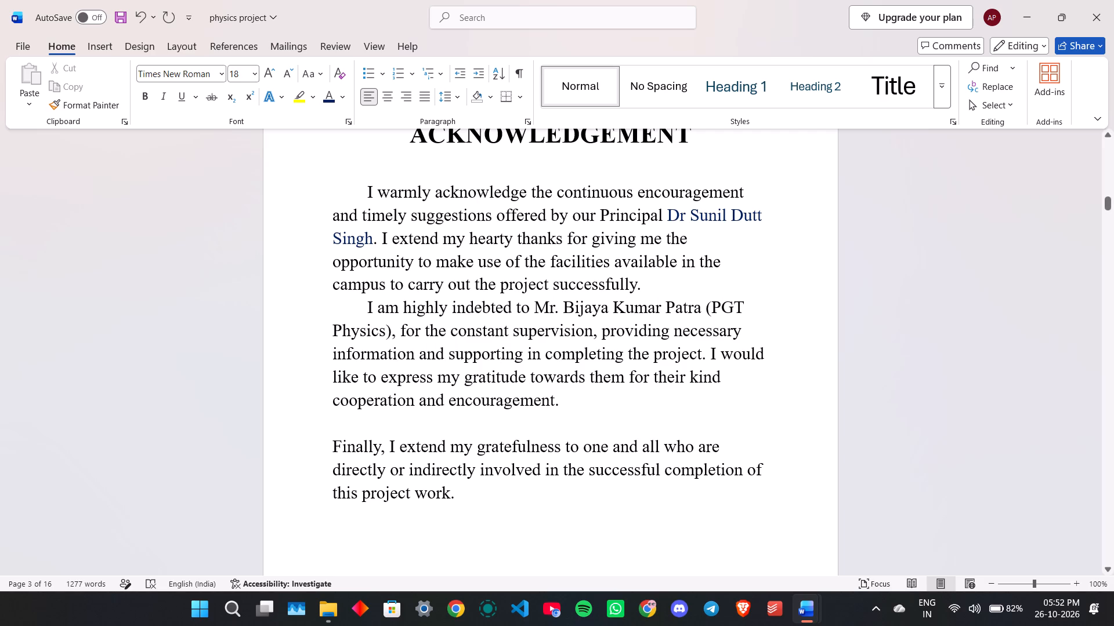
# Colour the physics teacher's name and "(PGT Physics", without the closing bracket, in a dark purple theme colour.
pyautogui.moveTo(535, 304); pyautogui.dragTo(390, 322)
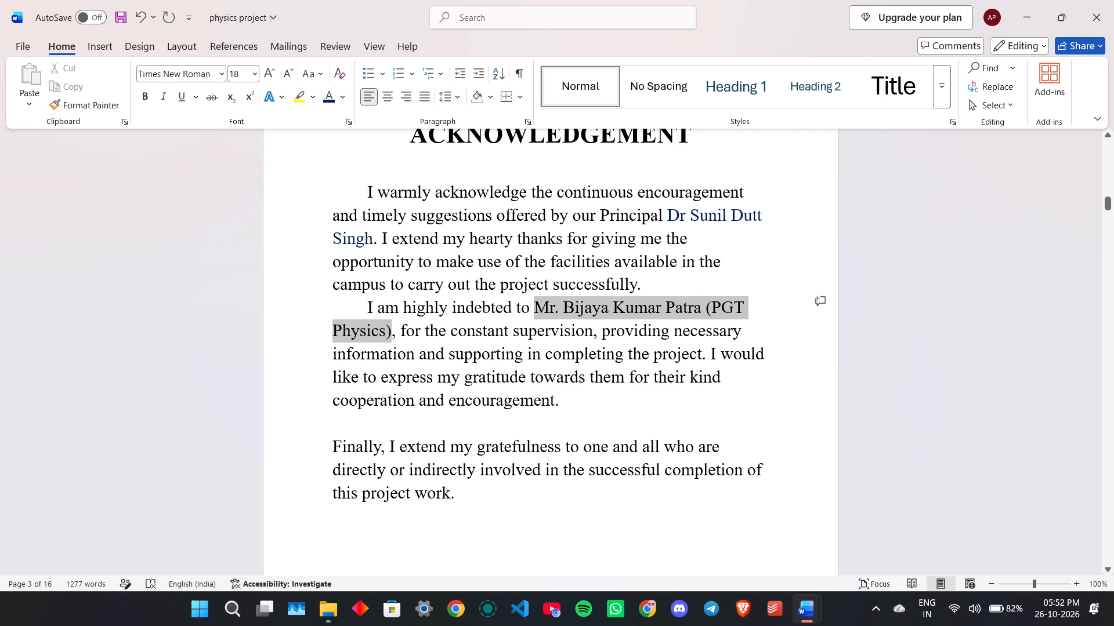
pyautogui.moveTo(390, 322); pyautogui.dragTo(388, 323)
pyautogui.click(490, 303)
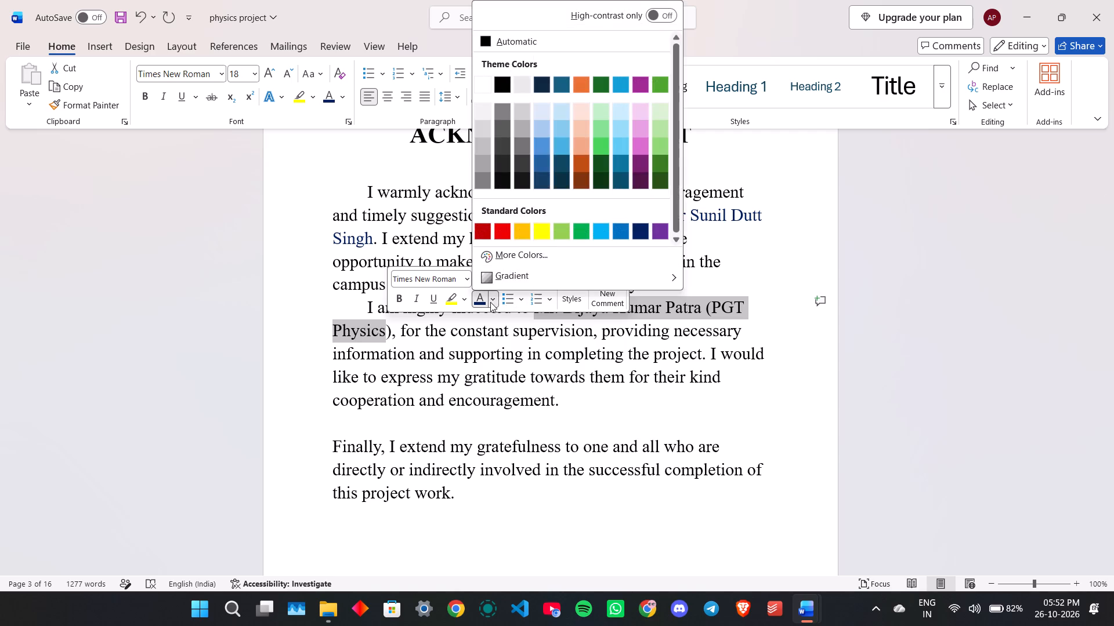
pyautogui.click(640, 169)
pyautogui.click(776, 381)
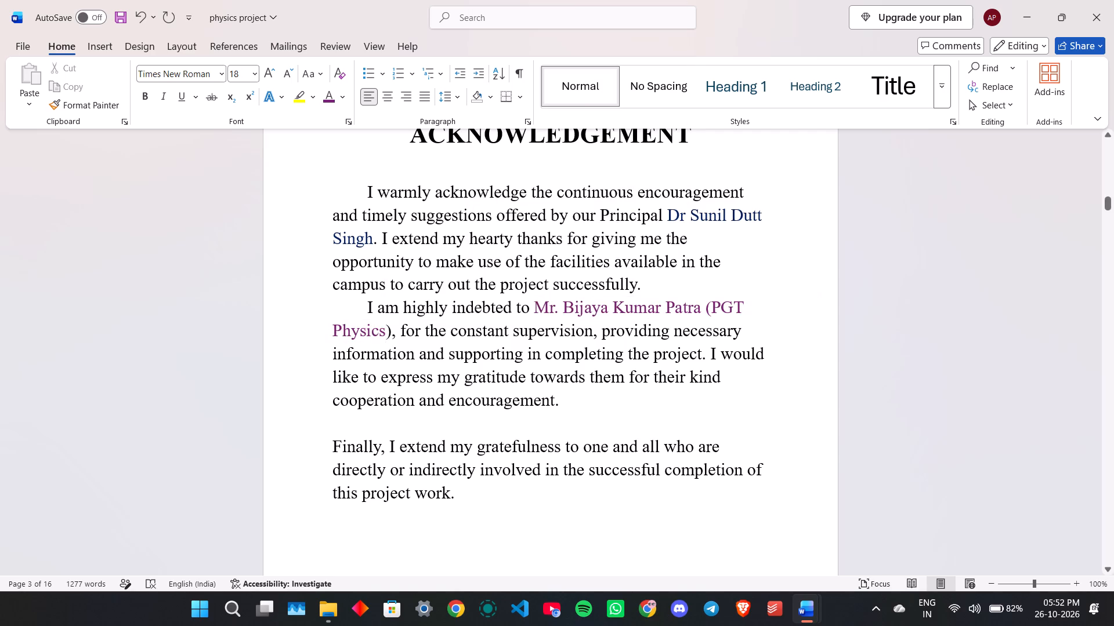
# Right-align the Name, Class and Sign lines at the end of the acknowledgement page.
pyautogui.scroll(-1, 691, 402)
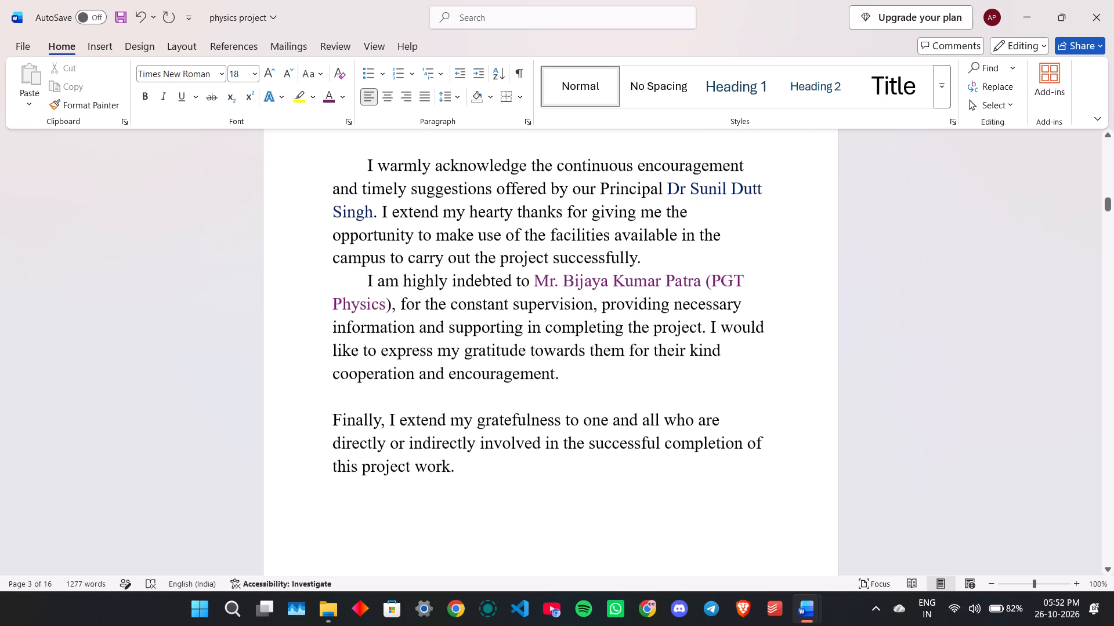
pyautogui.scroll(-2, 689, 399)
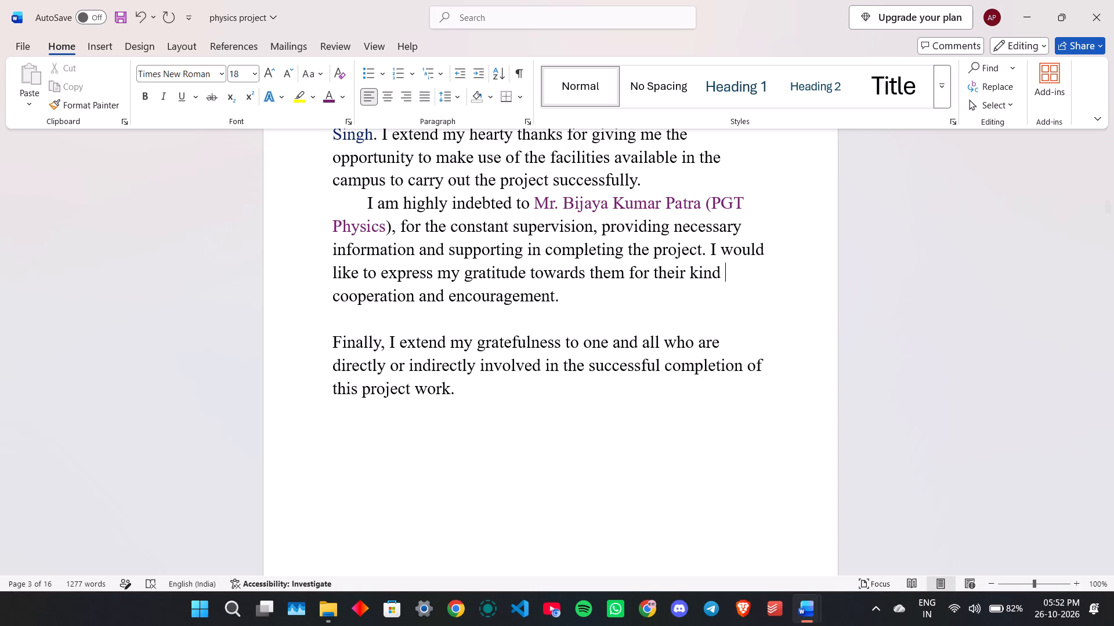
pyautogui.scroll(-2, 638, 406)
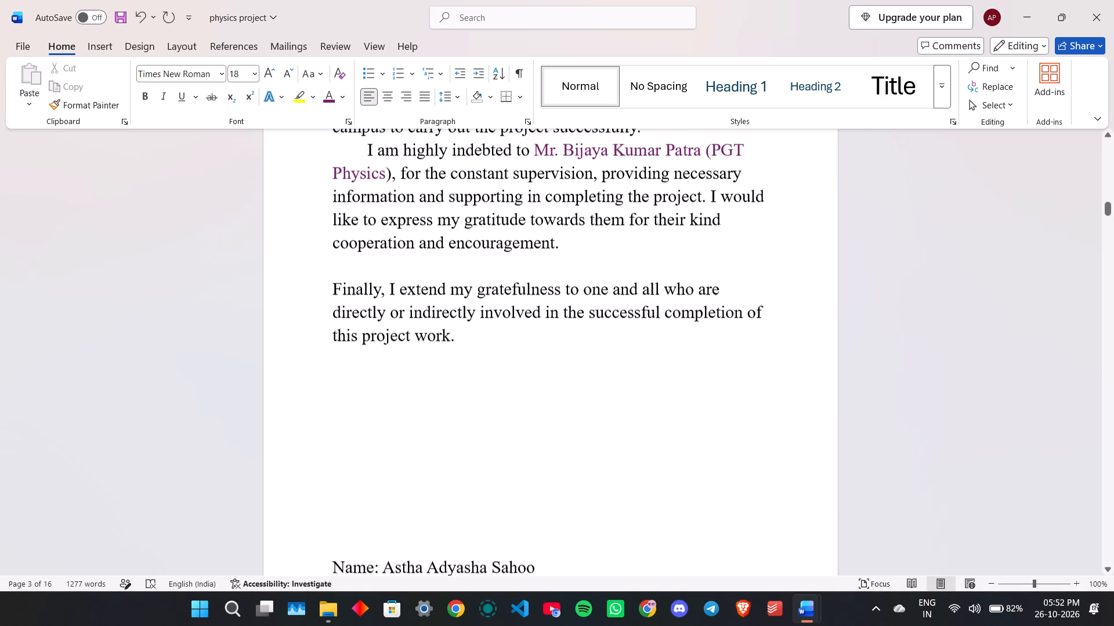
pyautogui.scroll(-3, 638, 406)
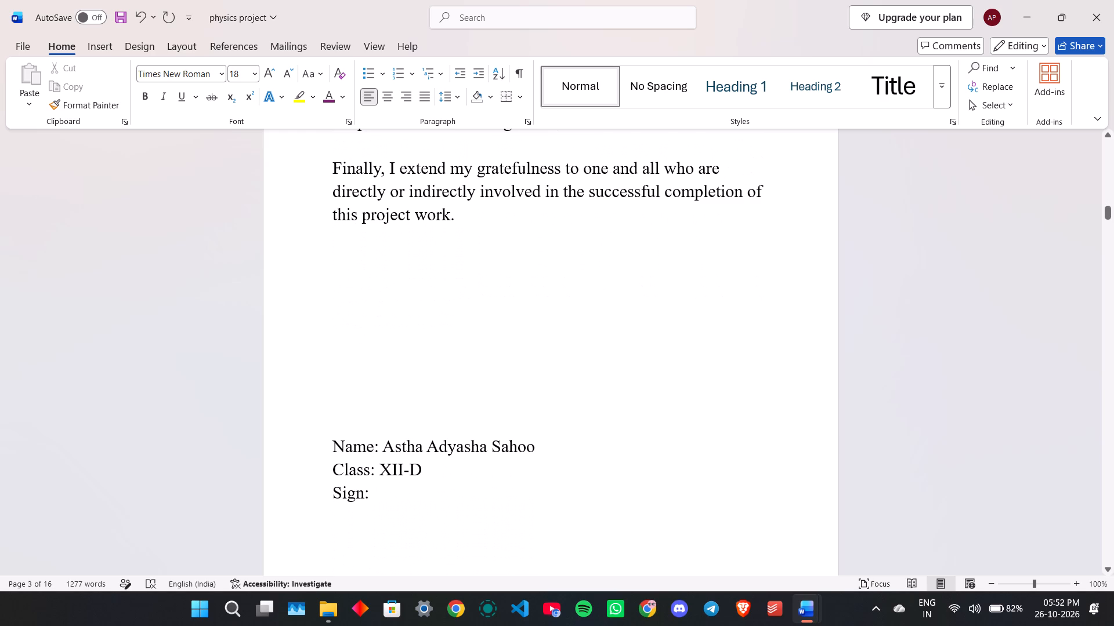
pyautogui.click(332, 450)
pyautogui.moveTo(332, 450); pyautogui.dragTo(363, 521)
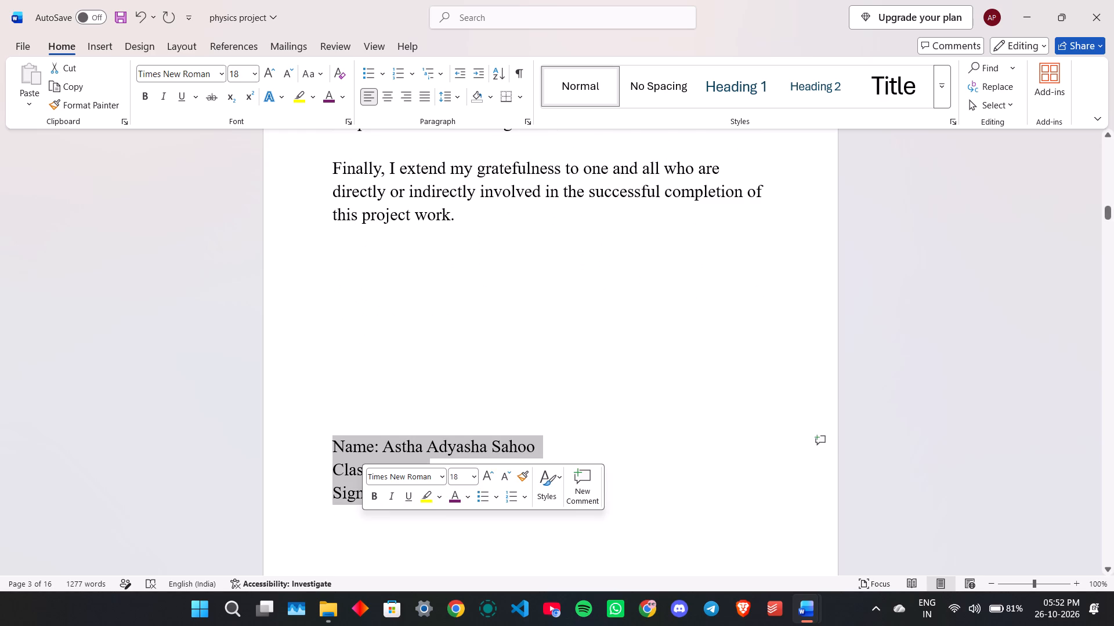
pyautogui.click(602, 408)
pyautogui.moveTo(325, 445); pyautogui.dragTo(385, 473)
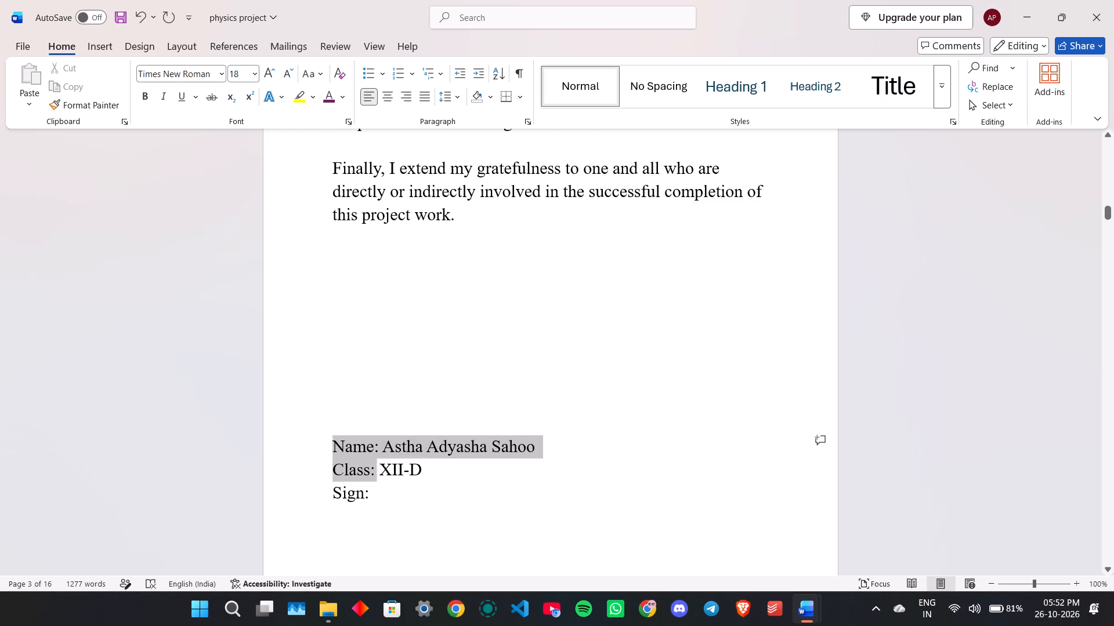
pyautogui.moveTo(385, 473); pyautogui.dragTo(392, 493)
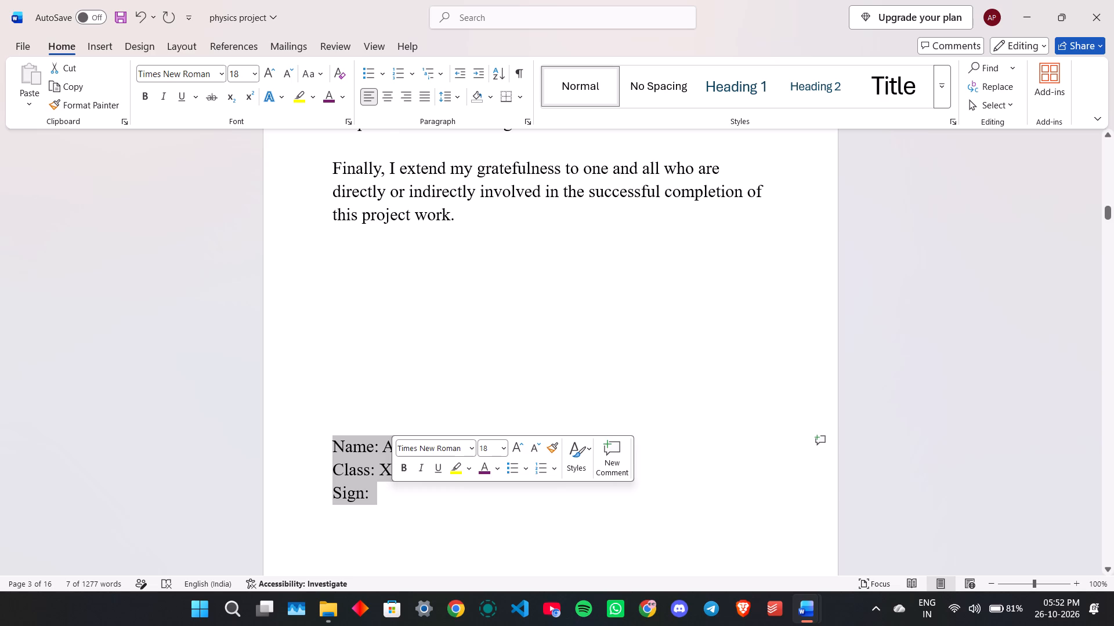
pyautogui.click(402, 99)
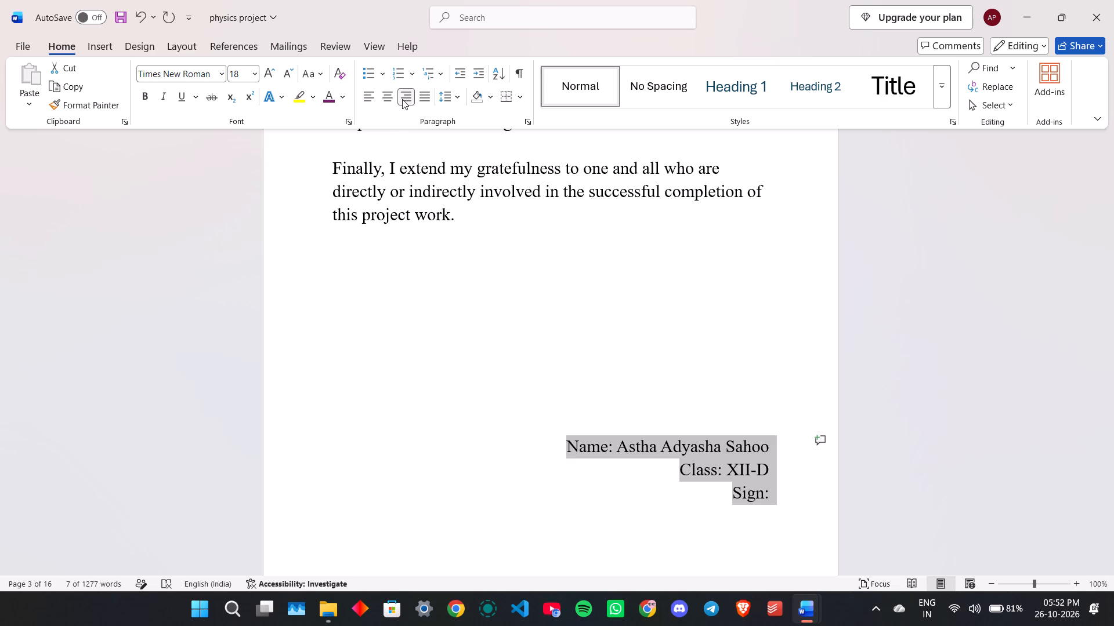
# Change the Class line to centred alignment and pad it with leading spaces until its start lines up beneath the Name line's start.
pyautogui.scroll(2, 730, 506)
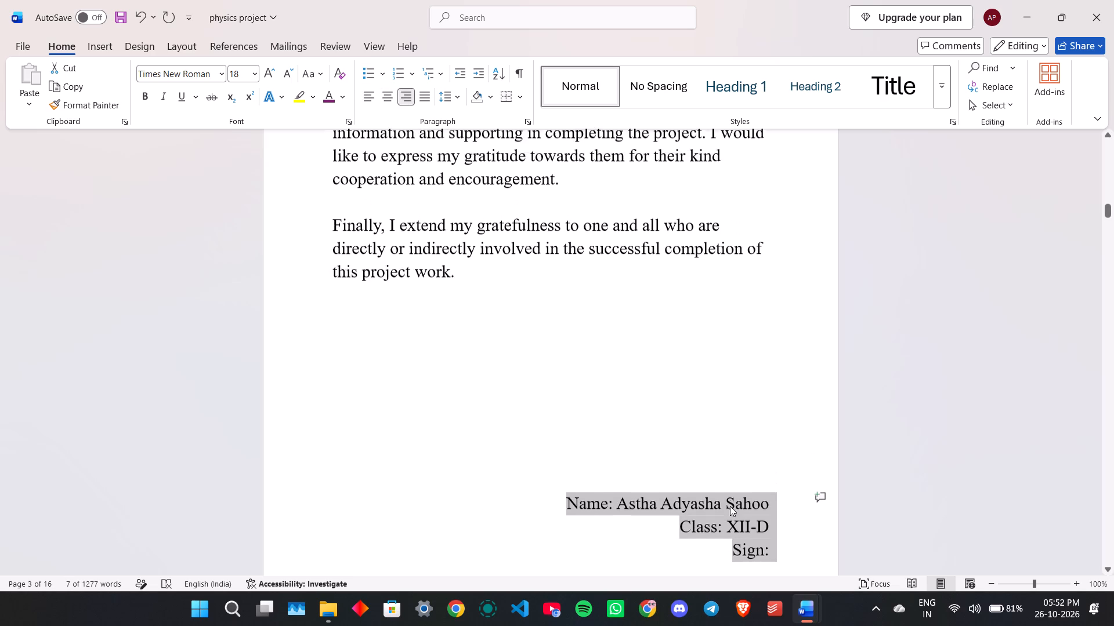
pyautogui.scroll(-6, 730, 506)
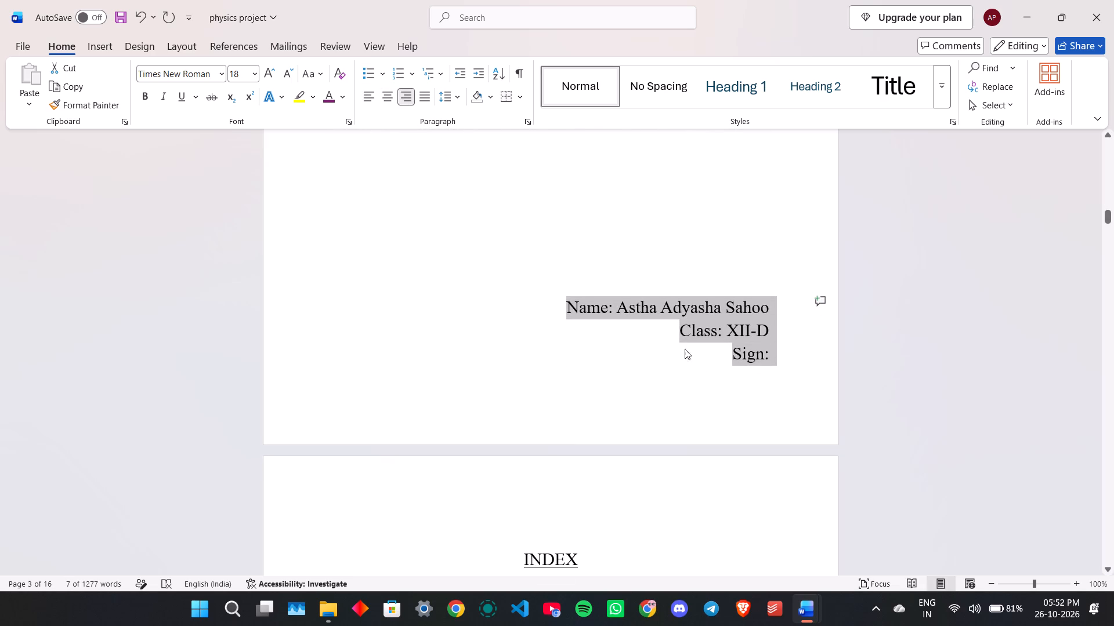
pyautogui.click(679, 326)
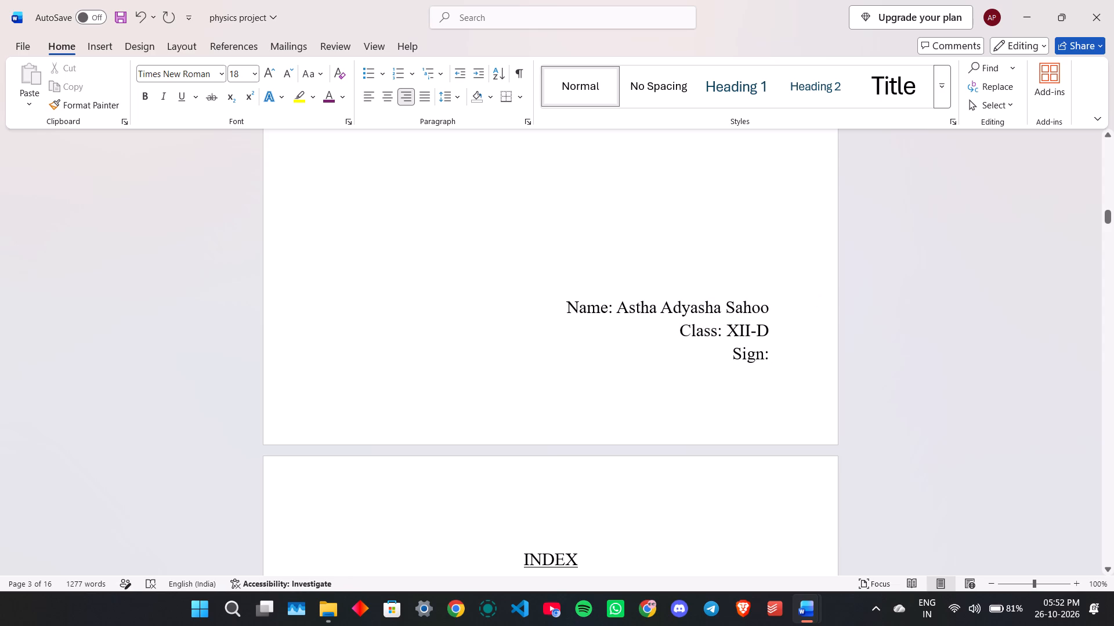
pyautogui.press('BackSpace')
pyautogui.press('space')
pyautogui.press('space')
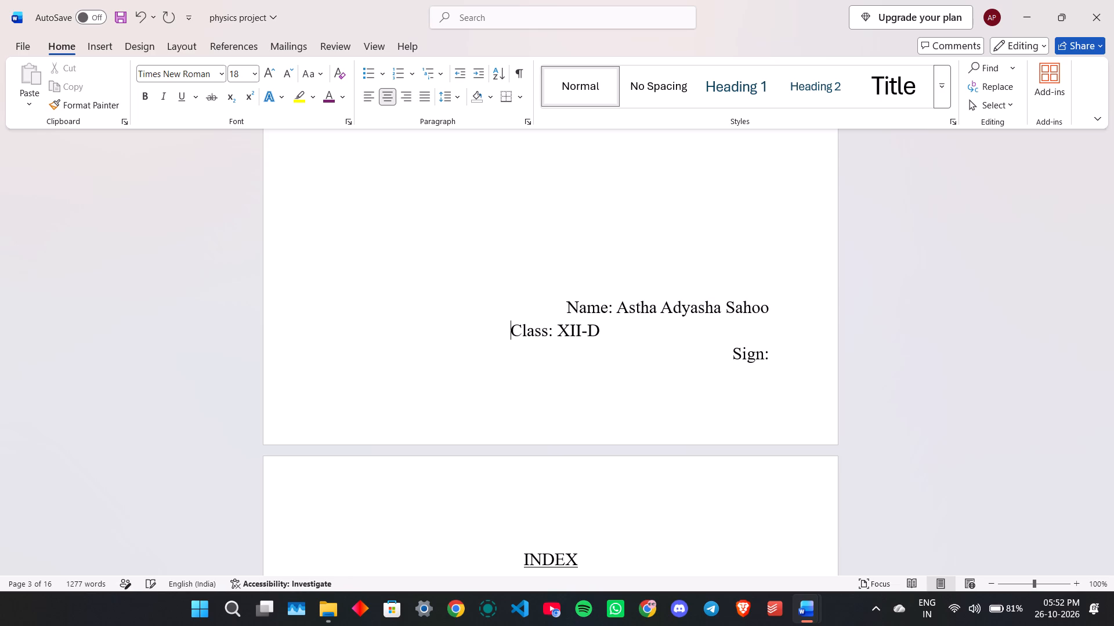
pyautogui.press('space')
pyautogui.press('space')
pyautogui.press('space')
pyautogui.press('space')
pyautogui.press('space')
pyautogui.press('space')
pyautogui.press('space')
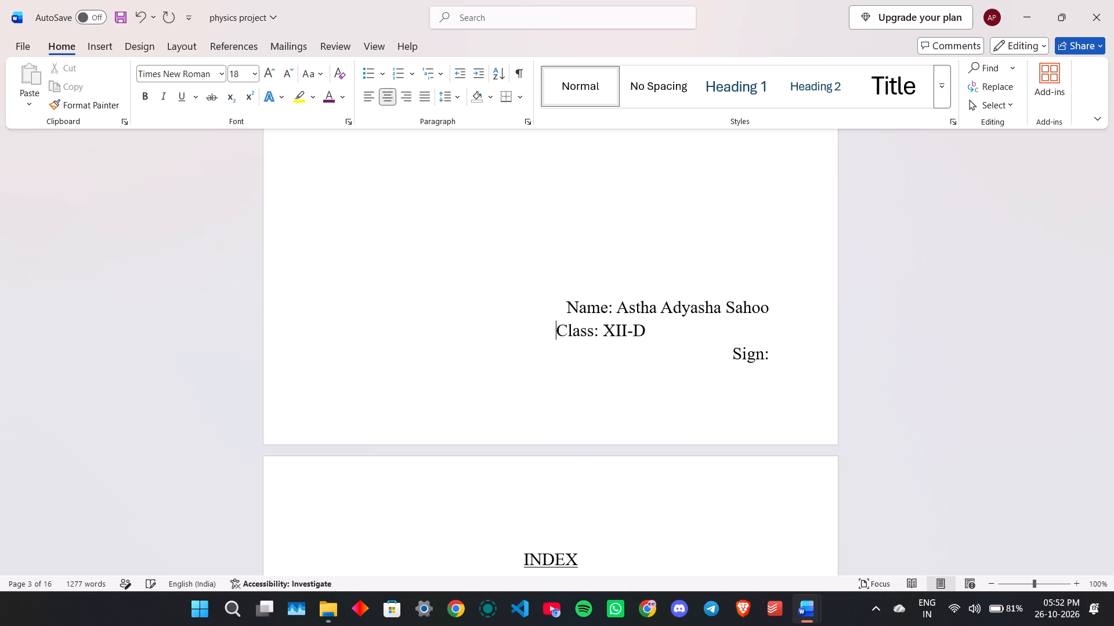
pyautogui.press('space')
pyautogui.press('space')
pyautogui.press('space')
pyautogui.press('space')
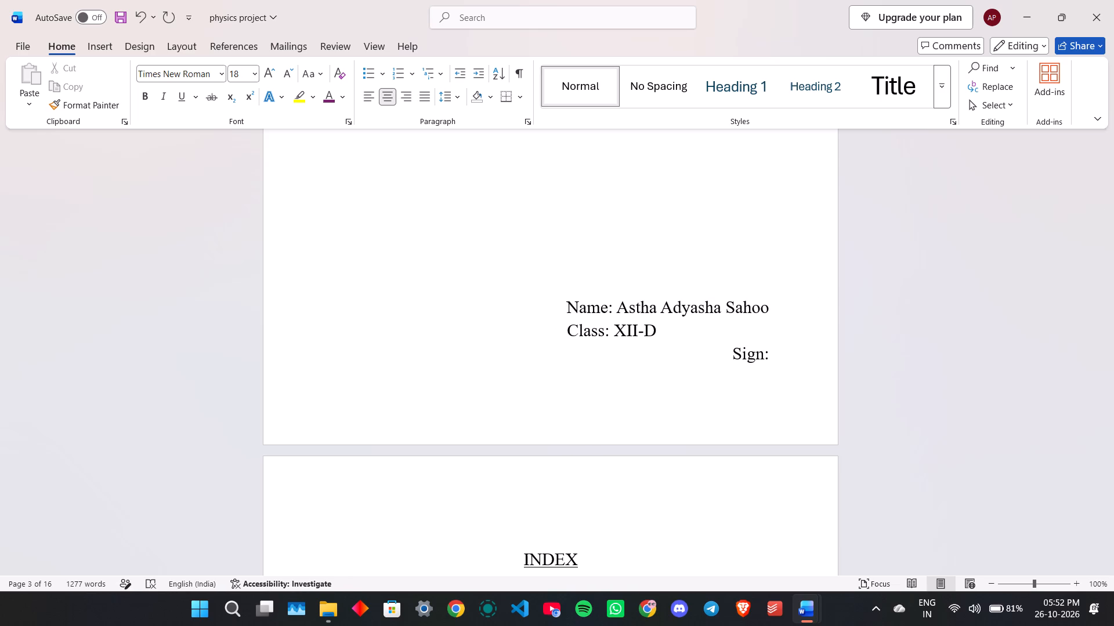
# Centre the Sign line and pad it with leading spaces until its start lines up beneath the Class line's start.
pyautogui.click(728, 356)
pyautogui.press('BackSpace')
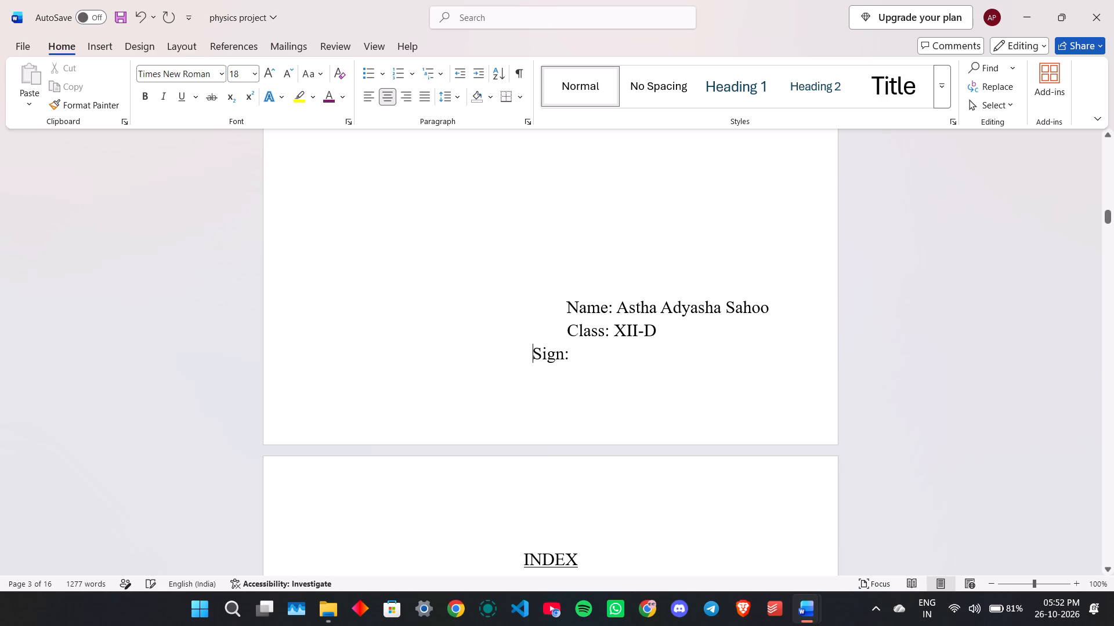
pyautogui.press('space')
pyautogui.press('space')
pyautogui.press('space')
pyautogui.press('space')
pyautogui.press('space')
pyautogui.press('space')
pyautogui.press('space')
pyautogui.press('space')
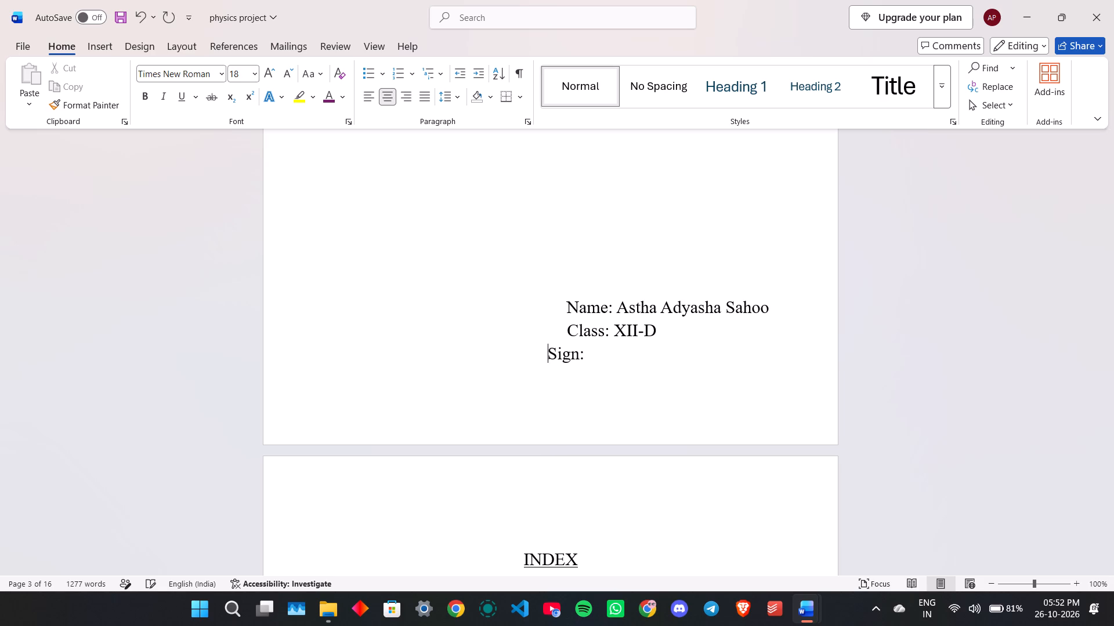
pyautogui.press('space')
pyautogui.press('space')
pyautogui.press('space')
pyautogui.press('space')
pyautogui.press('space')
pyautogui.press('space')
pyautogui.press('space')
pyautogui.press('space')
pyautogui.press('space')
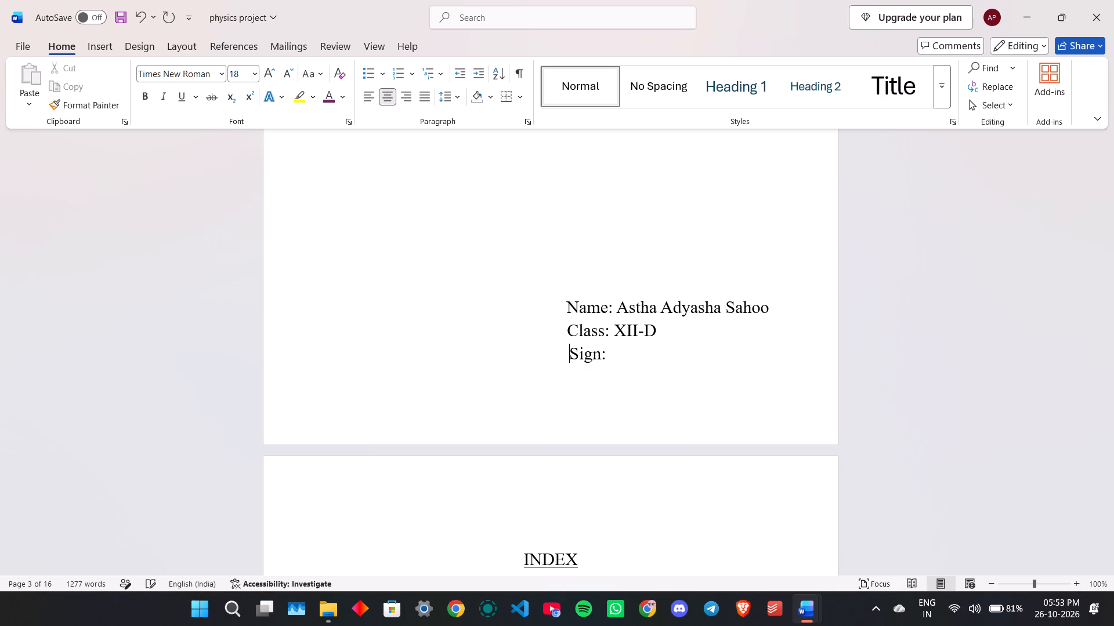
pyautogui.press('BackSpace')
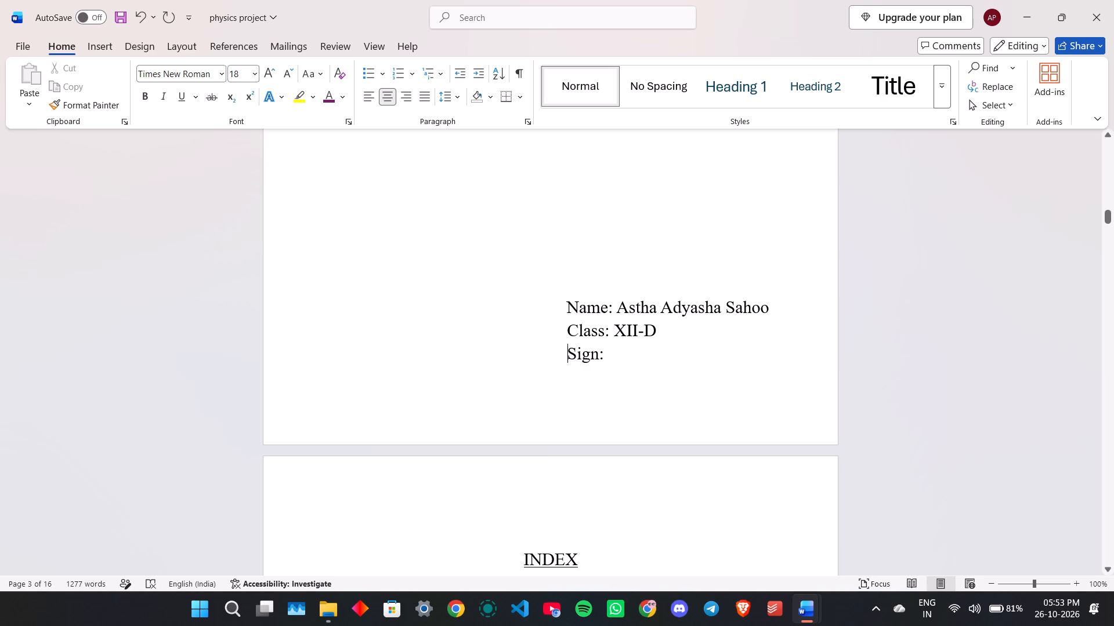
# Delete three blank lines above the Name line to bring the signature block closer to the acknowledgement text.
pyautogui.click(556, 309)
pyautogui.press('BackSpace')
pyautogui.press('BackSpace')
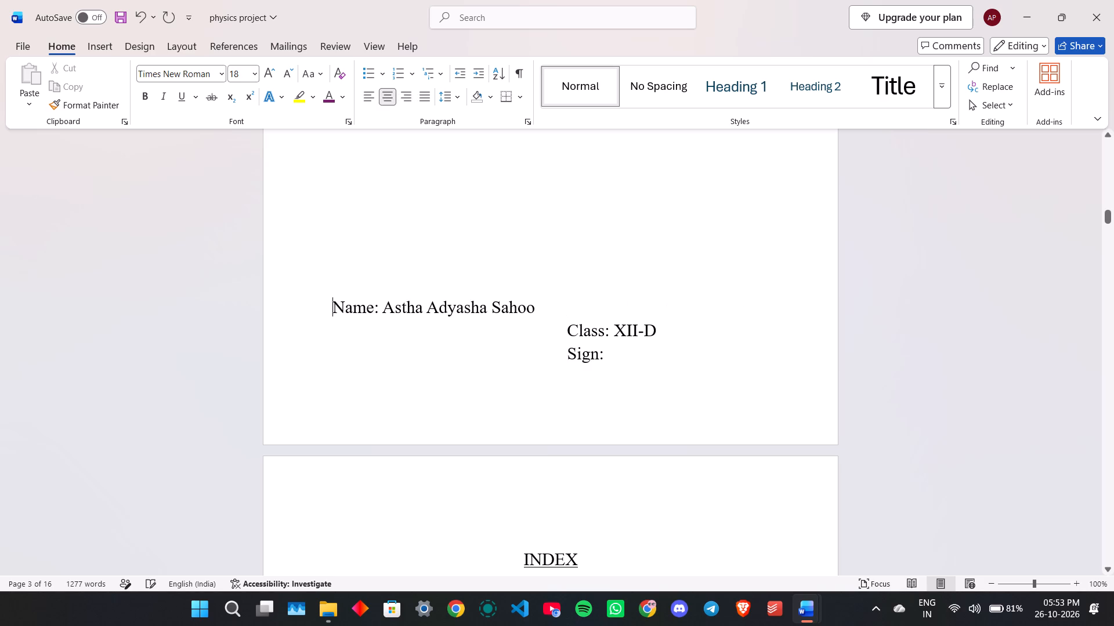
pyautogui.press('BackSpace')
pyautogui.press('BackSpace')
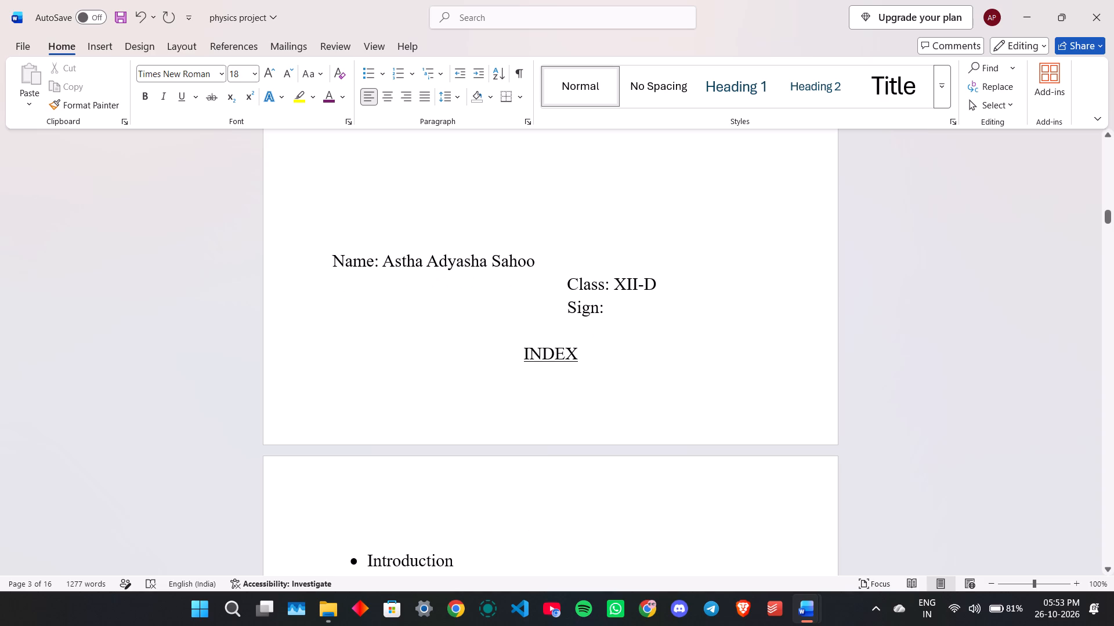
pyautogui.press('BackSpace')
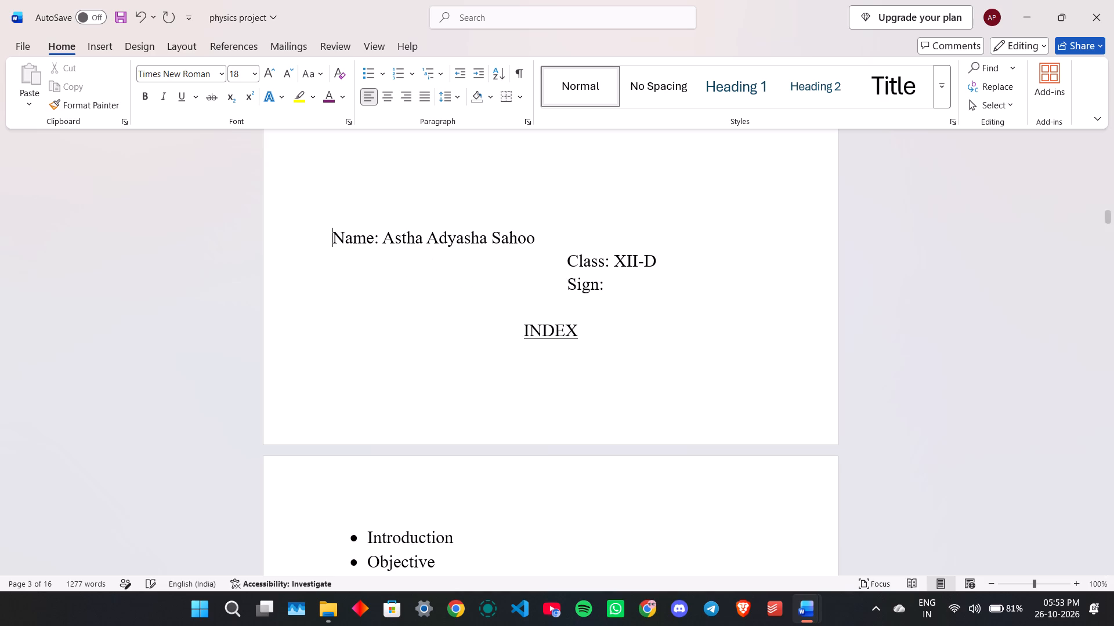
# Insert two blank lines before the INDEX heading to push it onto the following page.
pyautogui.click(518, 329)
pyautogui.press('Return')
pyautogui.press('Return')
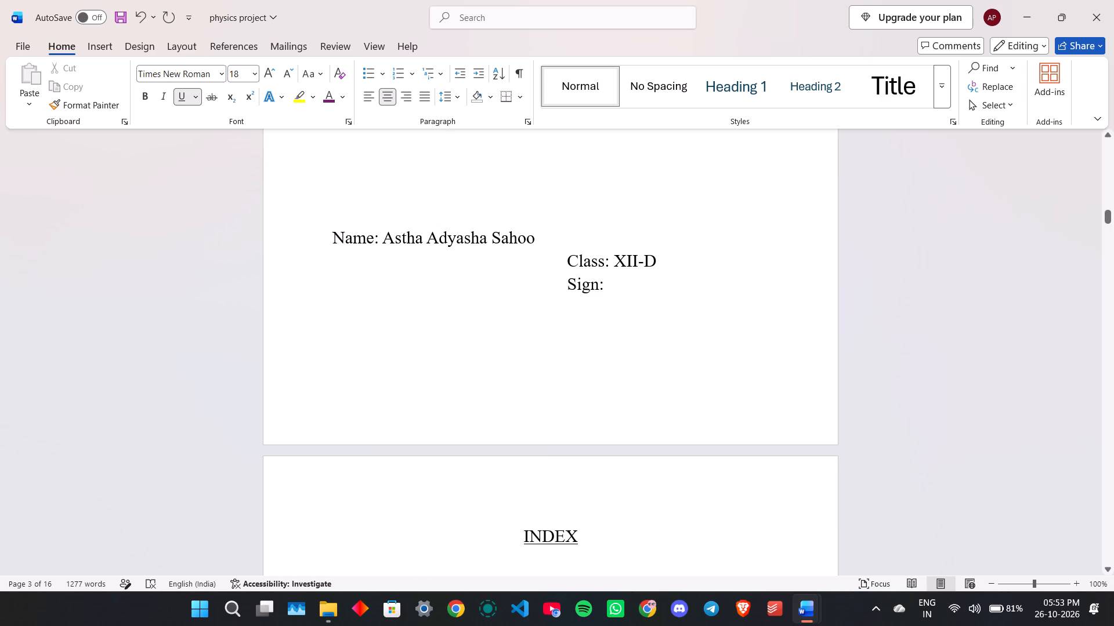
# Right-align the Name, Class and Sign lines of the acknowledgement signature block.
pyautogui.scroll(-10, 577, 296)
pyautogui.scroll(1, 583, 320)
pyautogui.scroll(-6, 584, 325)
pyautogui.scroll(1, 578, 320)
pyautogui.scroll(-9, 577, 319)
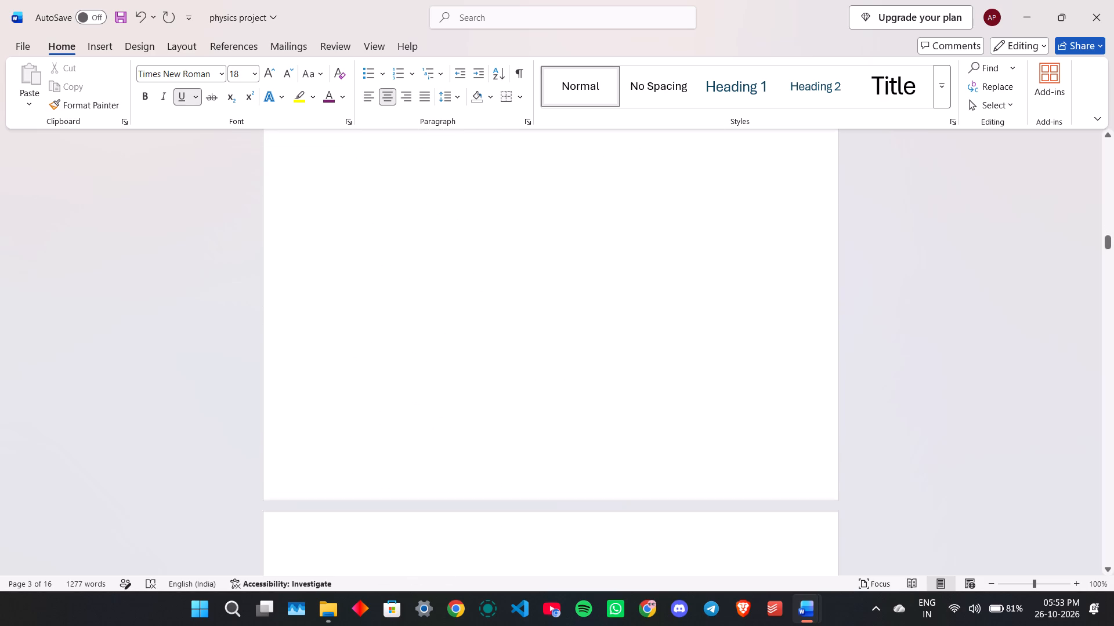
pyautogui.scroll(-3, 572, 308)
pyautogui.scroll(9, 570, 305)
pyautogui.scroll(-1, 569, 306)
pyautogui.scroll(19, 569, 306)
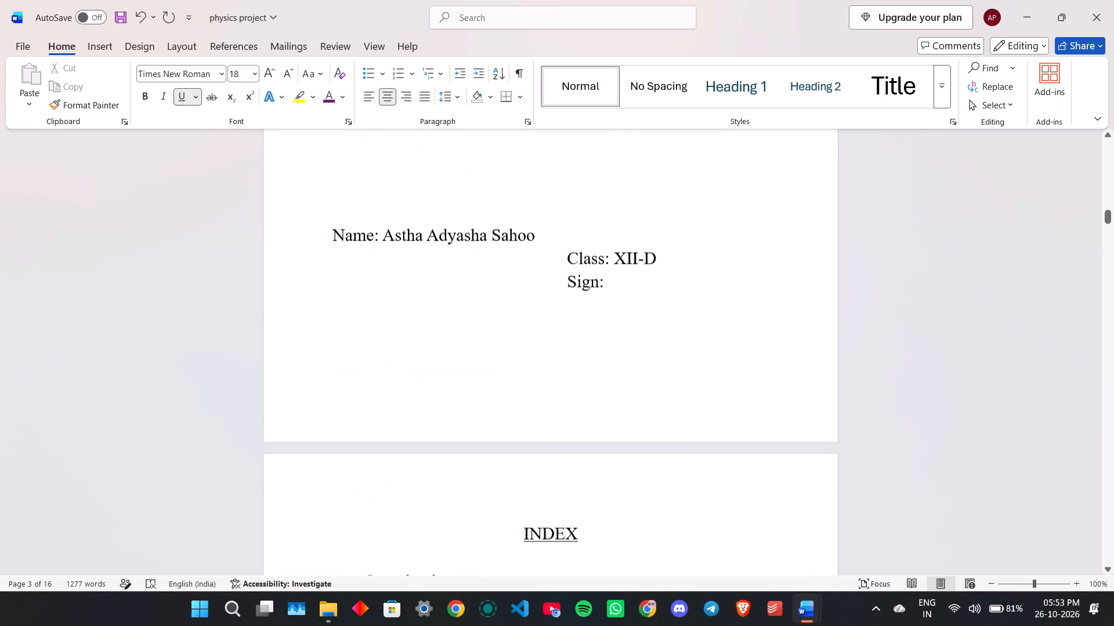
pyautogui.scroll(2, 569, 308)
pyautogui.moveTo(330, 334); pyautogui.dragTo(582, 374)
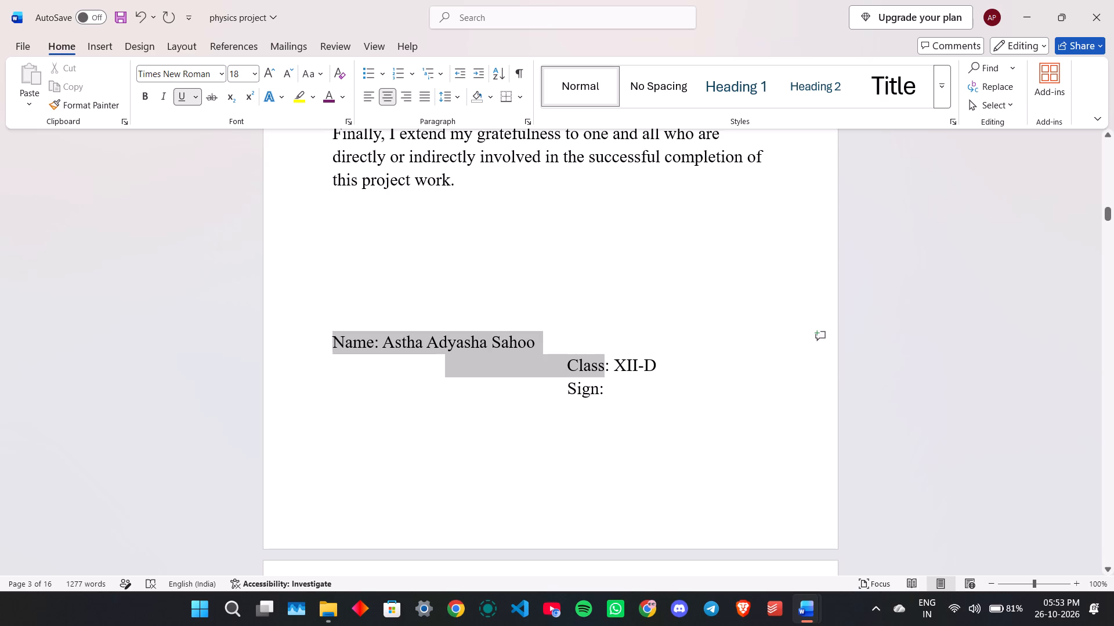
pyautogui.moveTo(582, 374); pyautogui.dragTo(591, 392)
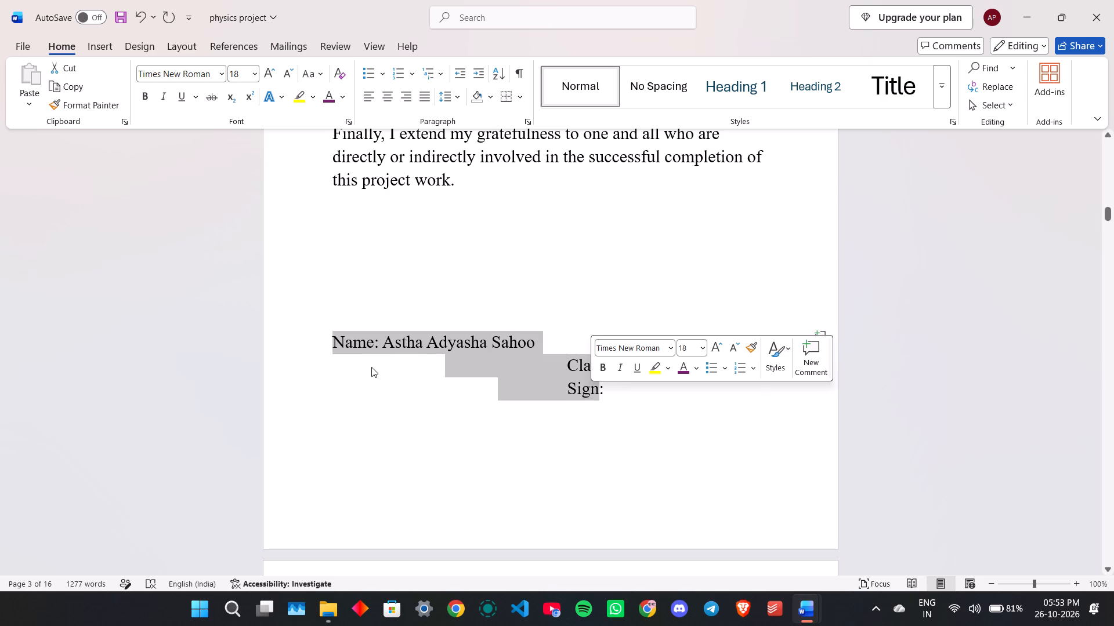
pyautogui.click(371, 369)
pyautogui.moveTo(330, 344); pyautogui.dragTo(612, 406)
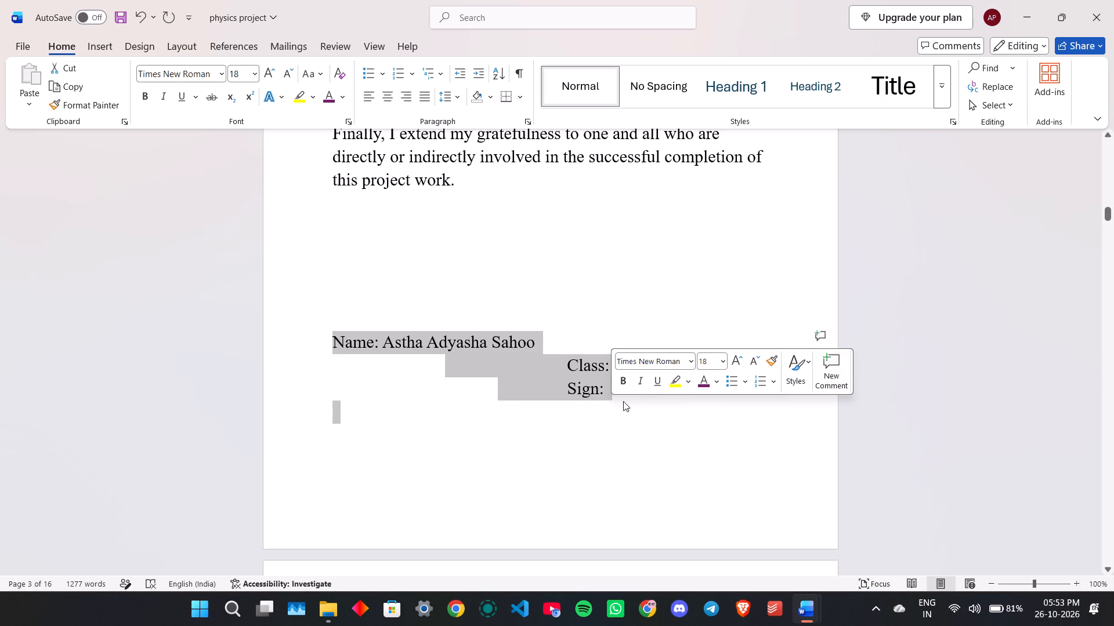
pyautogui.click(404, 97)
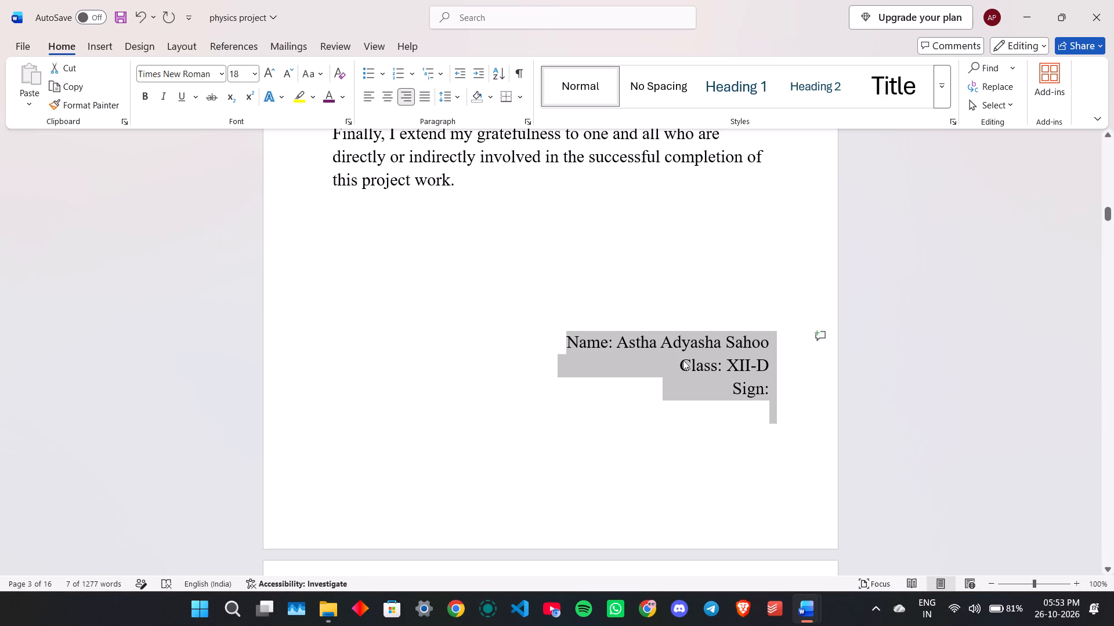
# Delete the leading spaces in front of the Class line.
pyautogui.click(680, 362)
pyautogui.press('BackSpace')
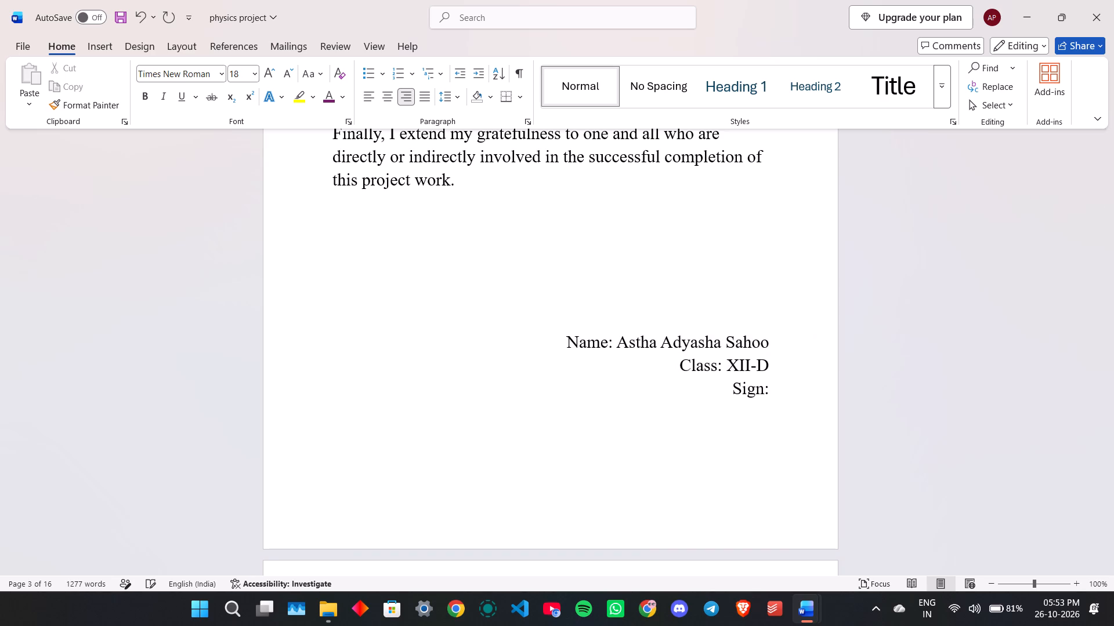
pyautogui.press('BackSpace')
pyautogui.press('BackSpace')
pyautogui.press('BackSpace')
pyautogui.press('BackSpace')
pyautogui.press('BackSpace')
pyautogui.press('BackSpace')
pyautogui.press('BackSpace')
pyautogui.press('BackSpace')
pyautogui.press('BackSpace')
pyautogui.press('BackSpace')
# Centre the Class line and pad it with leading spaces until its start lines up beneath the Name line's start.
pyautogui.click(371, 98)
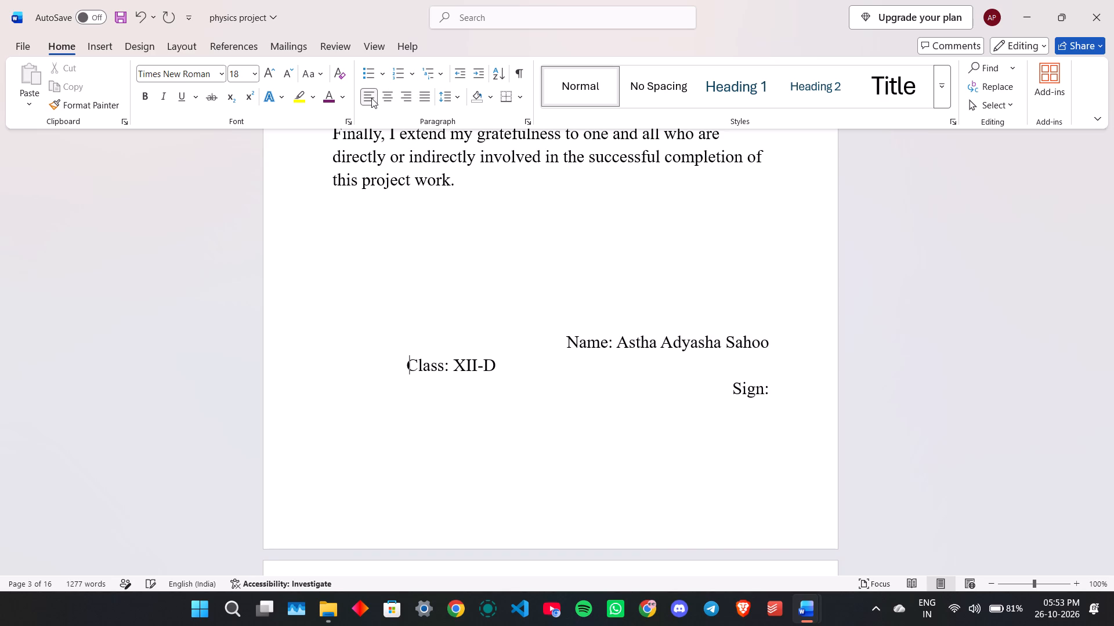
pyautogui.click(388, 95)
pyautogui.click(388, 95)
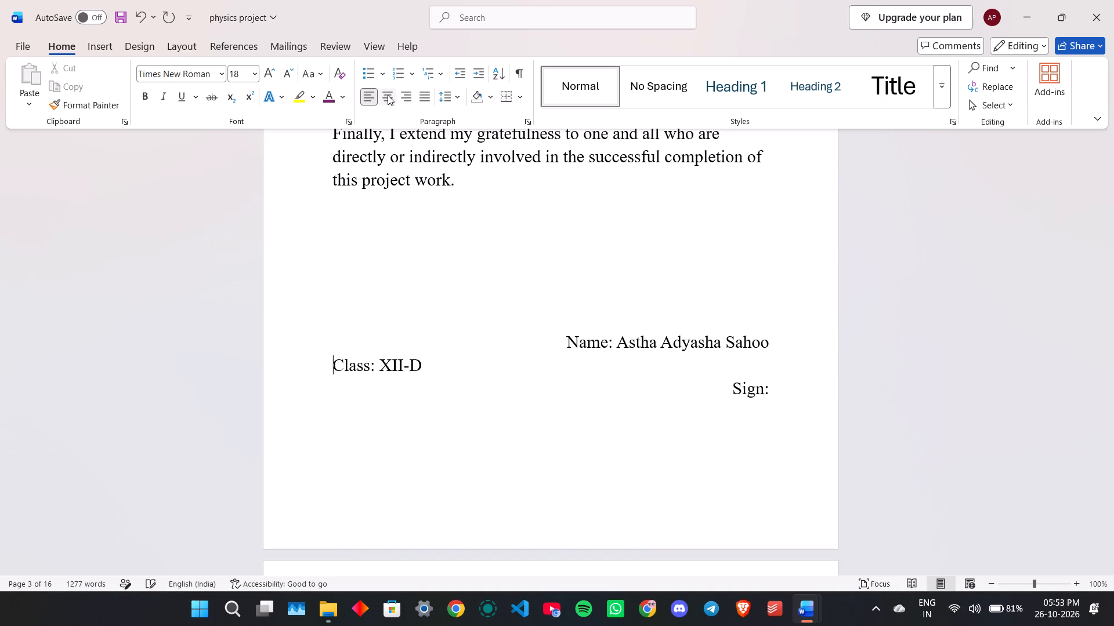
pyautogui.click(364, 96)
pyautogui.click(393, 97)
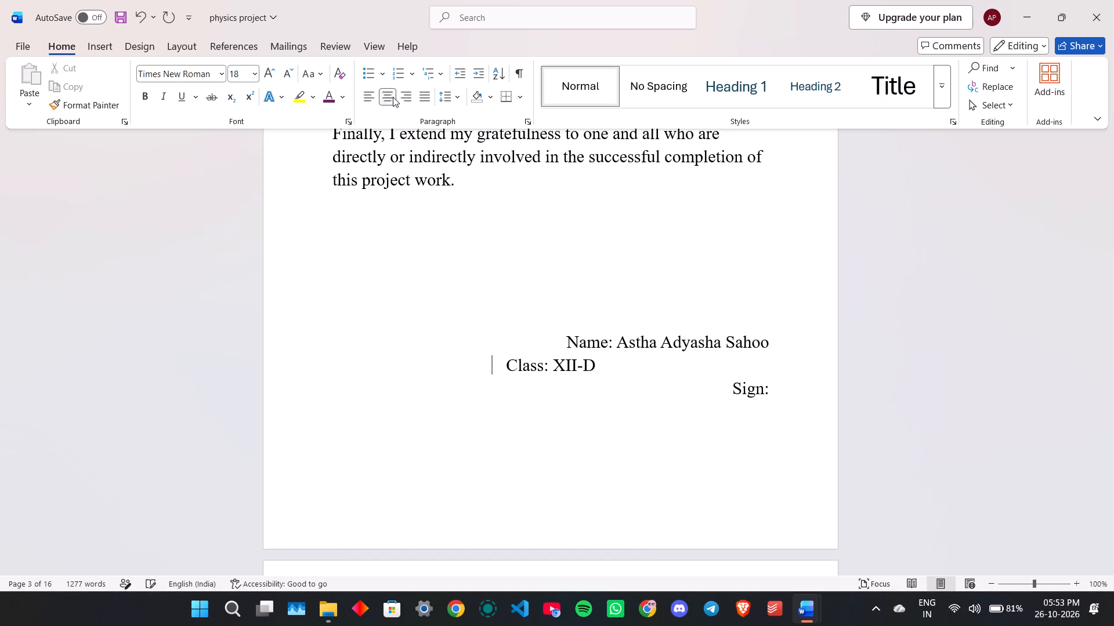
pyautogui.click(410, 94)
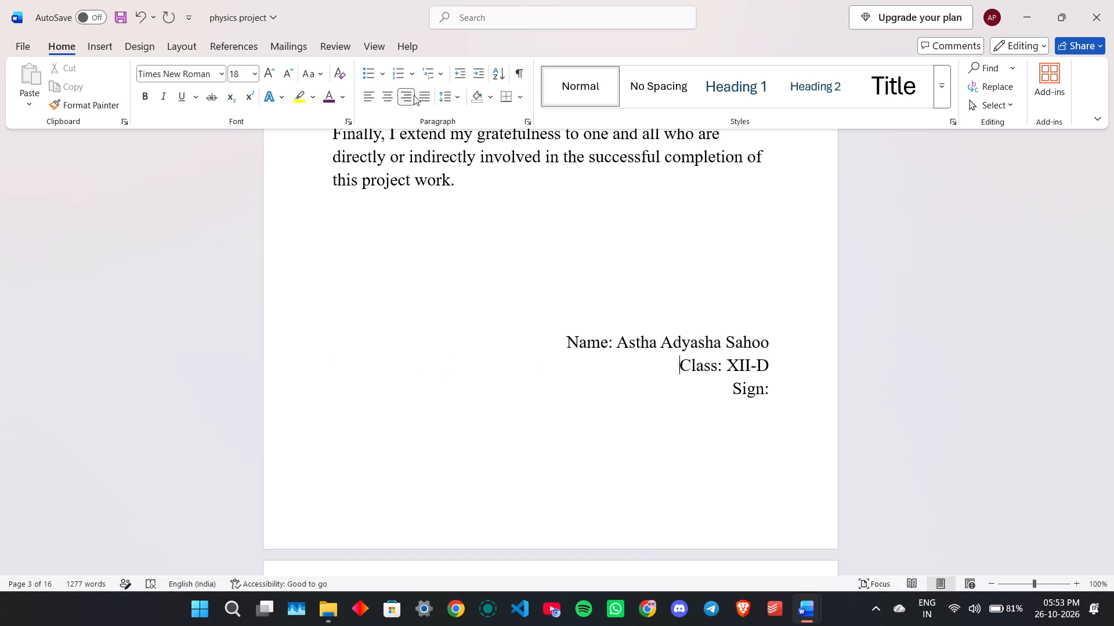
pyautogui.click(420, 93)
pyautogui.click(385, 97)
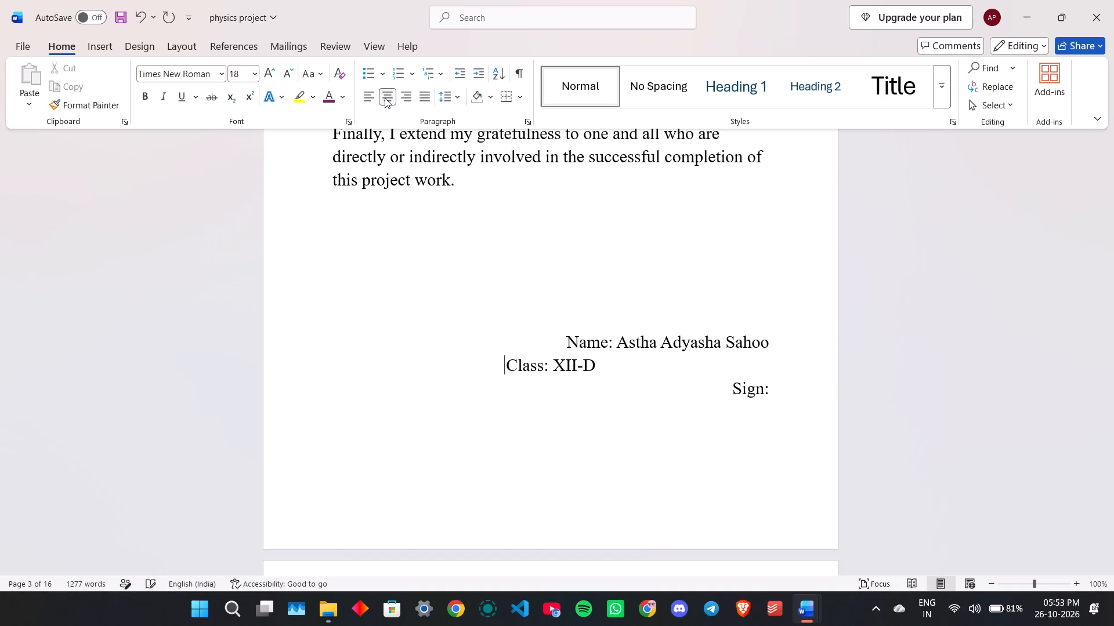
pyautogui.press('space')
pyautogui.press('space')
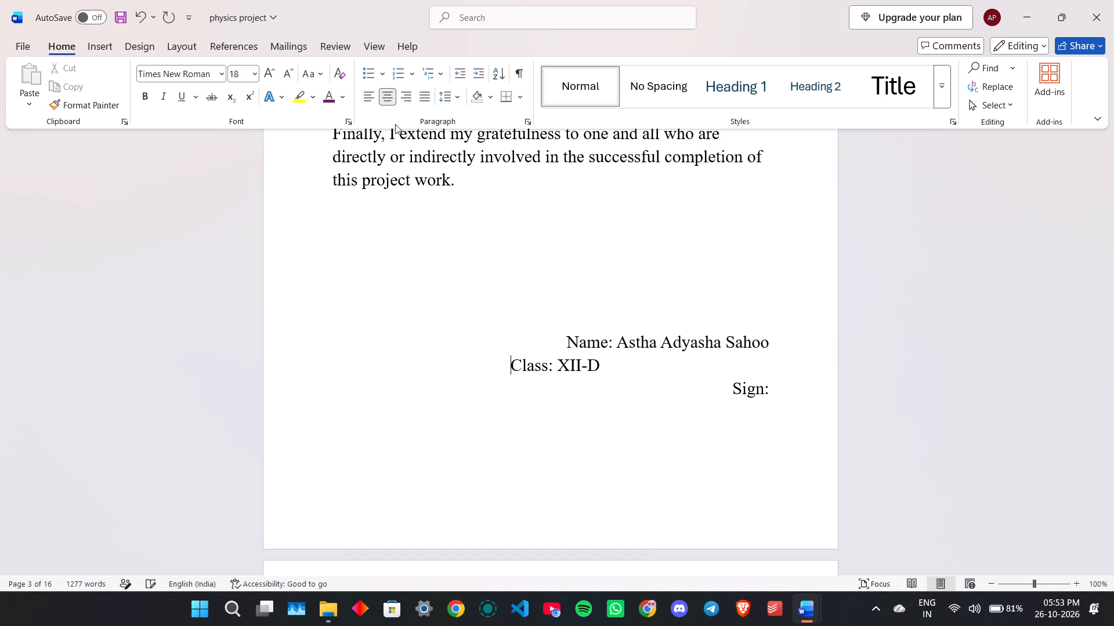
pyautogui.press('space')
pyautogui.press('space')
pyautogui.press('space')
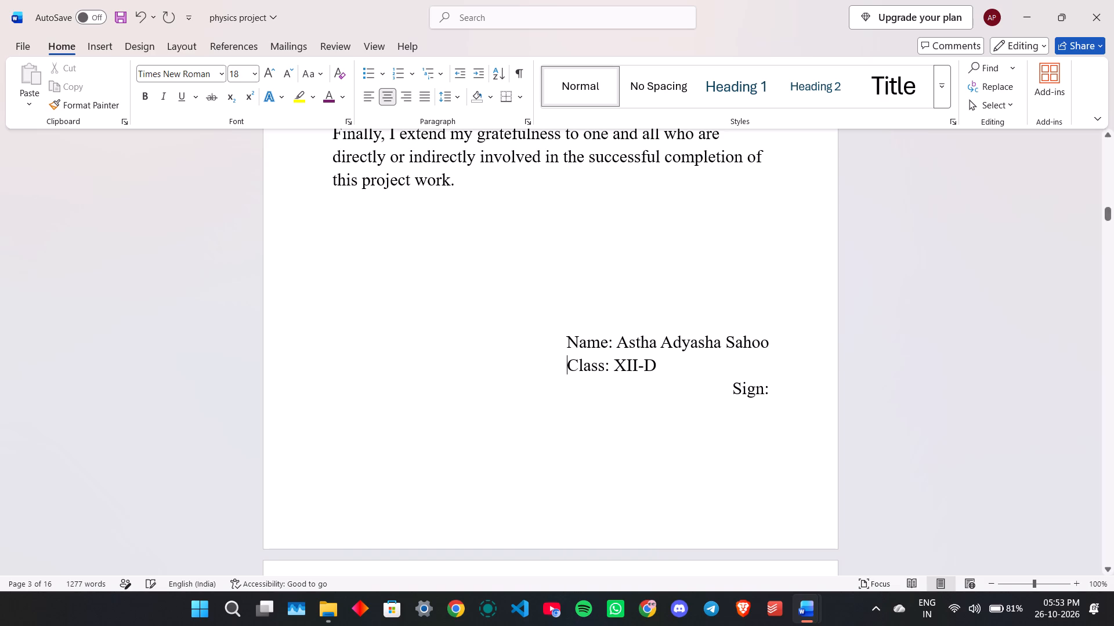
# Centre the Sign line and adjust its leading spaces until its start lines up beneath the Class line's start.
pyautogui.click(732, 390)
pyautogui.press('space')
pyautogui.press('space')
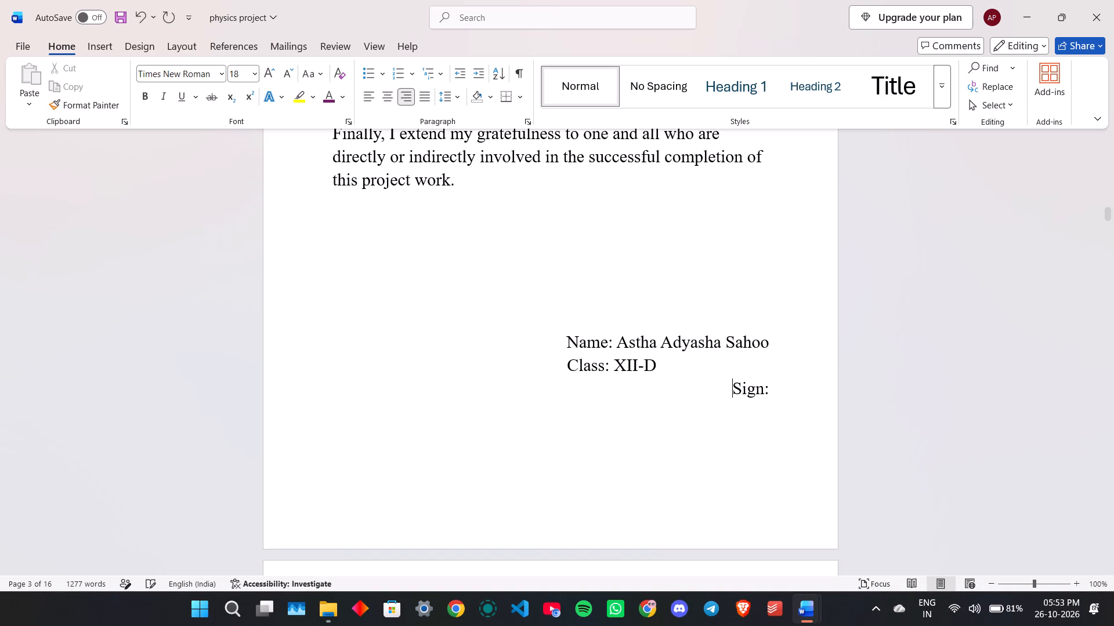
pyautogui.click(381, 99)
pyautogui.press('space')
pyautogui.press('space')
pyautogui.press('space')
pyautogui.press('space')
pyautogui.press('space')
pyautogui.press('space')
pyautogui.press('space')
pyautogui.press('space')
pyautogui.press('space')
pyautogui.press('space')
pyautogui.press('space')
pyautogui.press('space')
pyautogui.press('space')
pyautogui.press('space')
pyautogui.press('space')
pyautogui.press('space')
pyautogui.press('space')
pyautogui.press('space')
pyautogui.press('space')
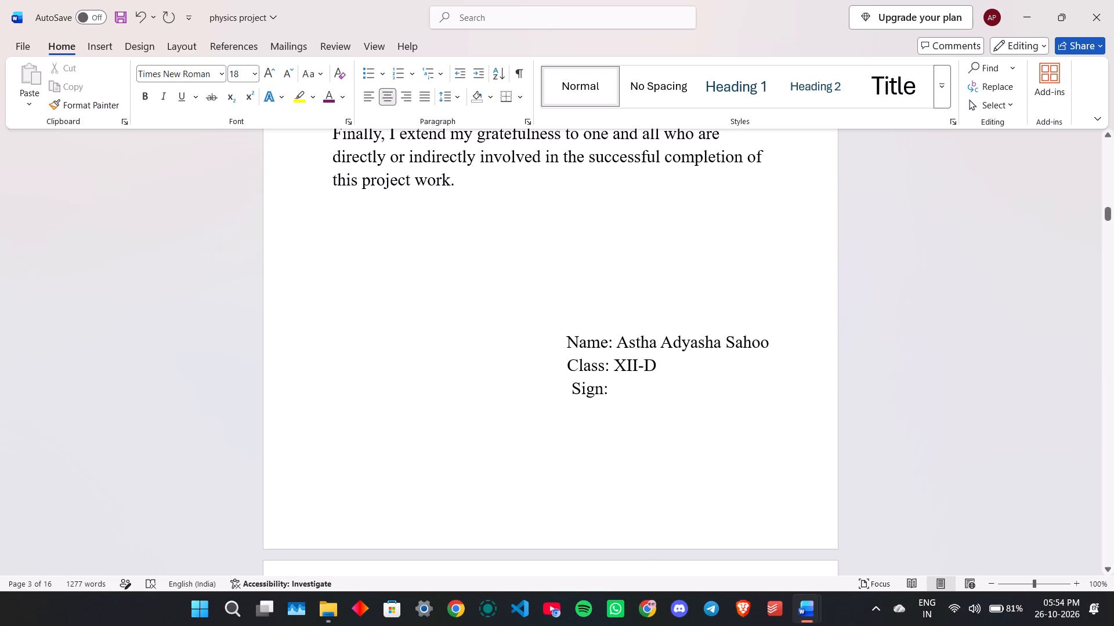
pyautogui.press('BackSpace')
pyautogui.press('BackSpace')
# Set the INDEX heading to font size 26.
pyautogui.scroll(1, 724, 388)
pyautogui.scroll(-4, 724, 388)
pyautogui.scroll(1, 720, 388)
pyautogui.scroll(-4, 717, 388)
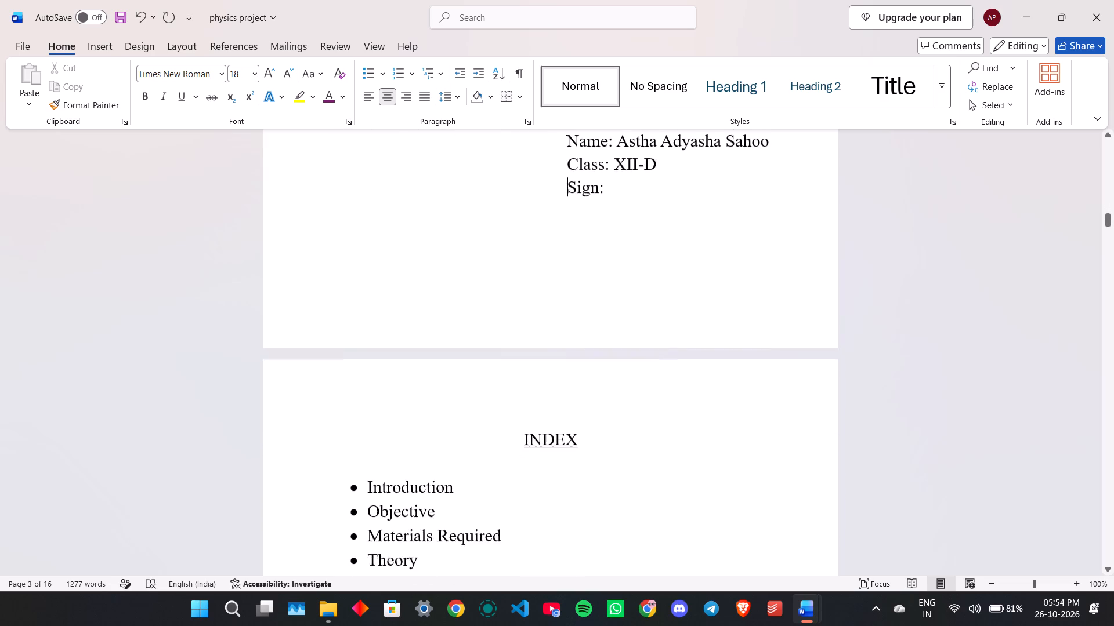
pyautogui.scroll(-2, 707, 394)
pyautogui.moveTo(515, 361); pyautogui.dragTo(587, 368)
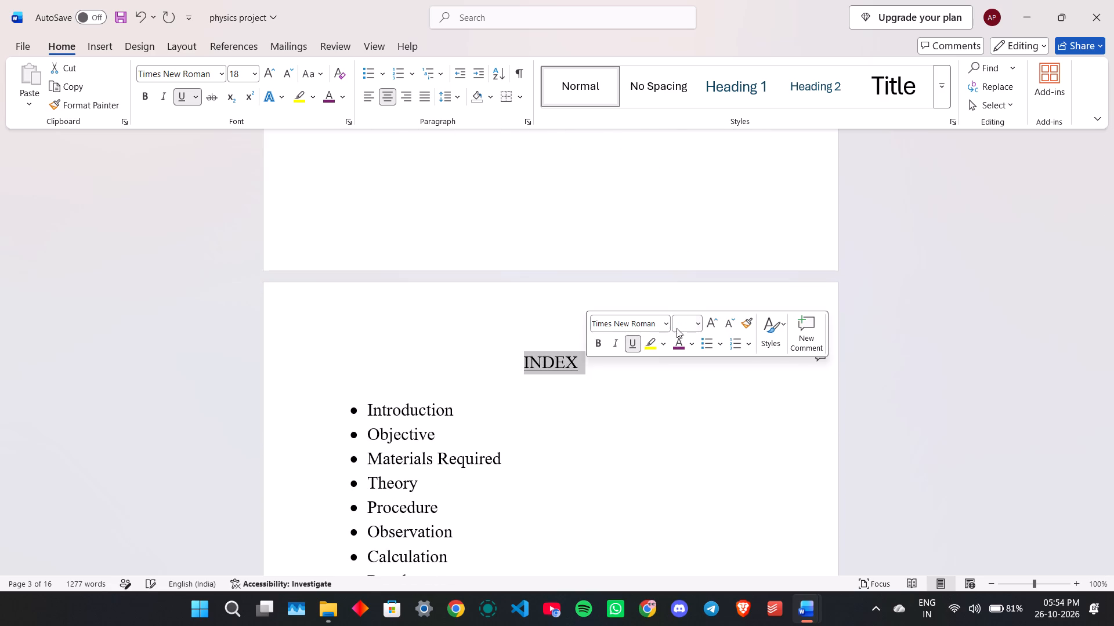
pyautogui.click(699, 321)
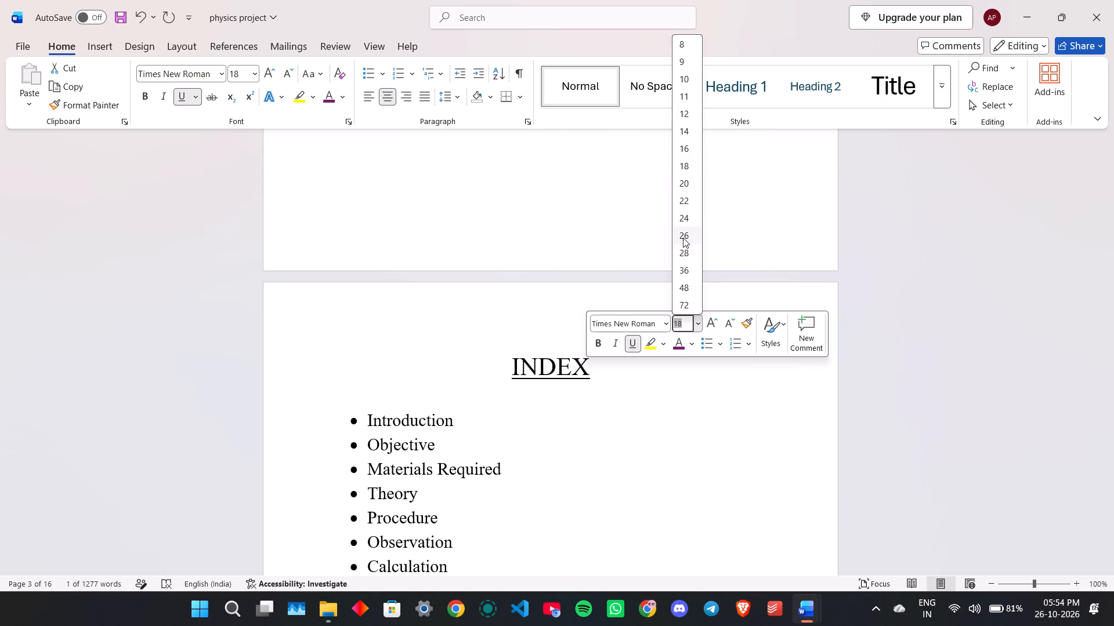
pyautogui.click(683, 238)
pyautogui.click(619, 426)
pyautogui.scroll(-8, 625, 443)
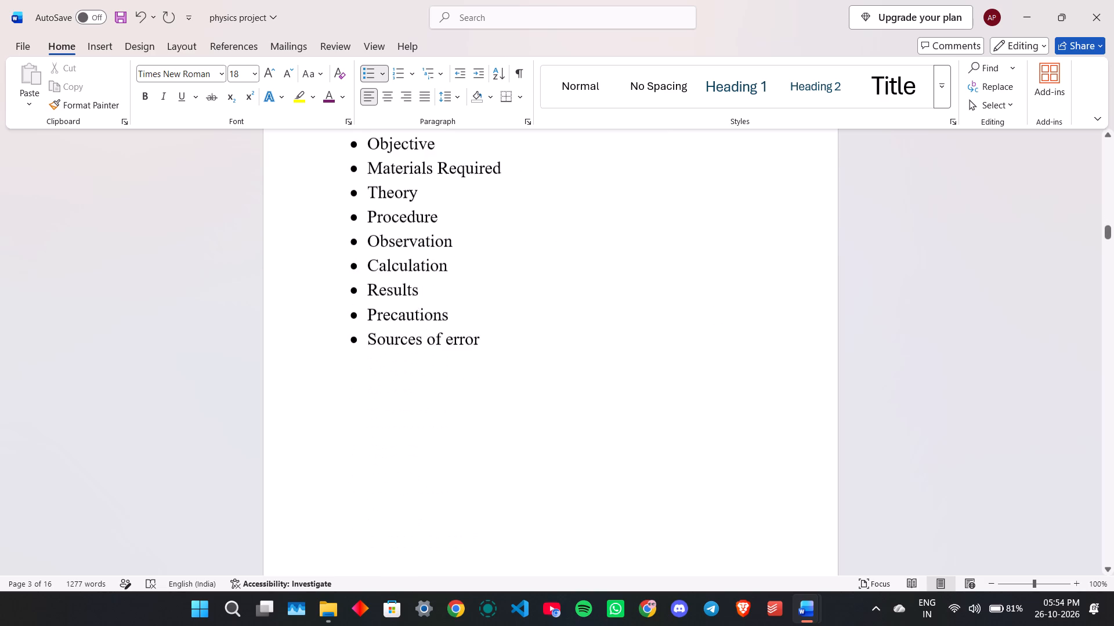
# Insert a blank line between the INTRODUCTION heading and its first paragraph.
pyautogui.scroll(-19, 634, 473)
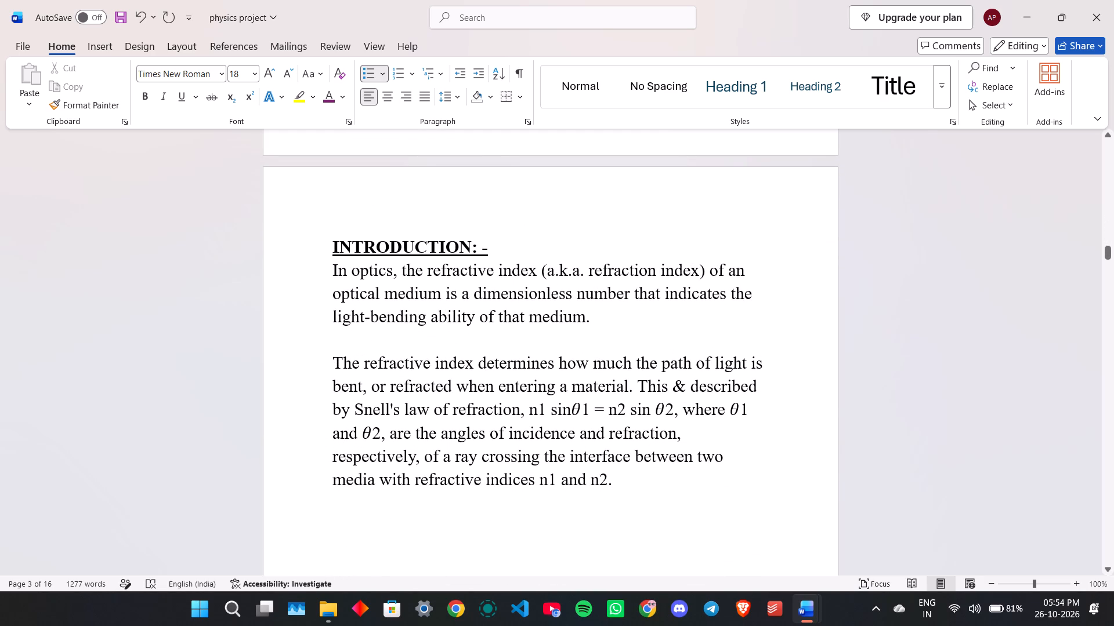
pyautogui.click(330, 266)
pyautogui.press('Return')
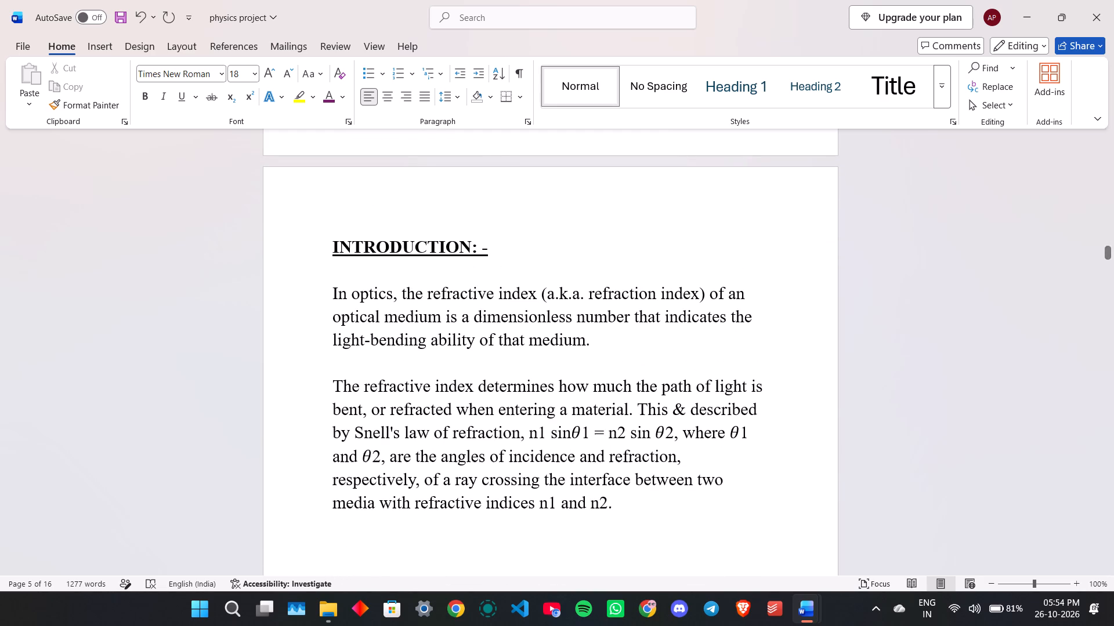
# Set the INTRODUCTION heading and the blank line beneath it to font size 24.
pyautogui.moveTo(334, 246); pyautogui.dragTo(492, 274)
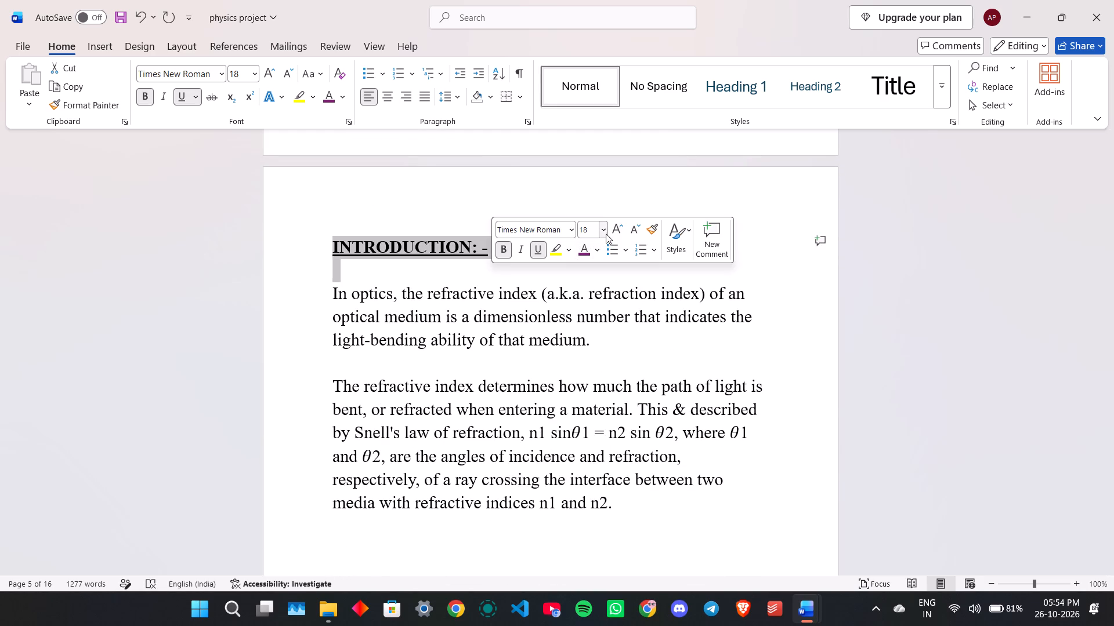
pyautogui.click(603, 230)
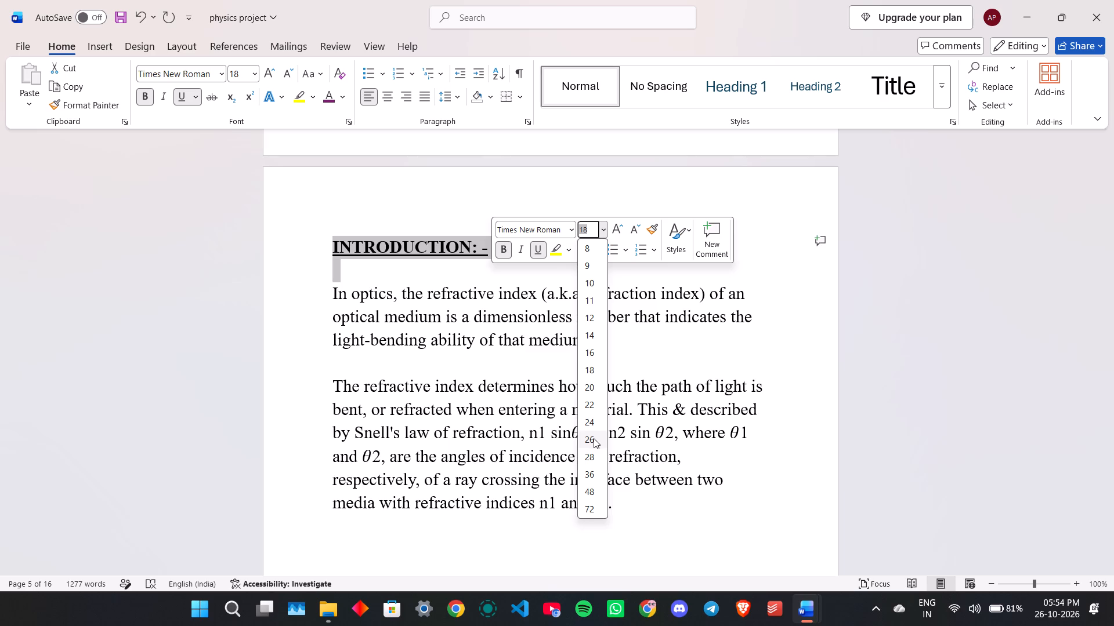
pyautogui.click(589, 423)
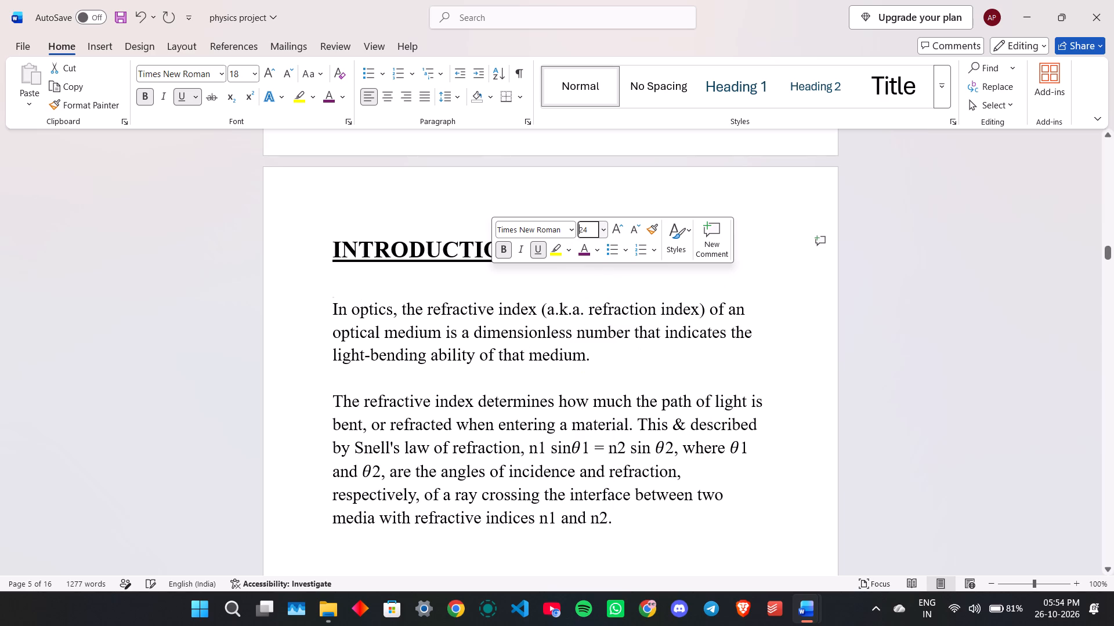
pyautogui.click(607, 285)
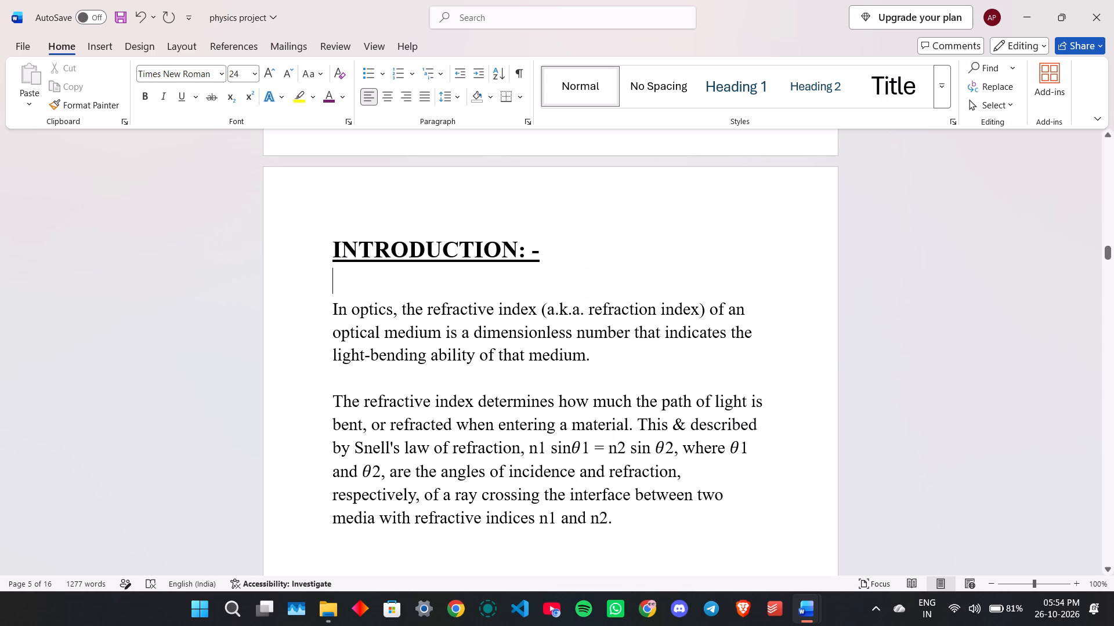
# Set the INTRODUCTION heading and the blank line beneath it to font size 26.
pyautogui.moveTo(327, 249); pyautogui.dragTo(513, 260)
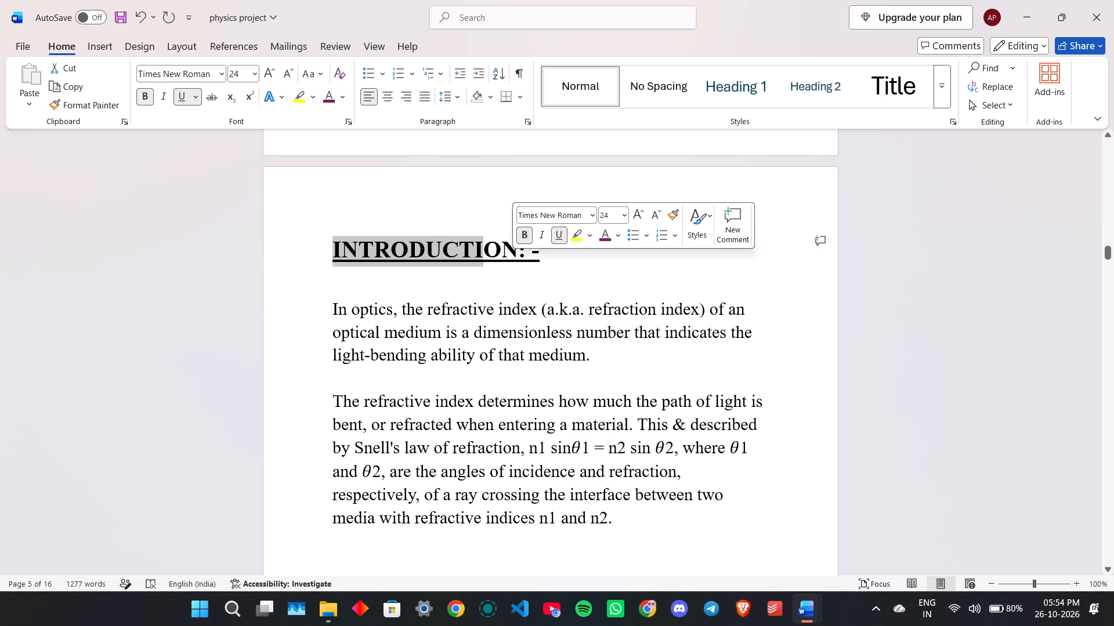
pyautogui.click(383, 276)
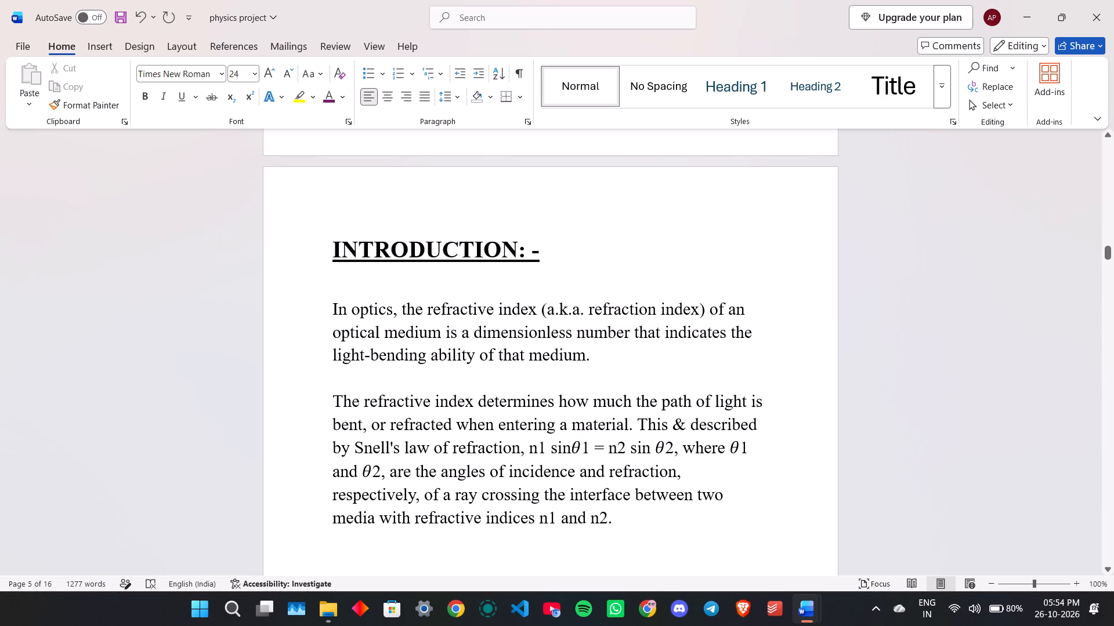
pyautogui.moveTo(326, 251); pyautogui.dragTo(597, 275)
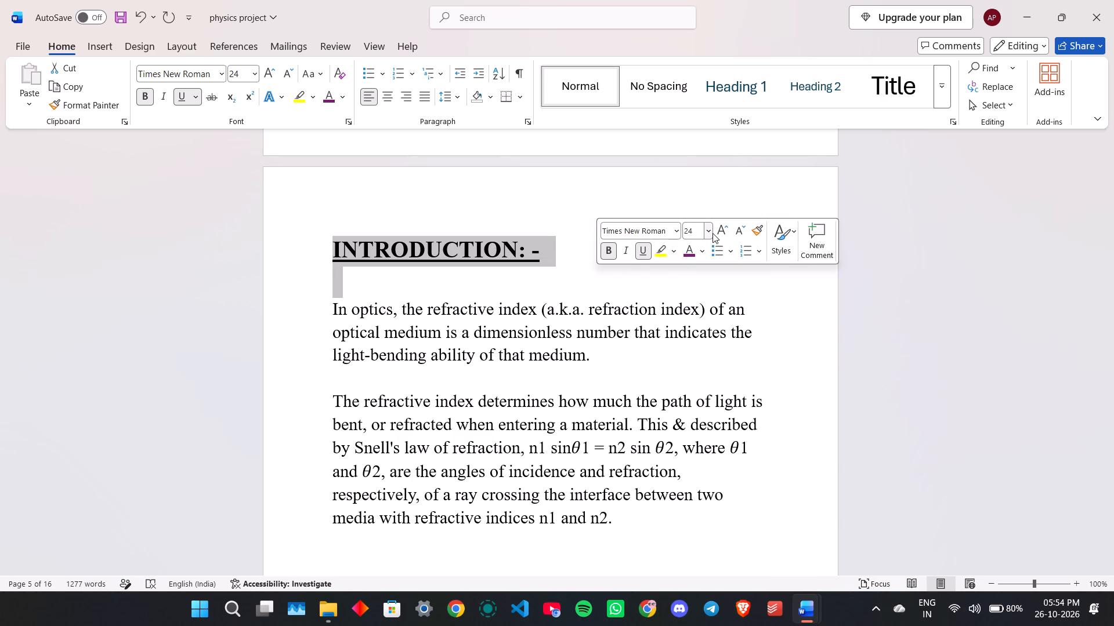
pyautogui.click(708, 230)
pyautogui.click(704, 435)
pyautogui.click(481, 289)
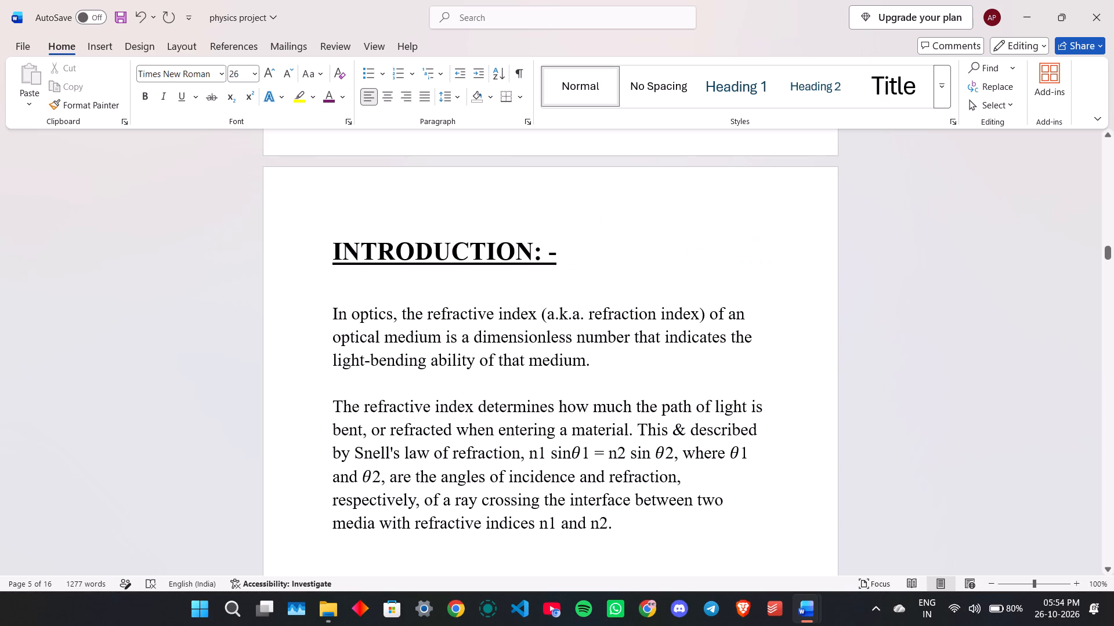
# Remove the blank lines above the OBJECTIVES OF THE PROJECT heading so it starts at the top margin of its page.
pyautogui.scroll(-5, 1104, 14)
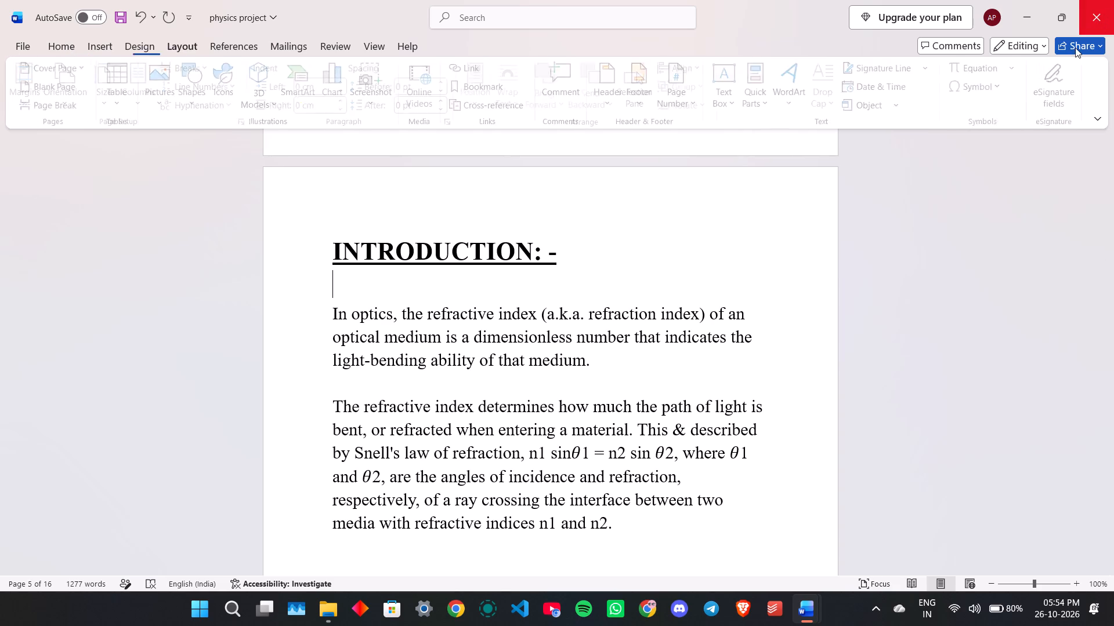
pyautogui.scroll(-5, 626, 256)
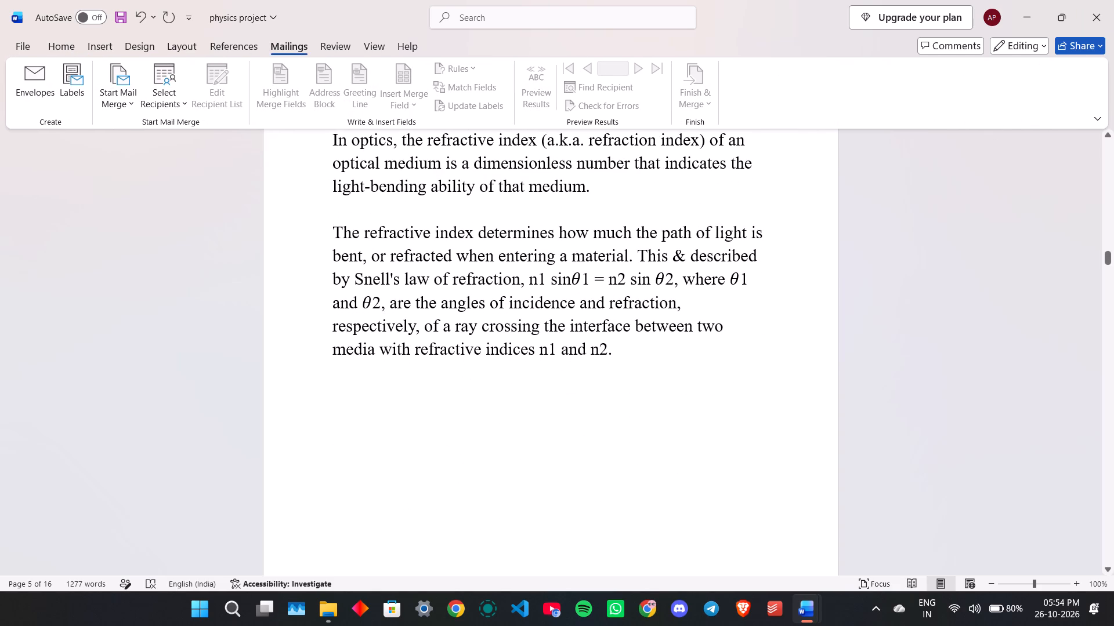
pyautogui.scroll(-9, 637, 230)
pyautogui.scroll(1, 638, 223)
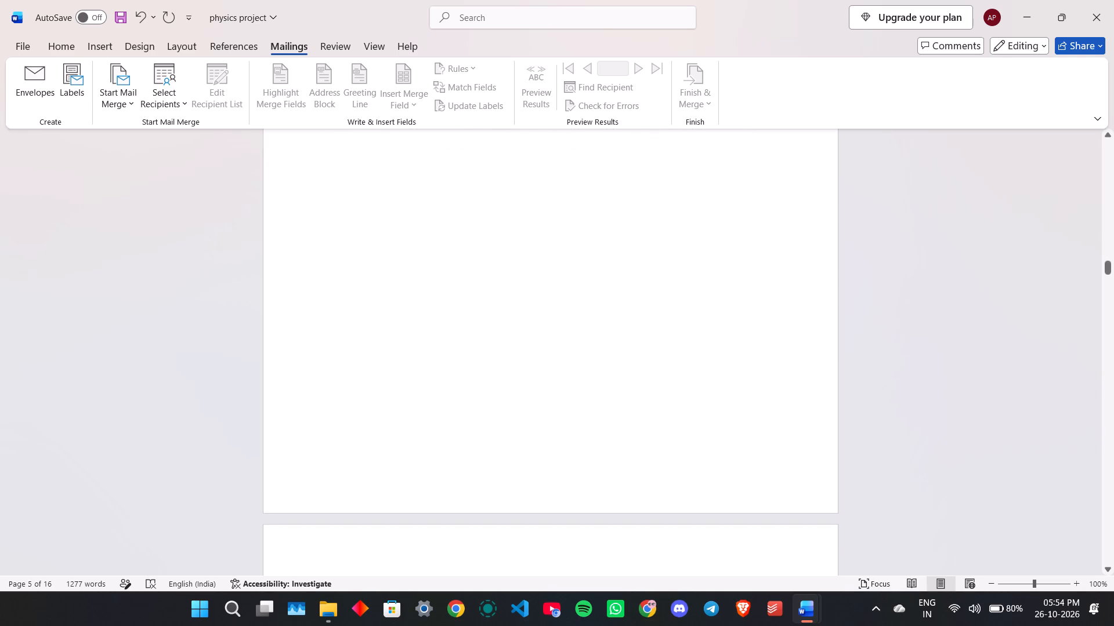
pyautogui.scroll(3, 638, 223)
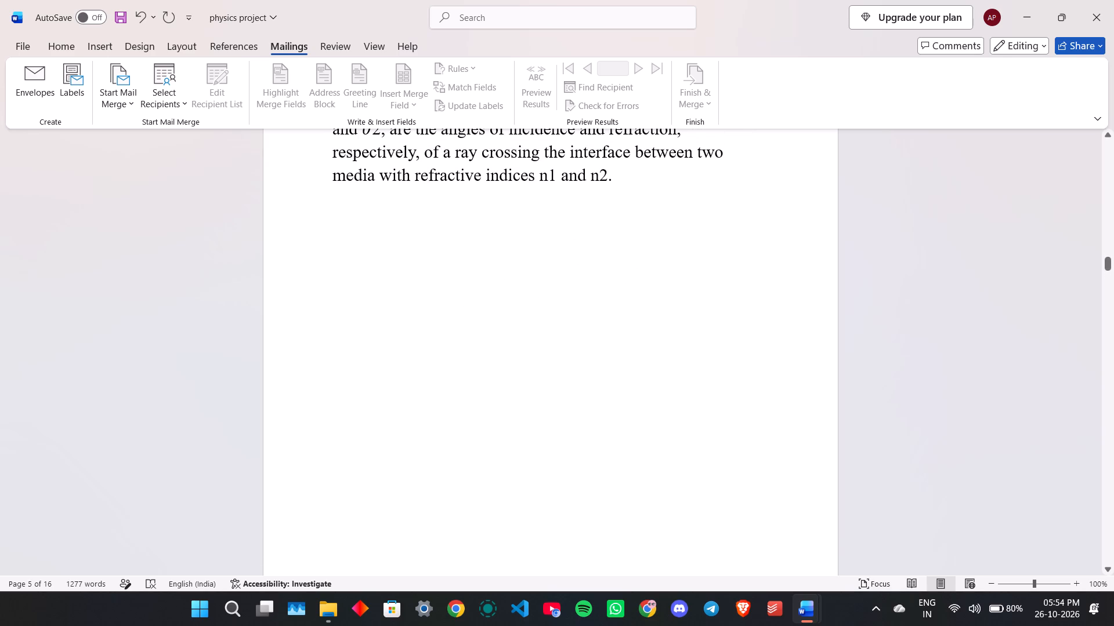
pyautogui.scroll(-2, 611, 225)
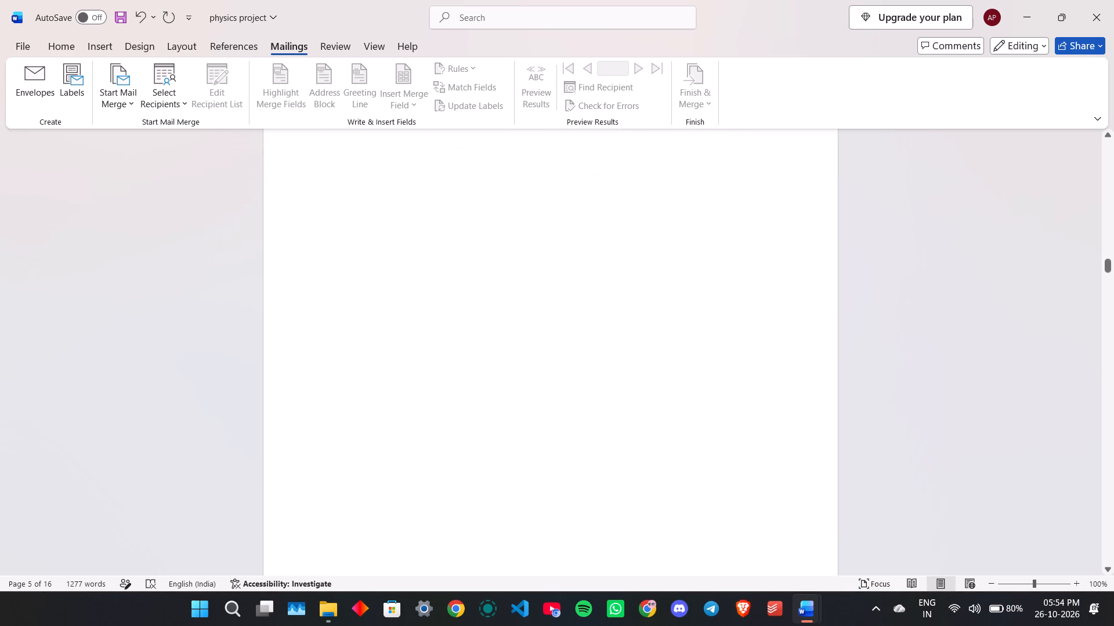
pyautogui.scroll(-14, 611, 225)
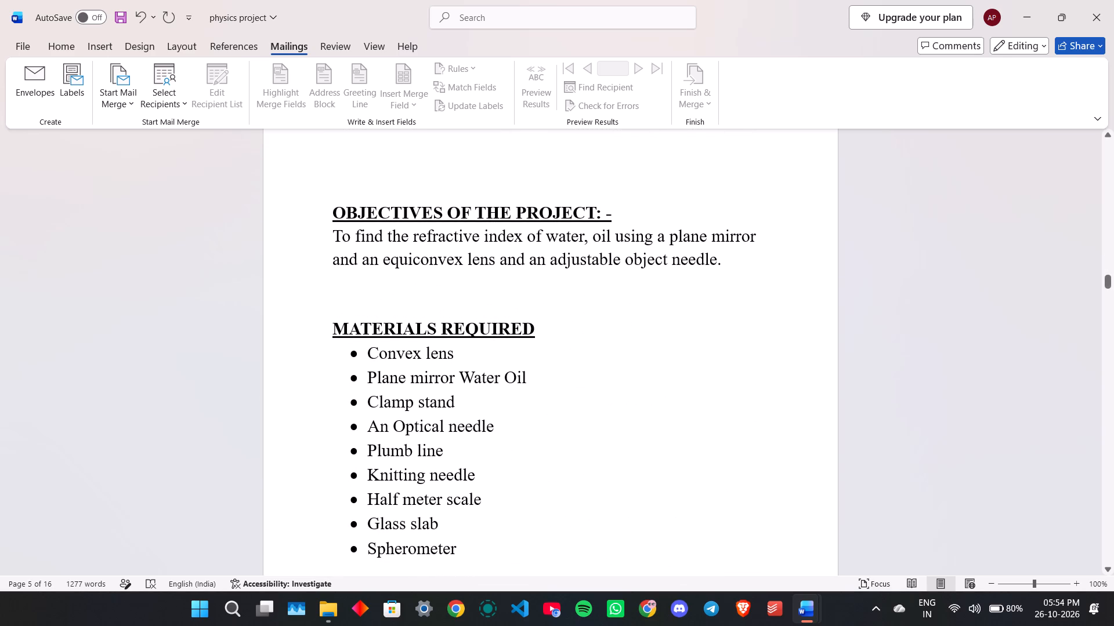
pyautogui.click(323, 213)
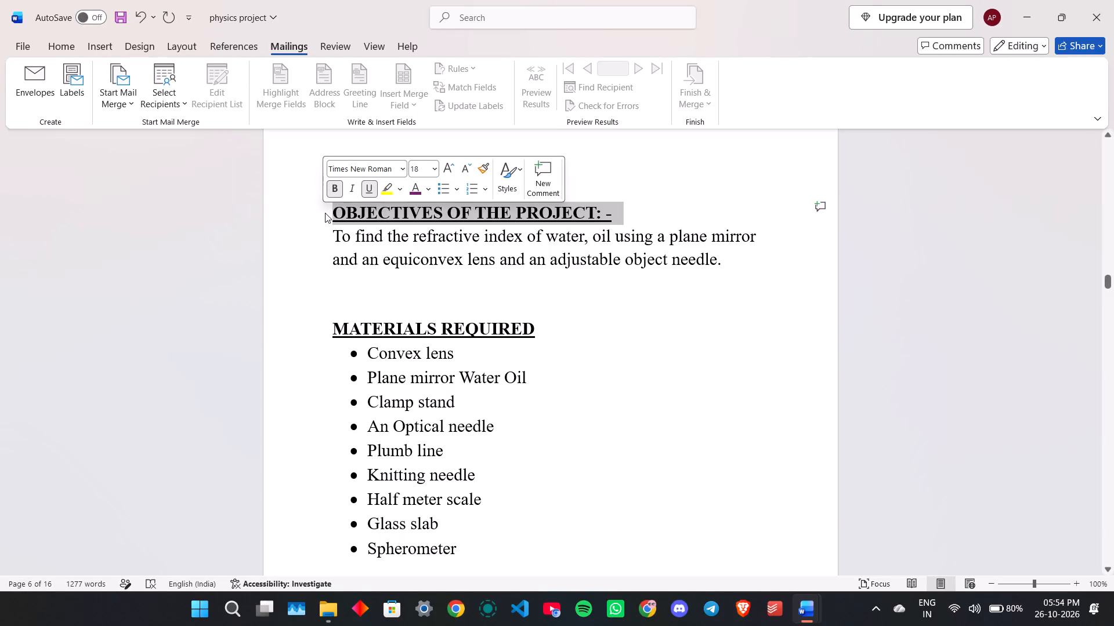
pyautogui.click(326, 208)
pyautogui.scroll(3, 491, 130)
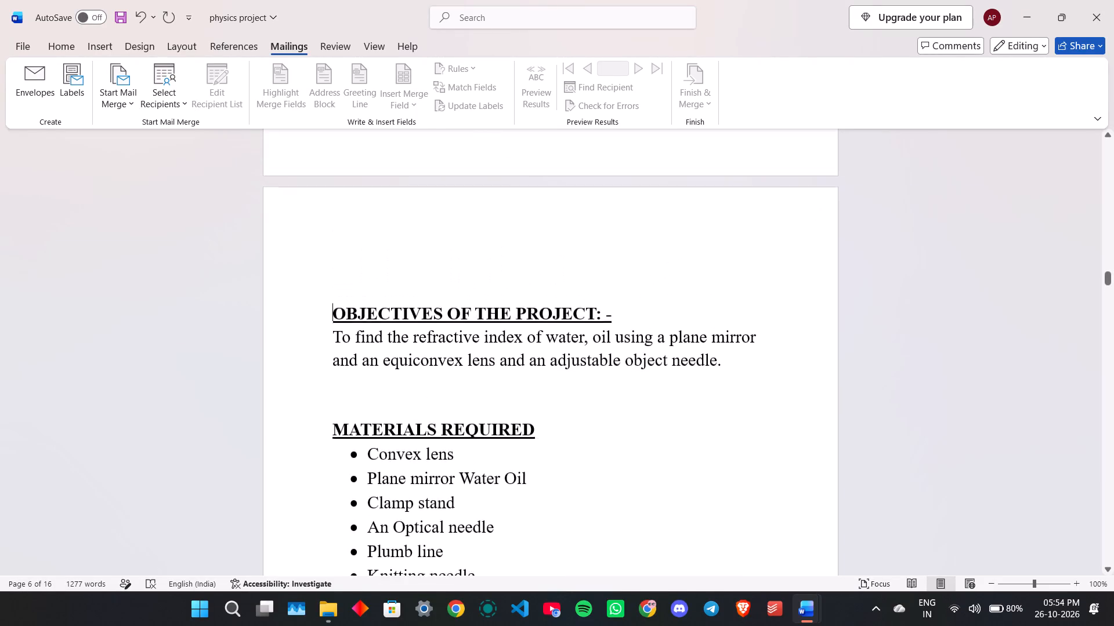
pyautogui.press('BackSpace')
pyautogui.press('BackSpace')
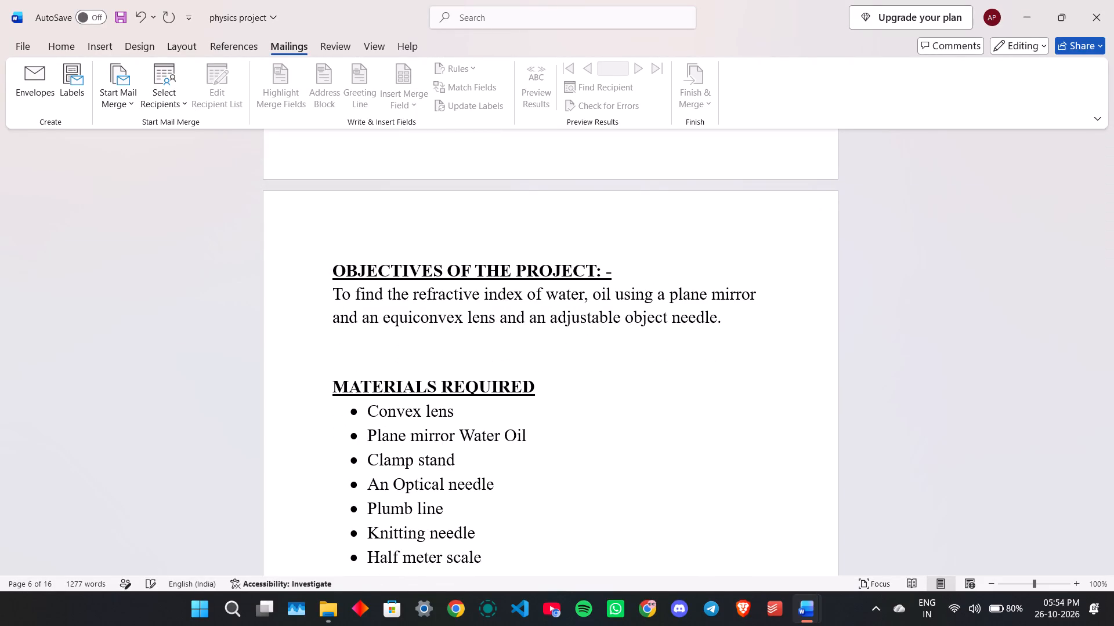
pyautogui.press('BackSpace')
pyautogui.press('Return')
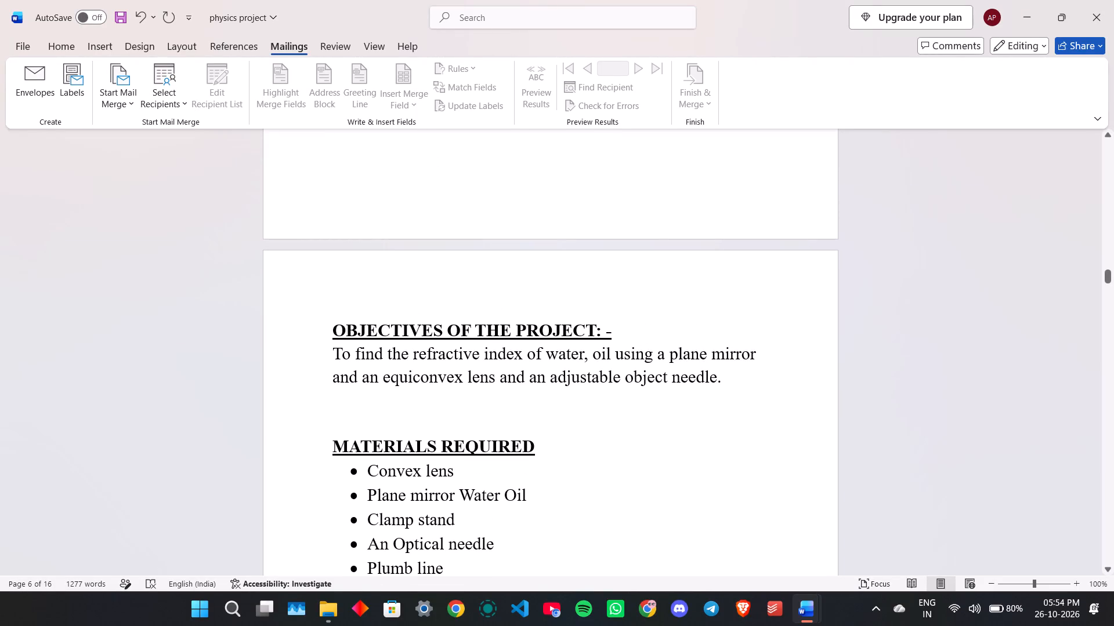
# Insert a blank line between the OBJECTIVES OF THE PROJECT heading and its paragraph.
pyautogui.click(334, 357)
pyautogui.press('Return')
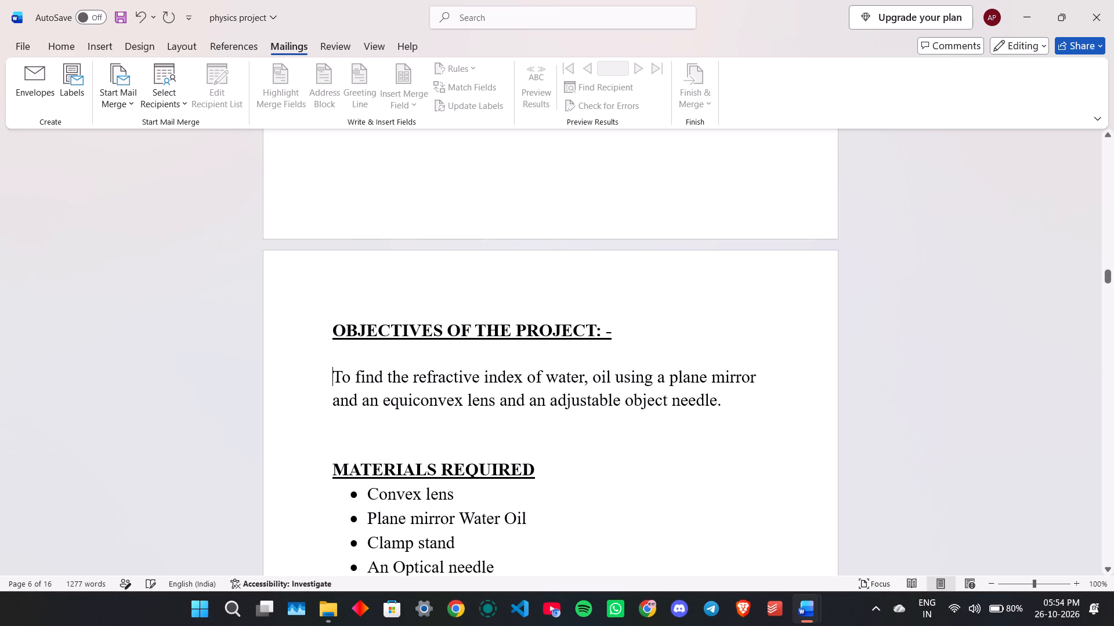
# Set the OBJECTIVES OF THE PROJECT heading to font size 22.
pyautogui.moveTo(318, 333); pyautogui.dragTo(535, 307)
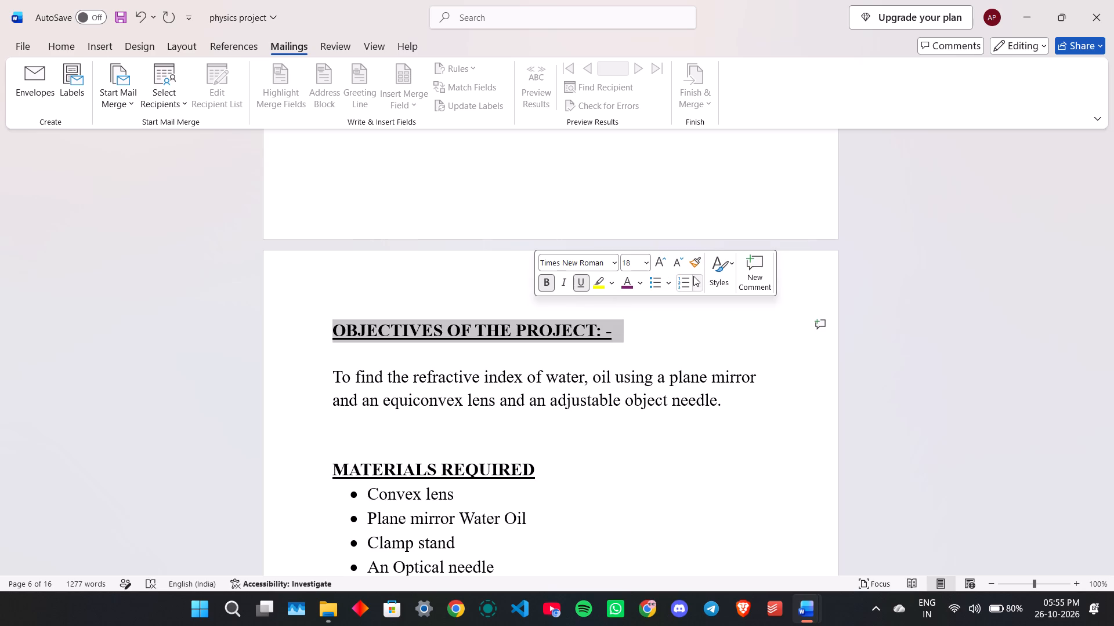
pyautogui.click(646, 262)
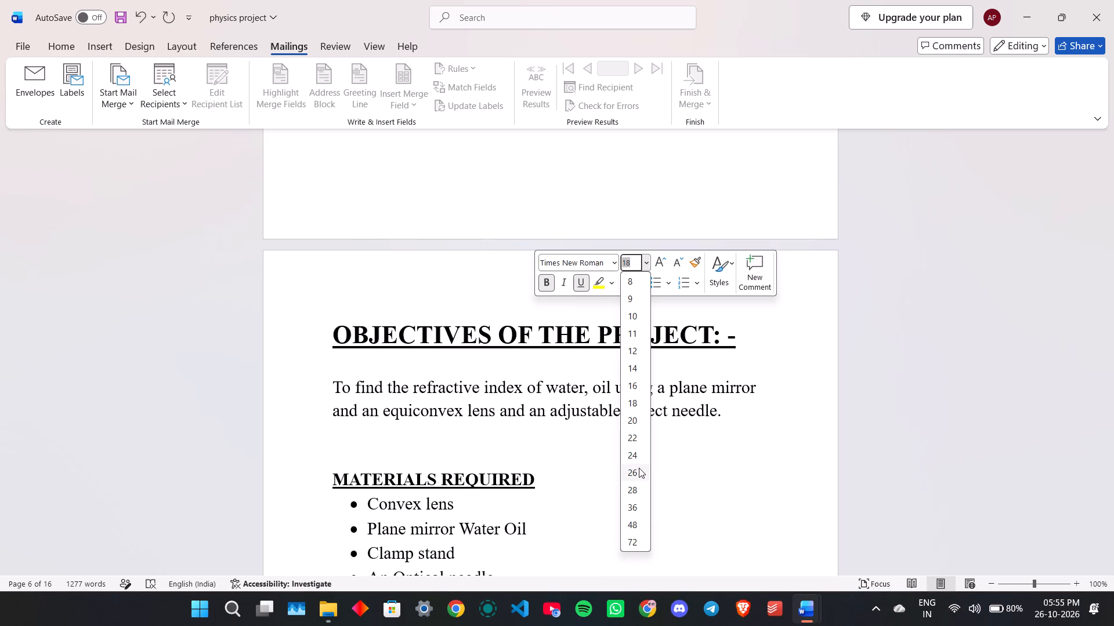
pyautogui.click(632, 435)
pyautogui.click(684, 427)
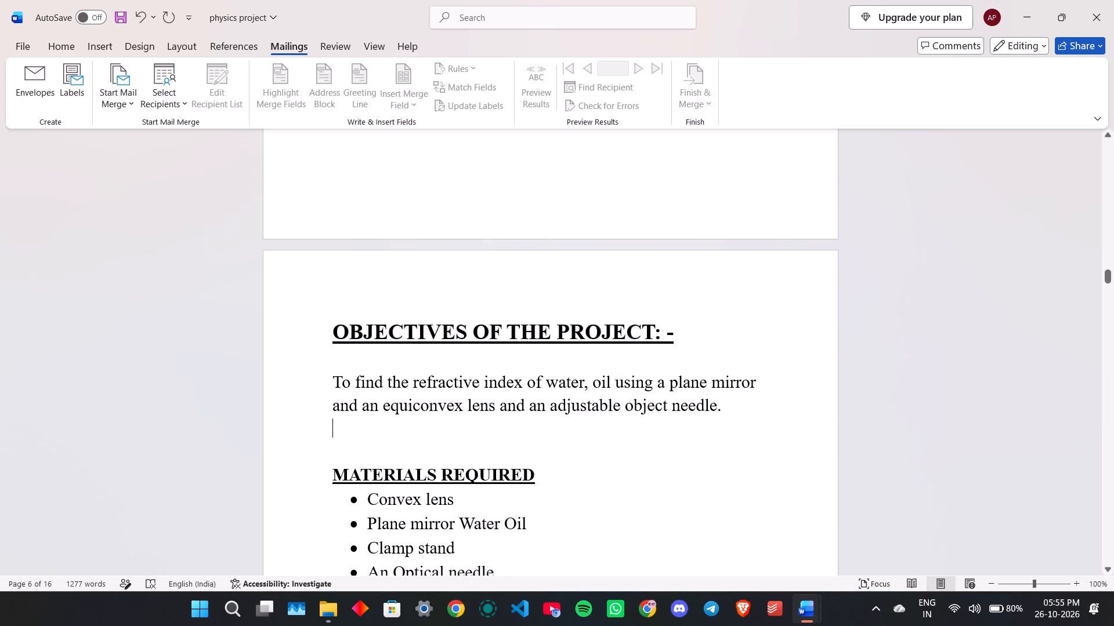
# Set the INTRODUCTION heading to font size 22.
pyautogui.scroll(20, 627, 362)
pyautogui.scroll(3, 627, 362)
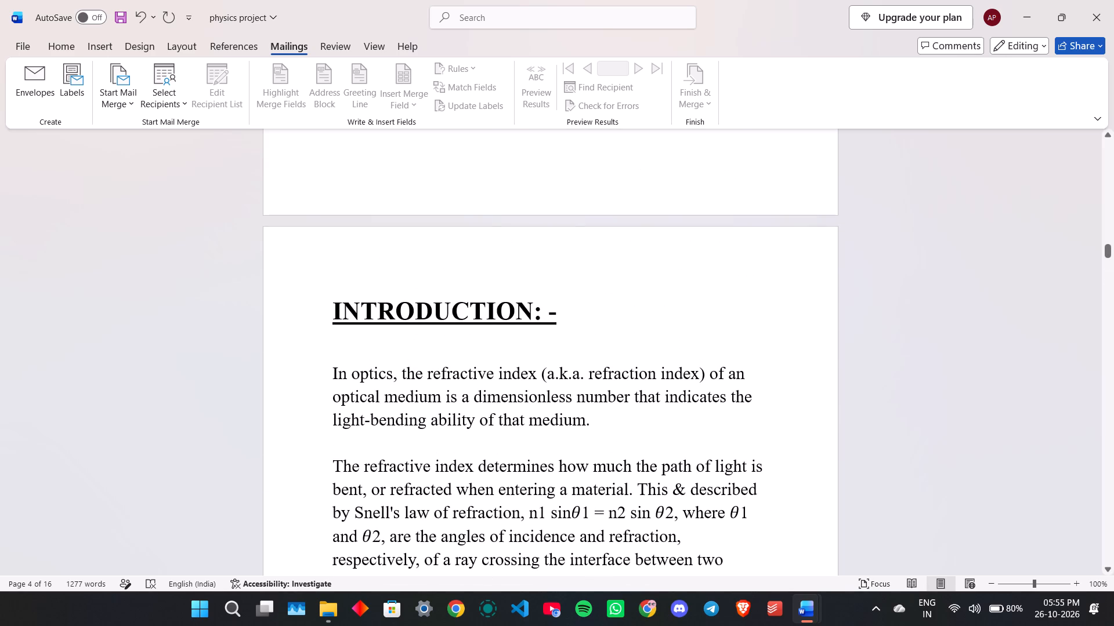
pyautogui.moveTo(318, 313); pyautogui.dragTo(513, 308)
pyautogui.click(624, 264)
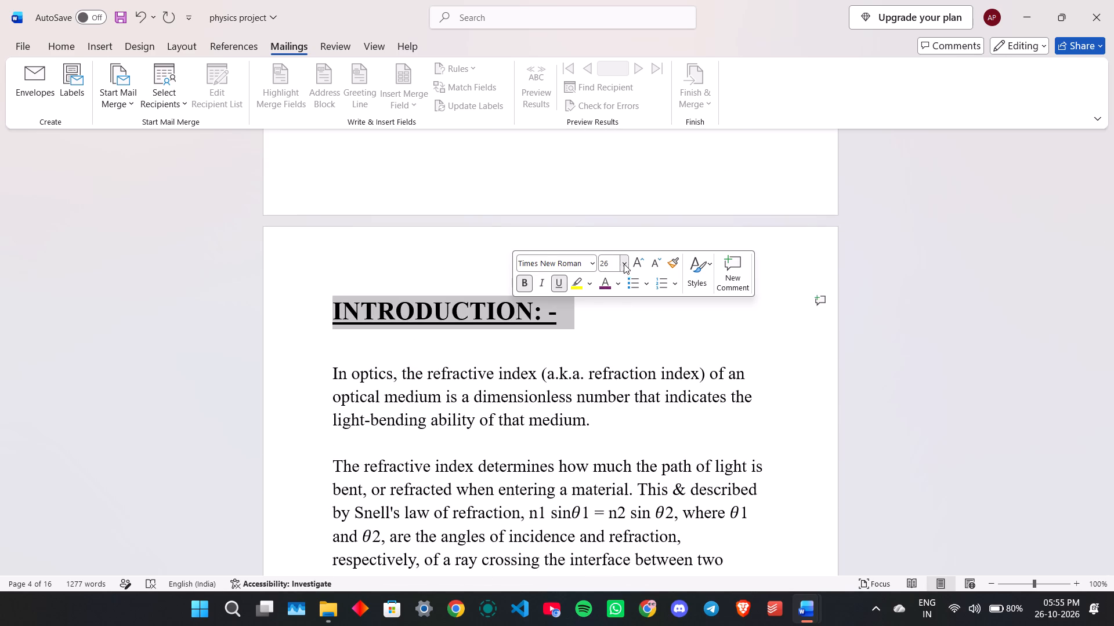
pyautogui.click(607, 438)
# Set the INDEX heading to font size 22.
pyautogui.scroll(3, 523, 318)
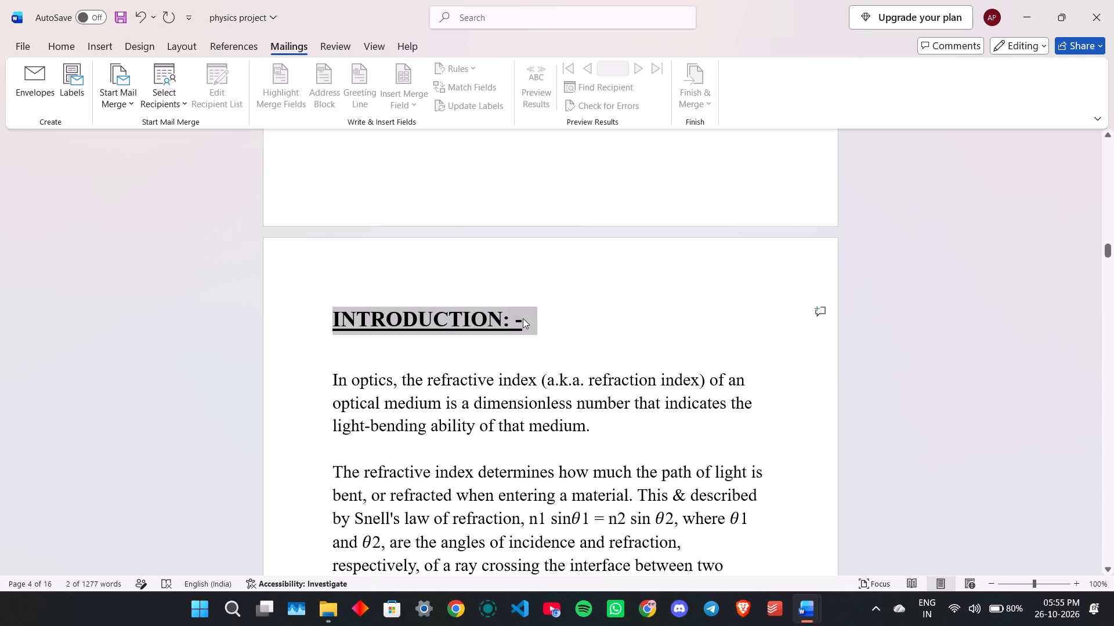
pyautogui.scroll(8, 523, 318)
pyautogui.scroll(-1, 515, 327)
pyautogui.scroll(1, 515, 327)
pyautogui.scroll(-1, 515, 328)
pyautogui.scroll(15, 515, 329)
pyautogui.moveTo(507, 340); pyautogui.dragTo(546, 357)
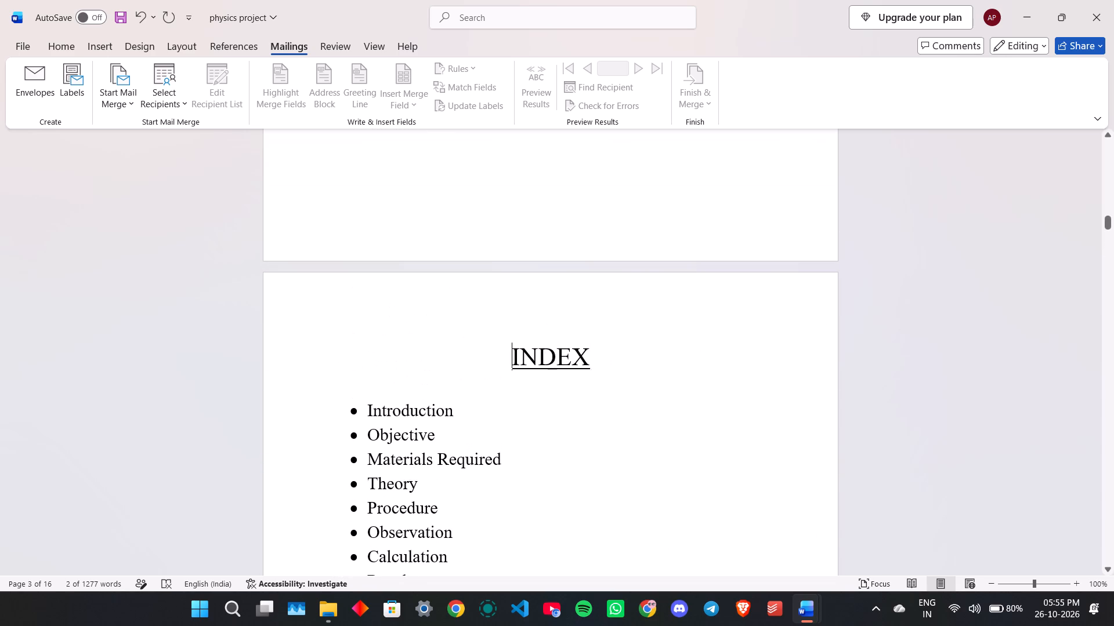
pyautogui.moveTo(546, 357); pyautogui.dragTo(617, 367)
pyautogui.click(726, 325)
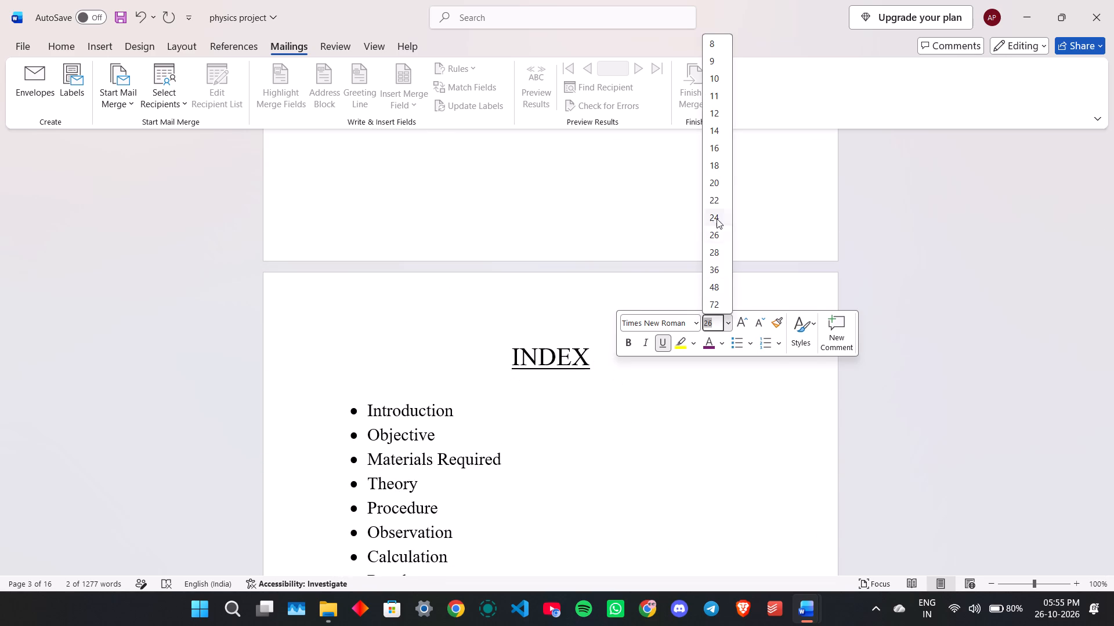
pyautogui.click(721, 201)
pyautogui.click(572, 411)
# Review the layout of the certificate, acknowledgement and index pages.
pyautogui.scroll(1, 578, 381)
pyautogui.scroll(-1, 578, 381)
pyautogui.scroll(5, 578, 381)
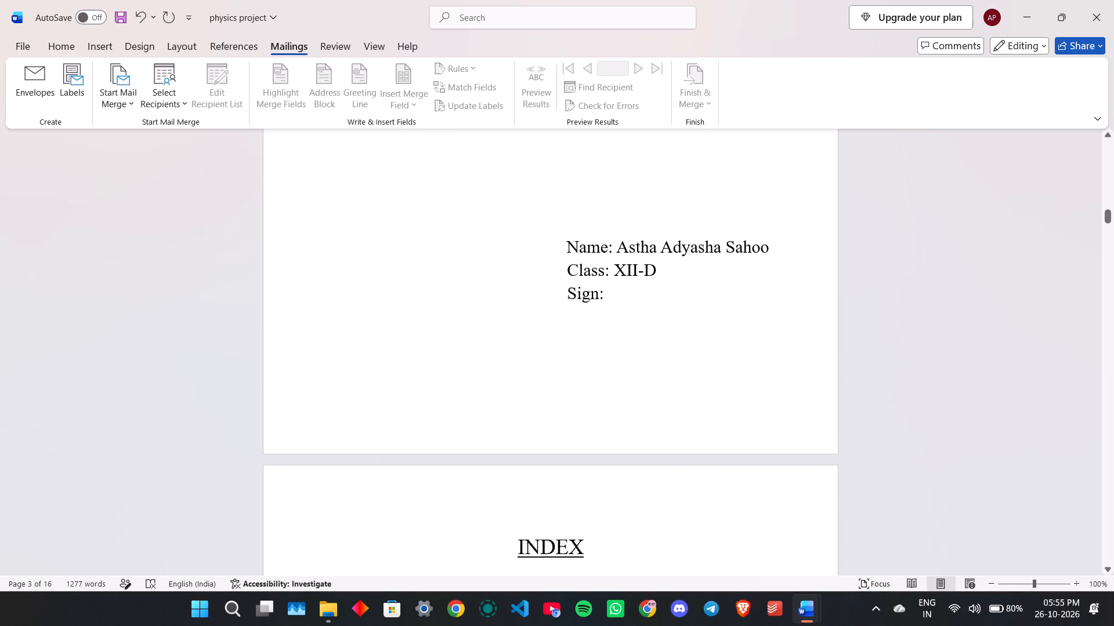
pyautogui.scroll(20, 578, 380)
pyautogui.scroll(11, 578, 380)
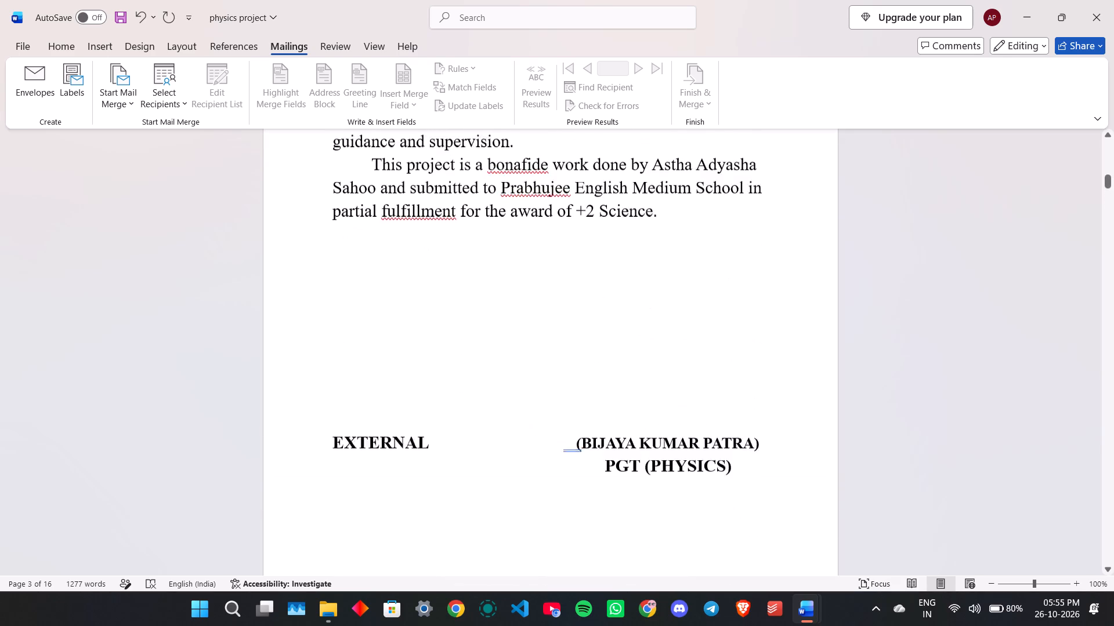
pyautogui.scroll(11, 580, 379)
pyautogui.scroll(-10, 580, 384)
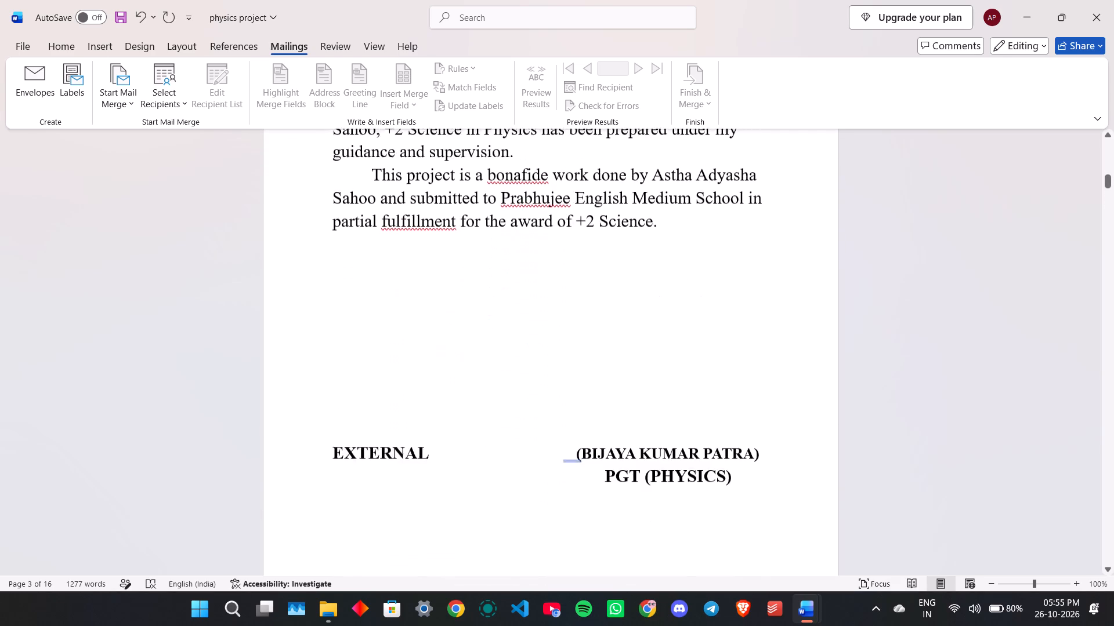
pyautogui.scroll(-18, 580, 376)
pyautogui.scroll(1, 598, 325)
pyautogui.scroll(-3, 598, 325)
pyautogui.scroll(-5, 625, 271)
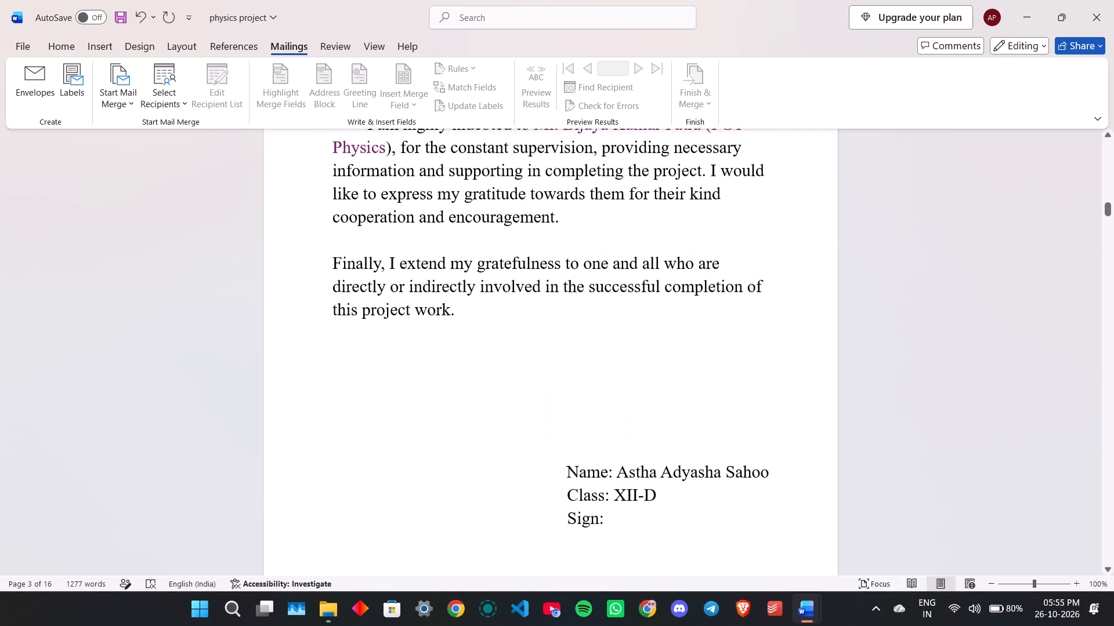
pyautogui.scroll(-14, 628, 261)
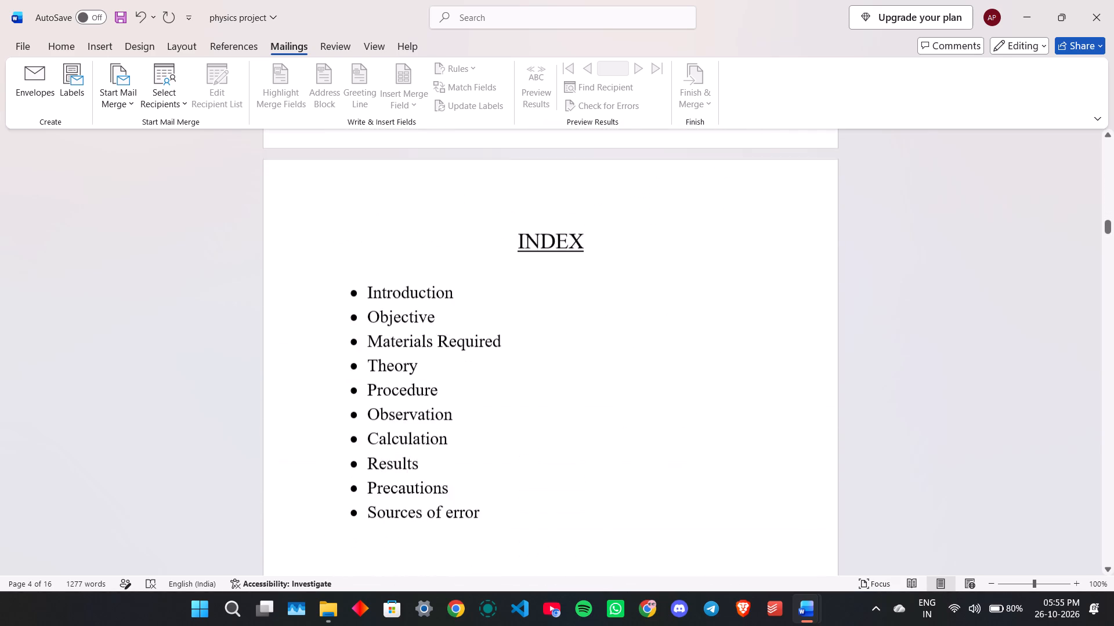
# Set the MATERIALS REQUIRED heading to font size 22.
pyautogui.scroll(-4, 625, 256)
pyautogui.scroll(1, 625, 272)
pyautogui.scroll(-5, 625, 272)
pyautogui.scroll(1, 626, 263)
pyautogui.scroll(-17, 626, 263)
pyautogui.scroll(1, 625, 267)
pyautogui.scroll(-1, 625, 268)
pyautogui.scroll(1, 625, 268)
pyautogui.scroll(-20, 625, 268)
pyautogui.scroll(-8, 625, 268)
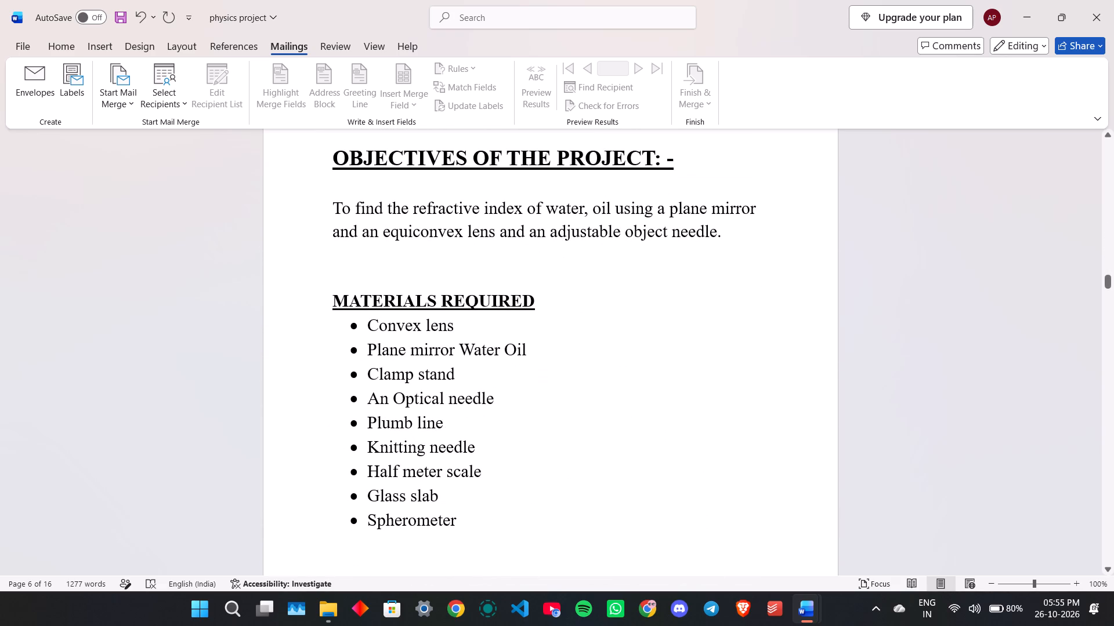
pyautogui.moveTo(324, 300); pyautogui.dragTo(526, 299)
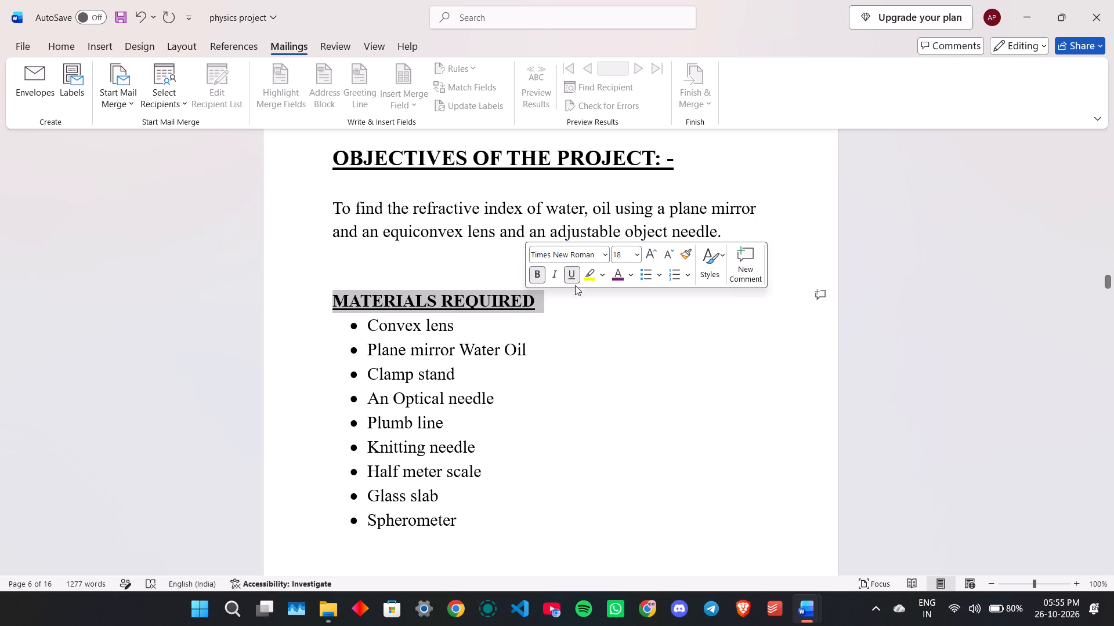
pyautogui.click(635, 259)
pyautogui.click(630, 430)
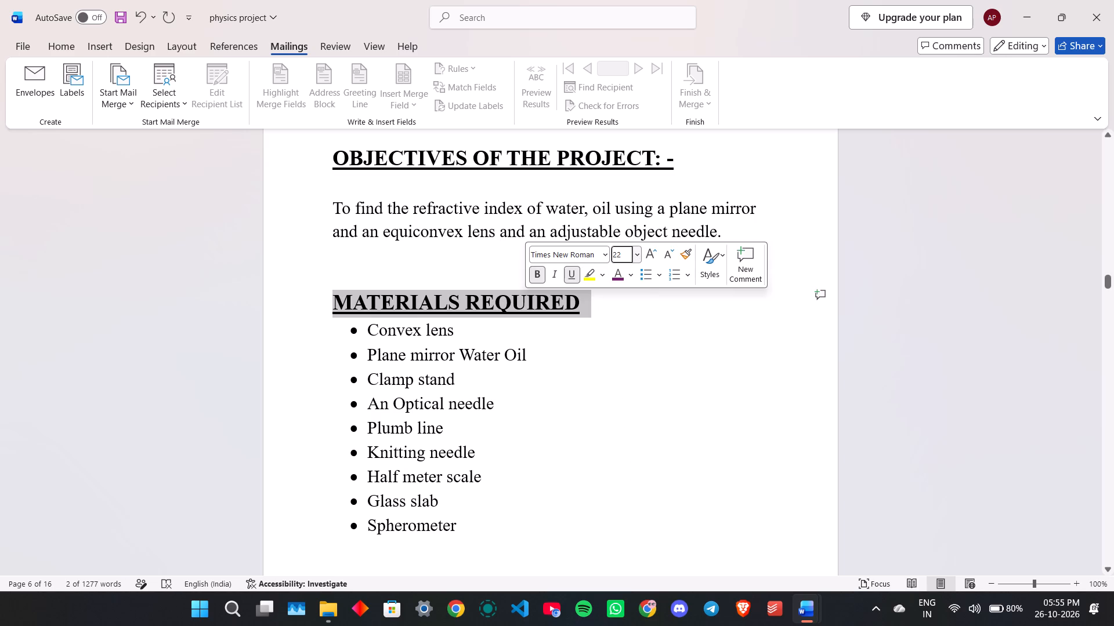
# Append ":-" to the end of the MATERIALS REQUIRED heading.
pyautogui.click(346, 331)
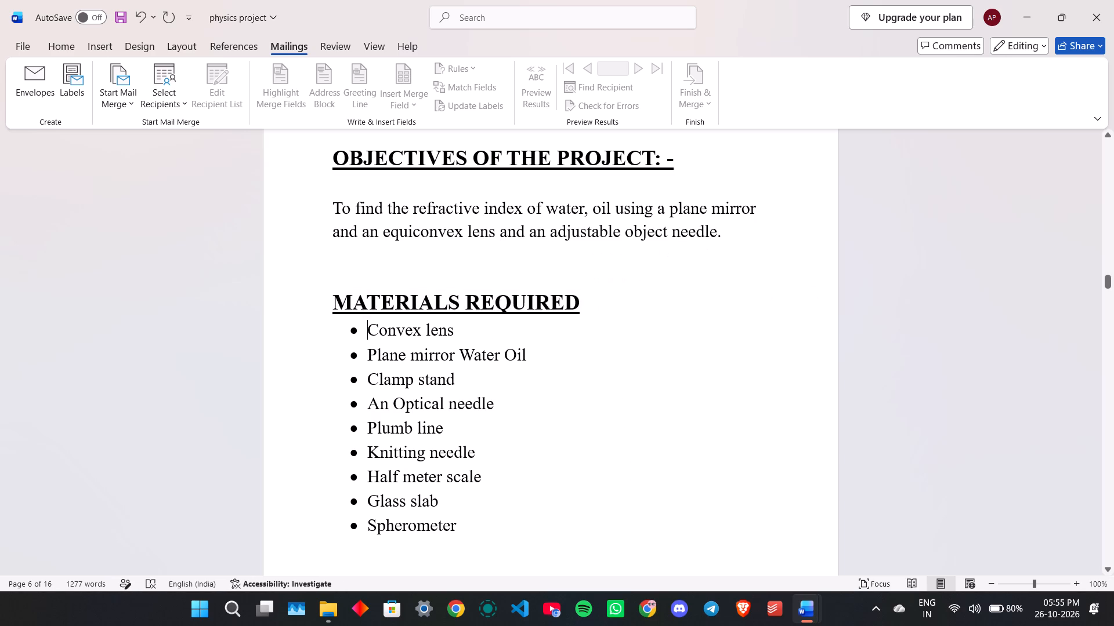
pyautogui.click(585, 300)
pyautogui.press('Return')
pyautogui.press('BackSpace')
pyautogui.scroll(6, 610, 305)
pyautogui.scroll(-5, 610, 305)
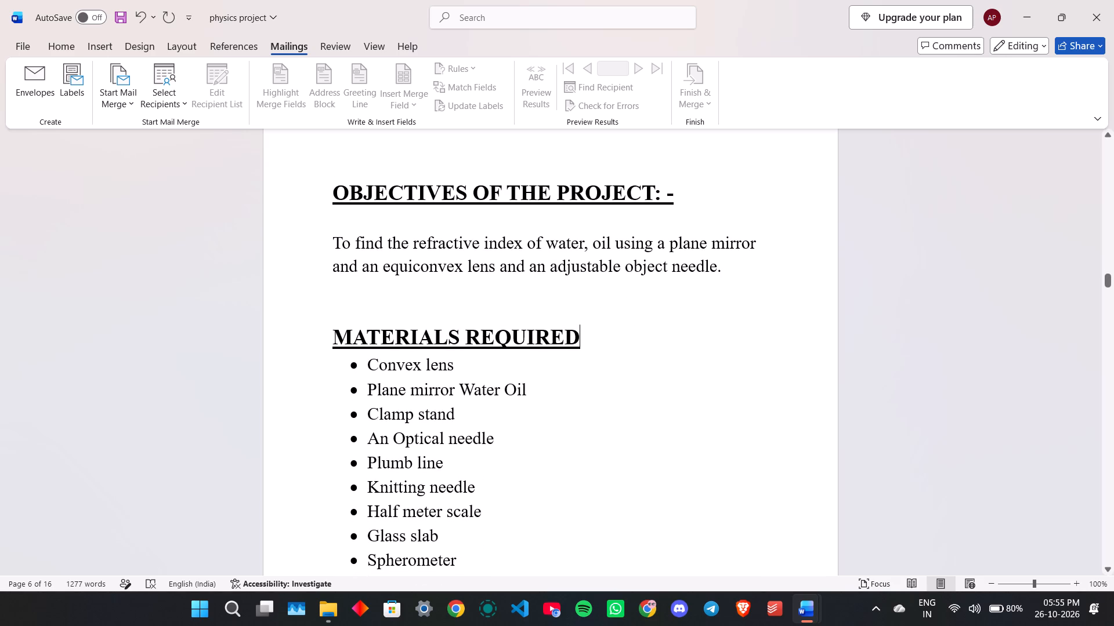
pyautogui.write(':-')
# Review the pages from the index to the materials list to compare their headings and layout.
pyautogui.scroll(17, 603, 307)
pyautogui.scroll(-1, 602, 307)
pyautogui.scroll(7, 602, 307)
pyautogui.scroll(-1, 602, 307)
pyautogui.scroll(12, 602, 307)
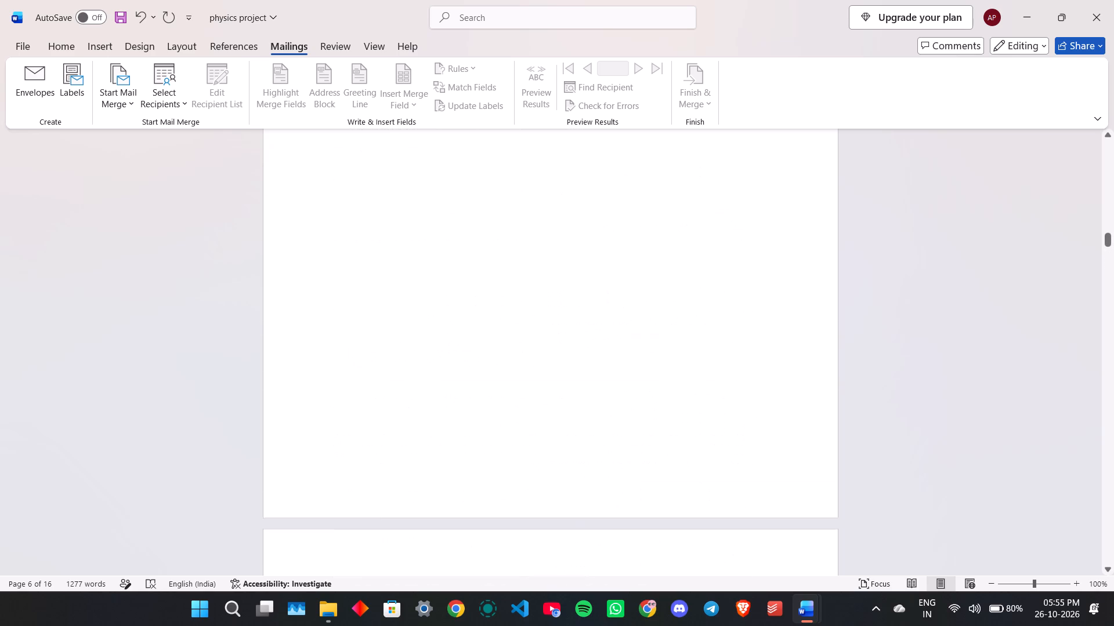
pyautogui.scroll(16, 603, 307)
pyautogui.scroll(-10, 603, 307)
pyautogui.scroll(1, 603, 307)
pyautogui.scroll(-1, 603, 307)
pyautogui.scroll(1, 603, 307)
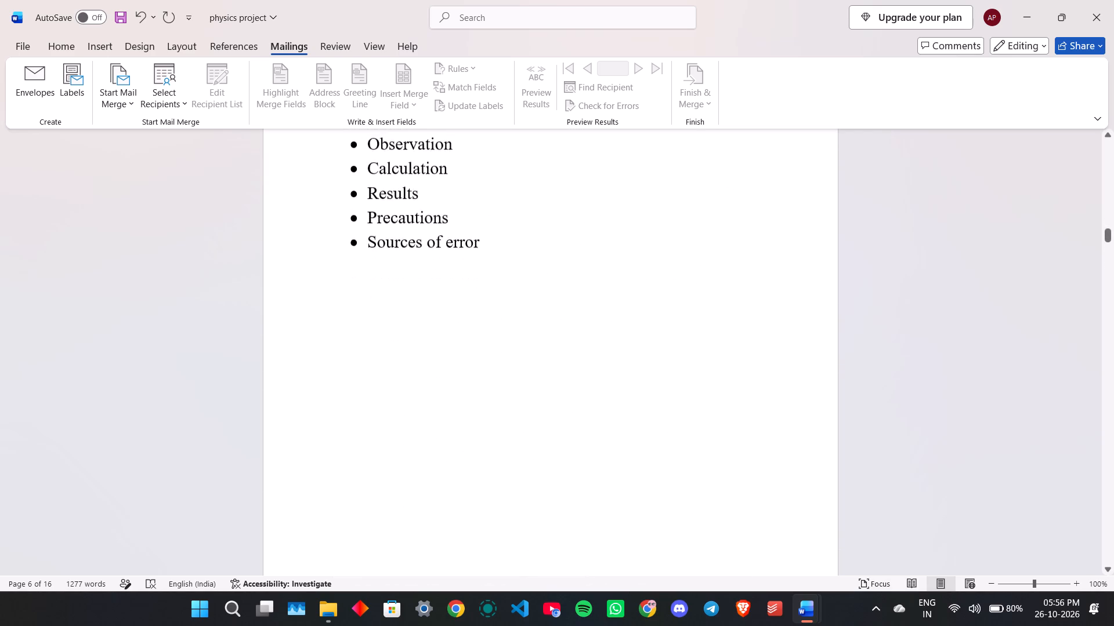
pyautogui.scroll(-7, 603, 307)
pyautogui.scroll(1, 603, 307)
pyautogui.scroll(-4, 603, 307)
pyautogui.scroll(1, 603, 307)
pyautogui.scroll(-5, 603, 307)
pyautogui.scroll(1, 603, 306)
pyautogui.scroll(-10, 603, 306)
pyautogui.scroll(1, 603, 305)
pyautogui.scroll(-20, 603, 305)
pyautogui.scroll(-2, 603, 305)
pyautogui.scroll(1, 599, 307)
pyautogui.scroll(-4, 599, 307)
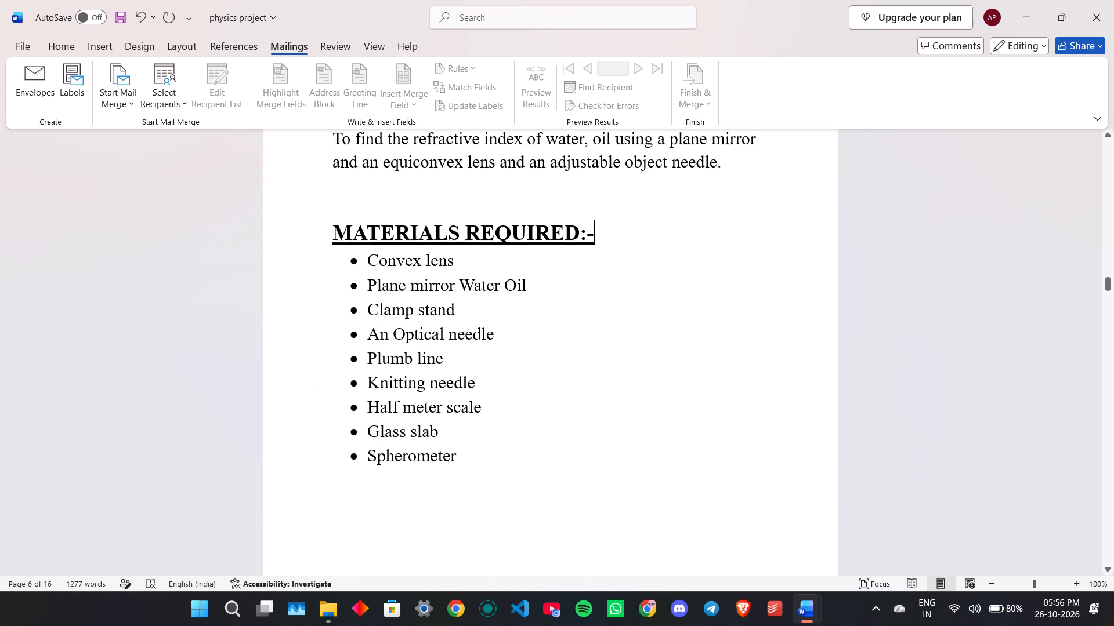
# Remove the extra blank line above the Theory heading, keeping the heading on the same page as its text.
pyautogui.scroll(-1, 599, 307)
pyautogui.scroll(1, 599, 307)
pyautogui.scroll(-16, 599, 307)
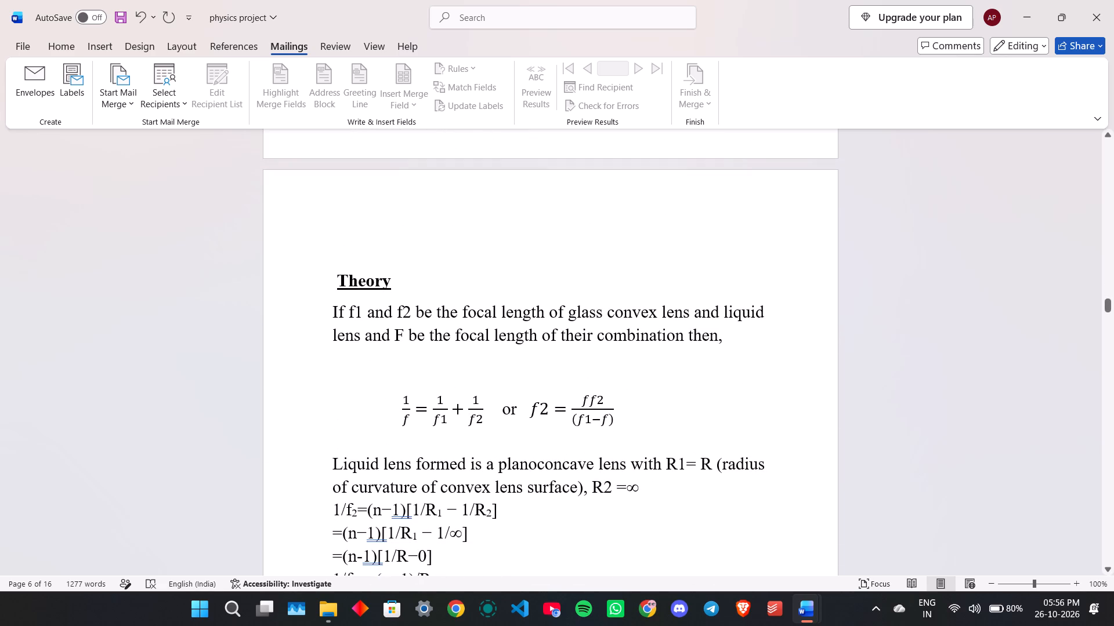
pyautogui.moveTo(328, 274); pyautogui.dragTo(331, 282)
pyautogui.press('BackSpace')
pyautogui.press('BackSpace')
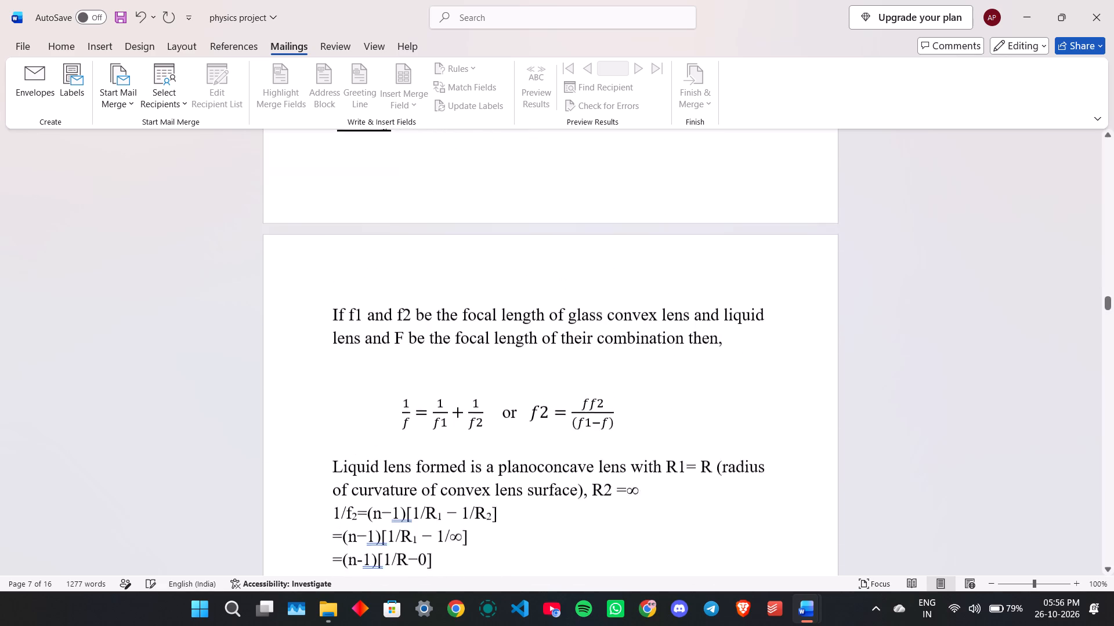
pyautogui.press('Return')
# Set the Theory heading to font size 22.
pyautogui.moveTo(329, 339); pyautogui.dragTo(393, 348)
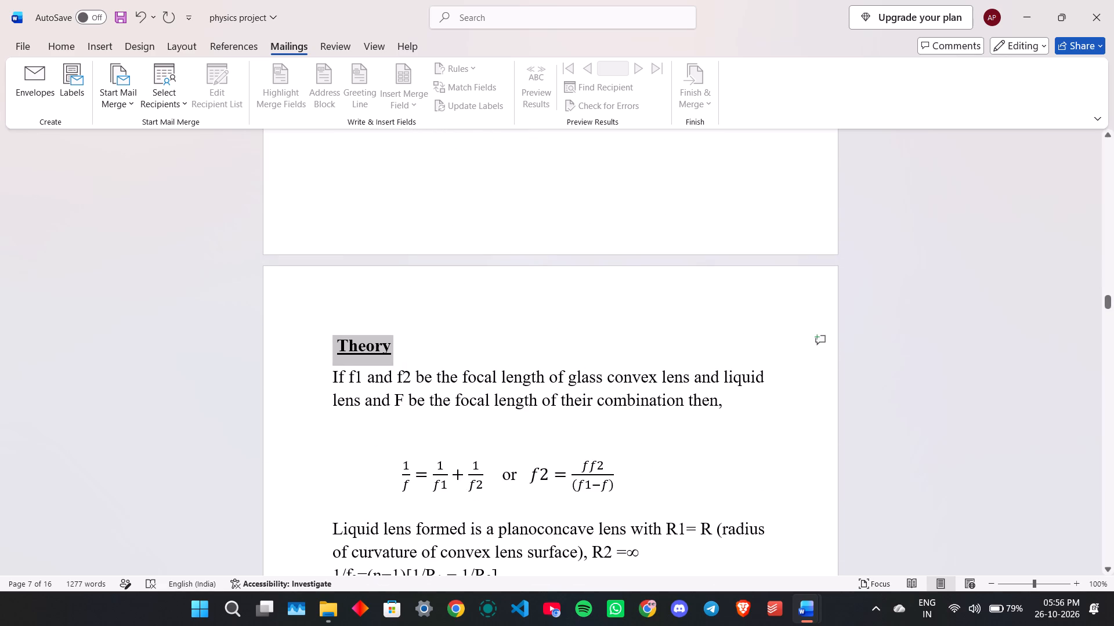
pyautogui.moveTo(393, 348); pyautogui.dragTo(402, 344)
pyautogui.click(515, 302)
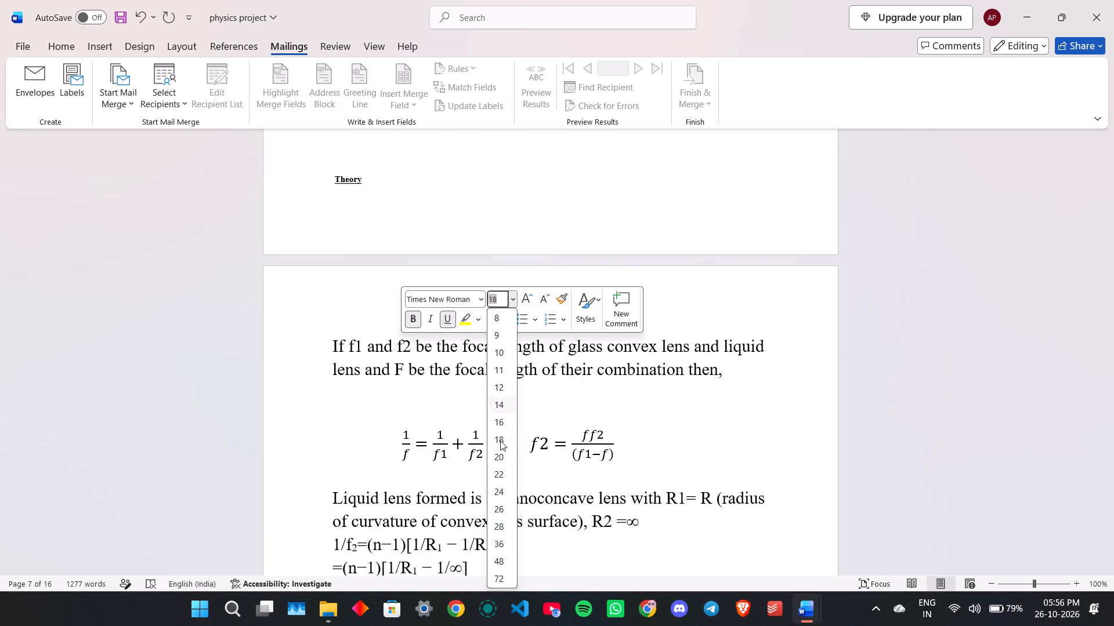
pyautogui.click(503, 475)
pyautogui.scroll(5, 564, 431)
pyautogui.scroll(-2, 533, 432)
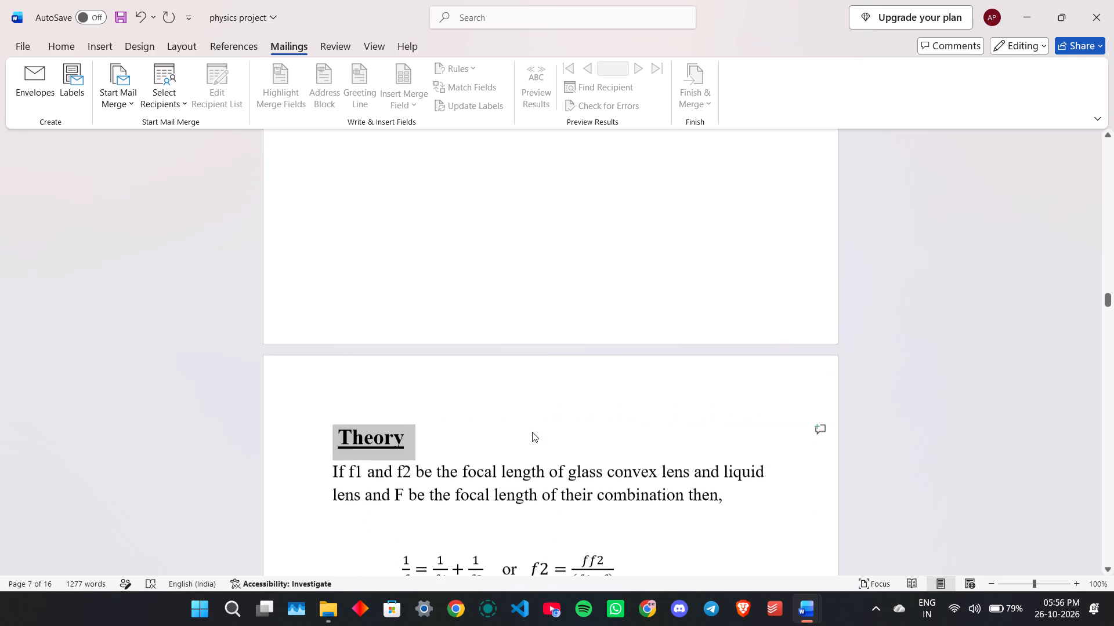
# Append ":-" to the end of the Theory heading.
pyautogui.scroll(-2, 532, 432)
pyautogui.click(407, 385)
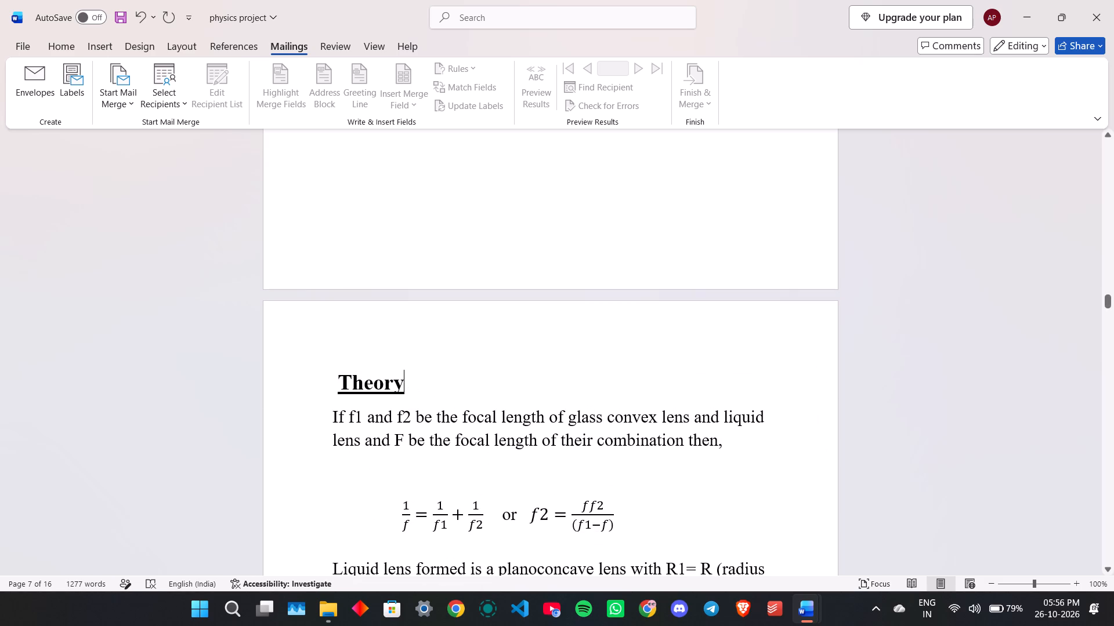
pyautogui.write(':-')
# Delete the "1/" before f₂ in the first formula line under the planoconcave lens sentence.
pyautogui.scroll(1, 444, 336)
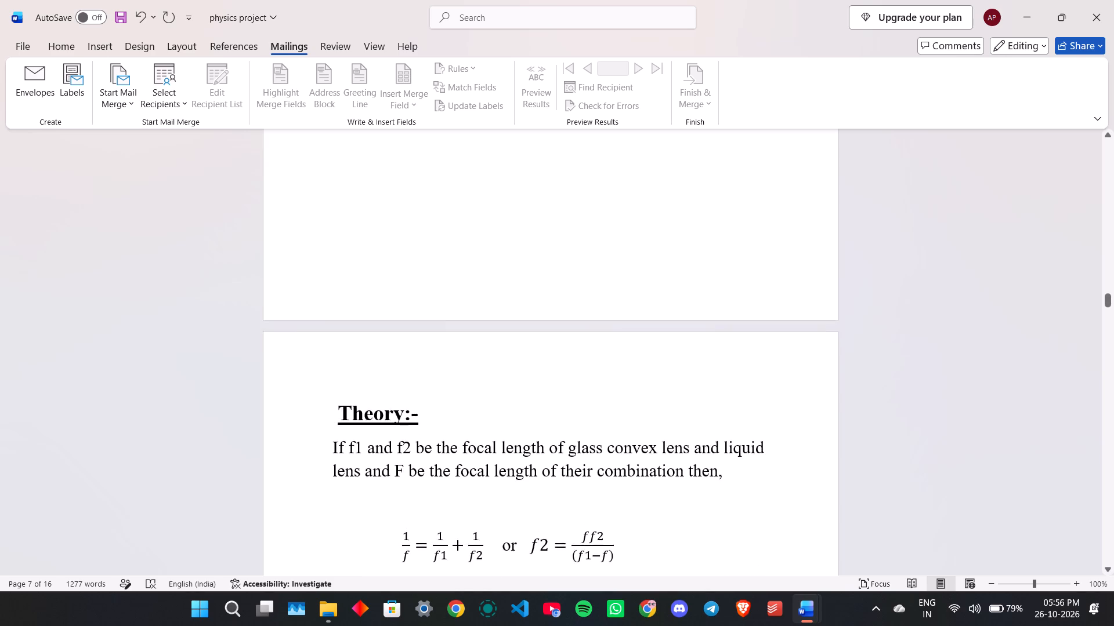
pyautogui.scroll(-11, 451, 316)
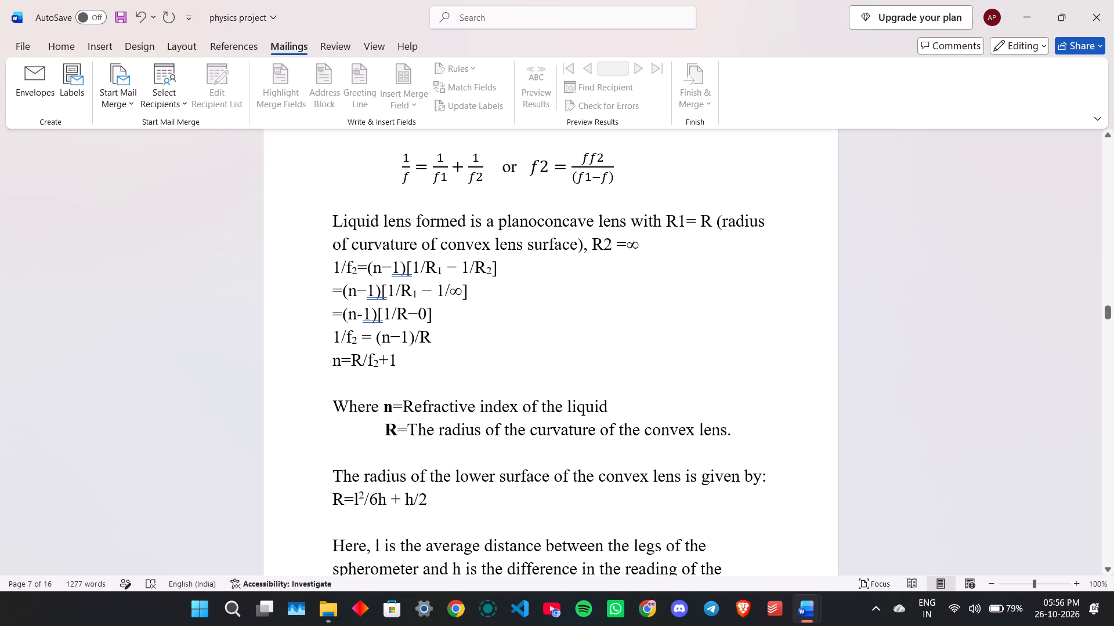
pyautogui.click(330, 267)
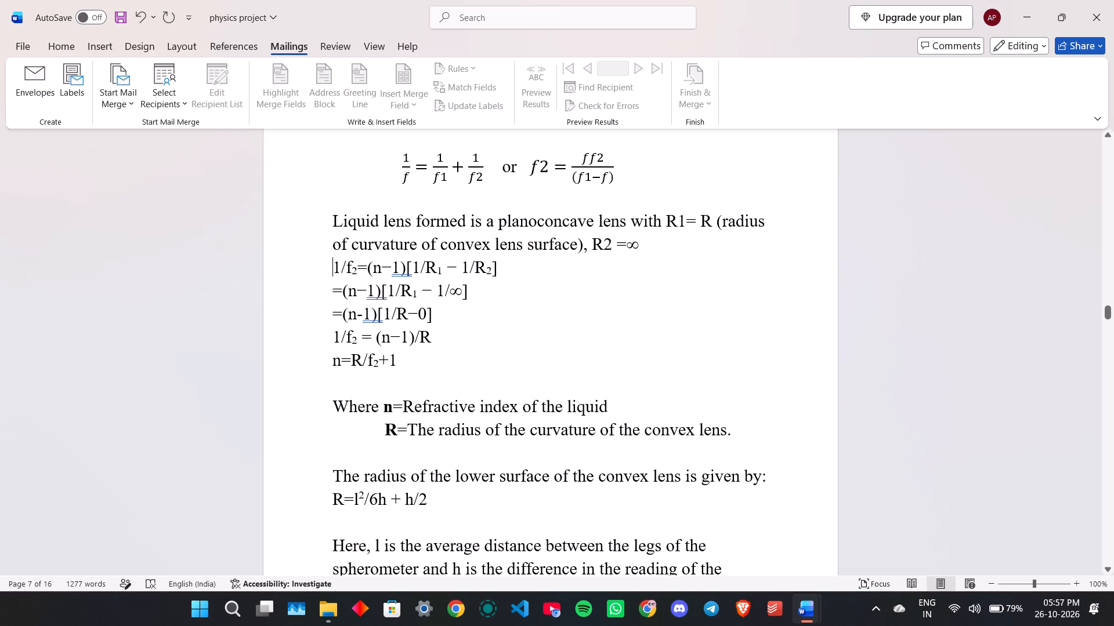
pyautogui.click(347, 267)
pyautogui.hotkey('alt', 'x')
pyautogui.press('BackSpace')
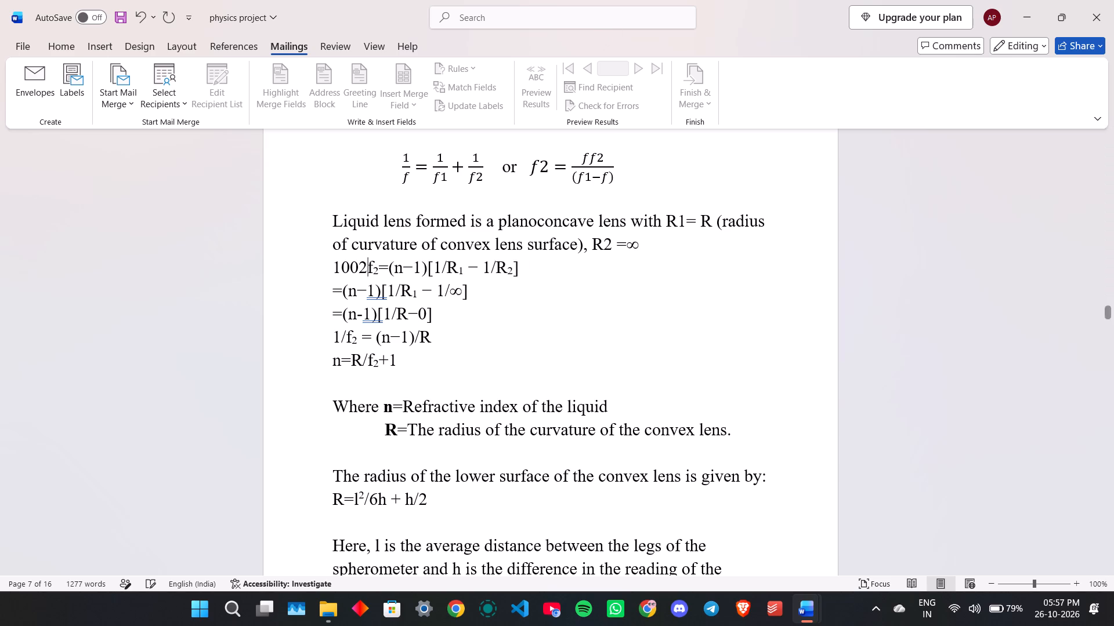
pyautogui.press('BackSpace')
pyautogui.press('BackSpace')
pyautogui.press('BackSpace')
pyautogui.press('BackSpace')
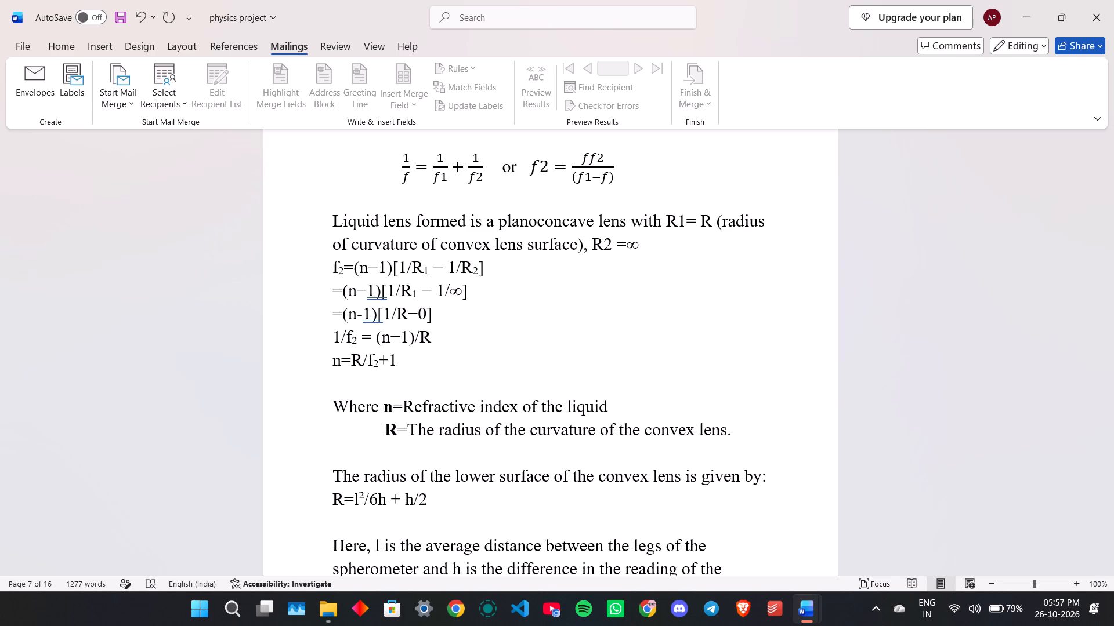
# Insert an equation in place of f₂ at the start of that formula line and enter 1/f2 in it.
pyautogui.click(103, 38)
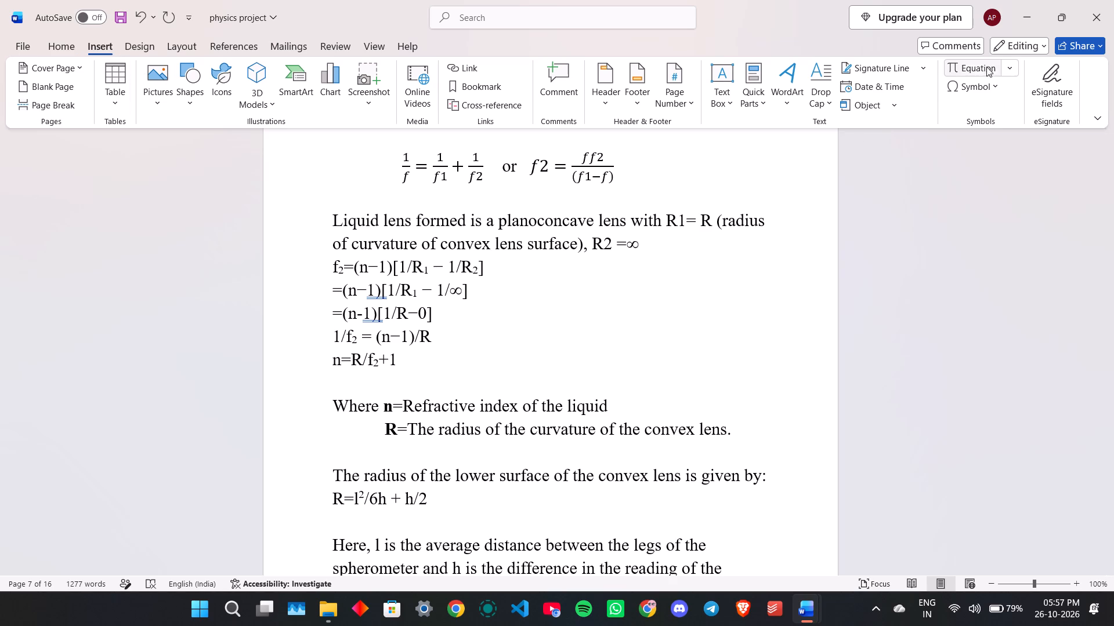
pyautogui.click(988, 62)
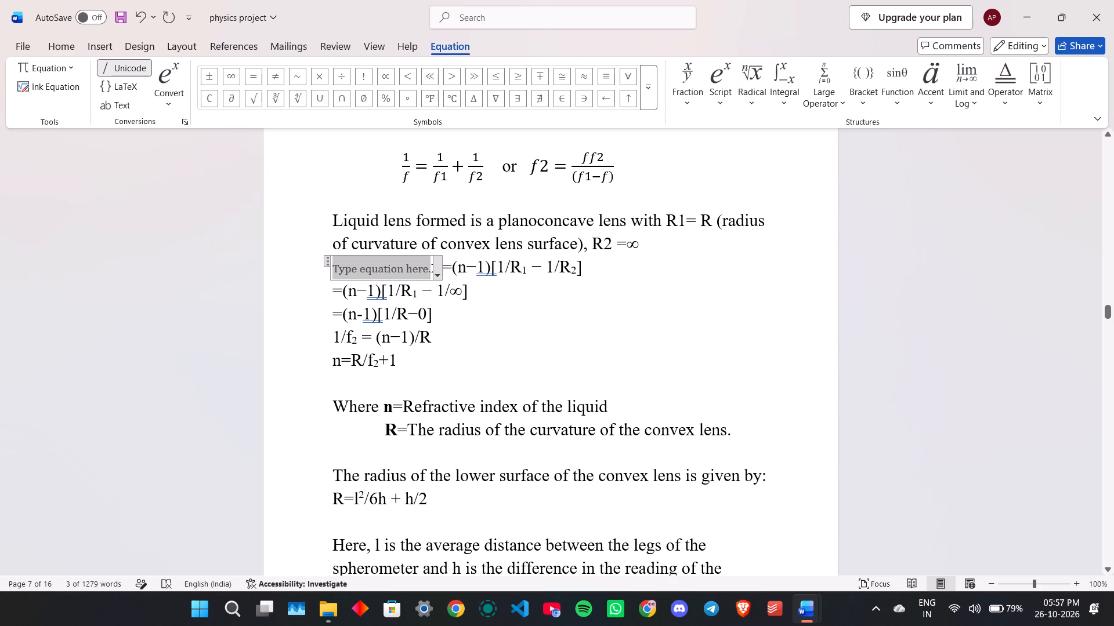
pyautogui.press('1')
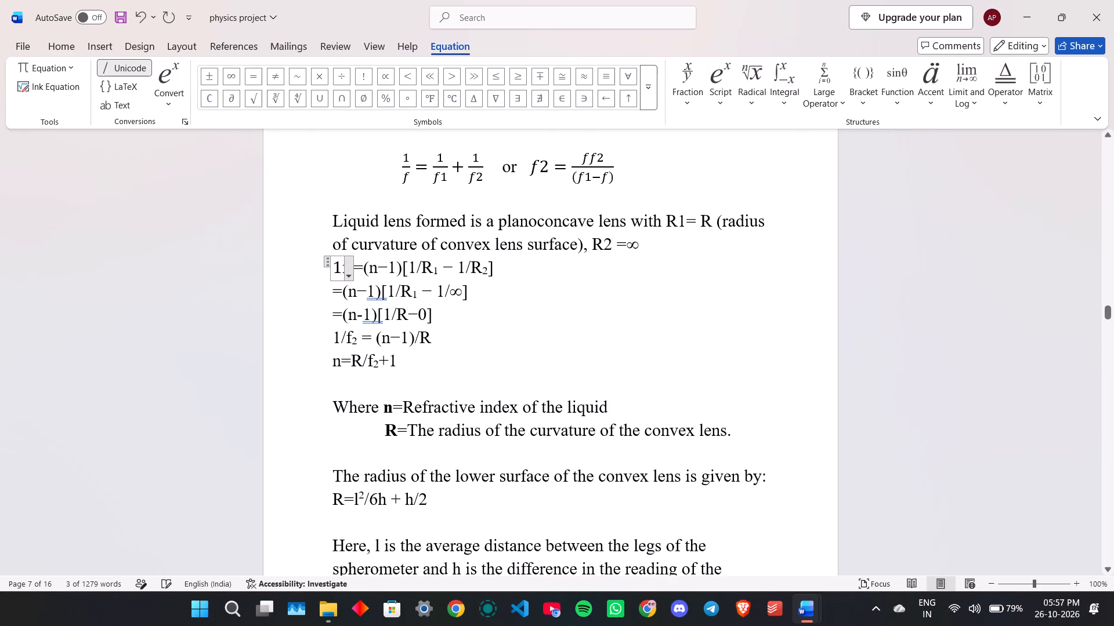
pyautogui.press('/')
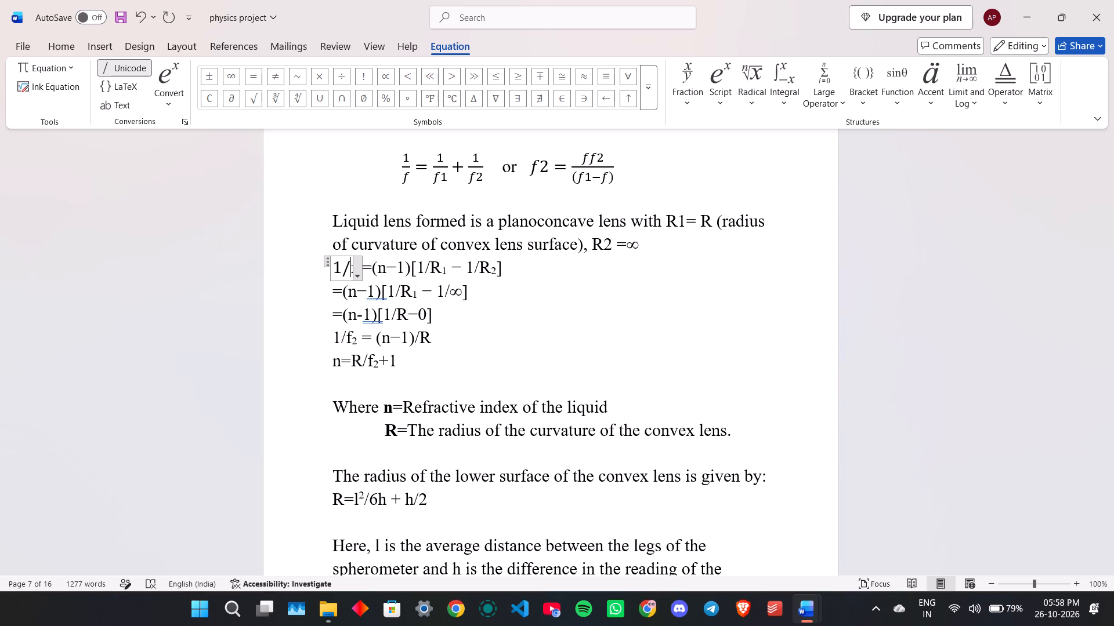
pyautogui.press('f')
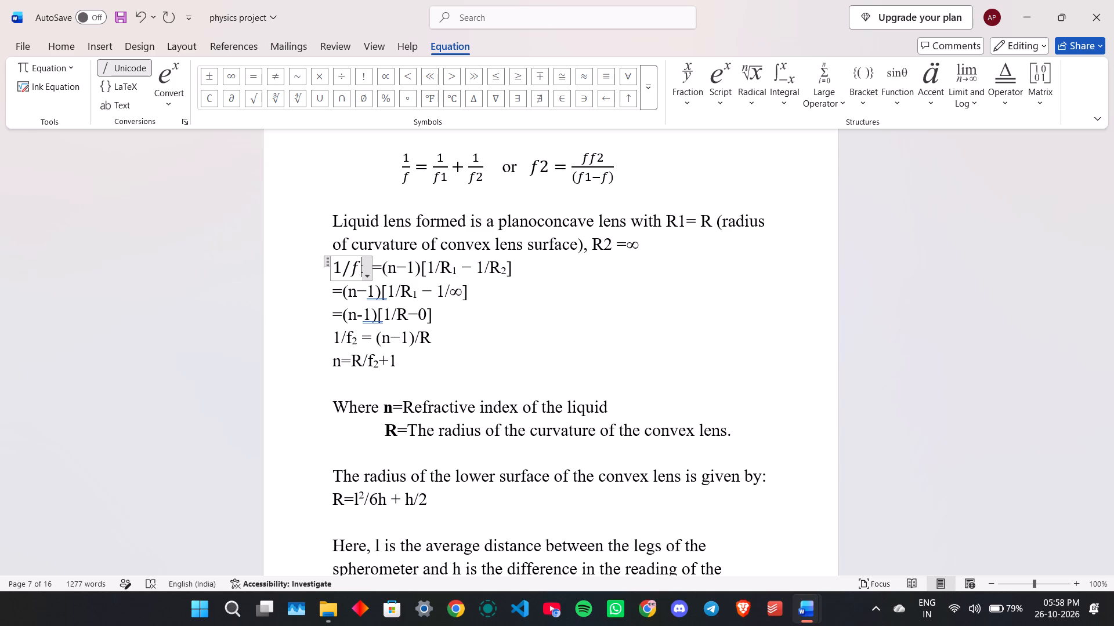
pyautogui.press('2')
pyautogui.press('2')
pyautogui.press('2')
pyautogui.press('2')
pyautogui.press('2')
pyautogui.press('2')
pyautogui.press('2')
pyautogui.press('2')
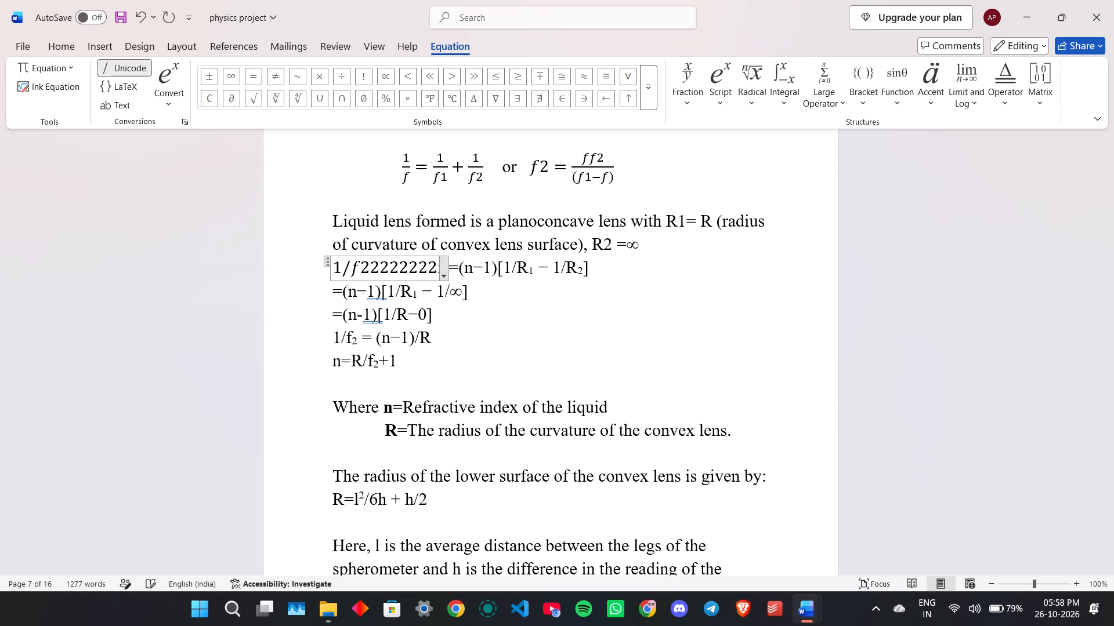
pyautogui.press('BackSpace')
pyautogui.press('BackSpace')
pyautogui.press('BackSpace')
pyautogui.press('BackSpace')
pyautogui.press('BackSpace')
pyautogui.press('BackSpace')
pyautogui.press('BackSpace')
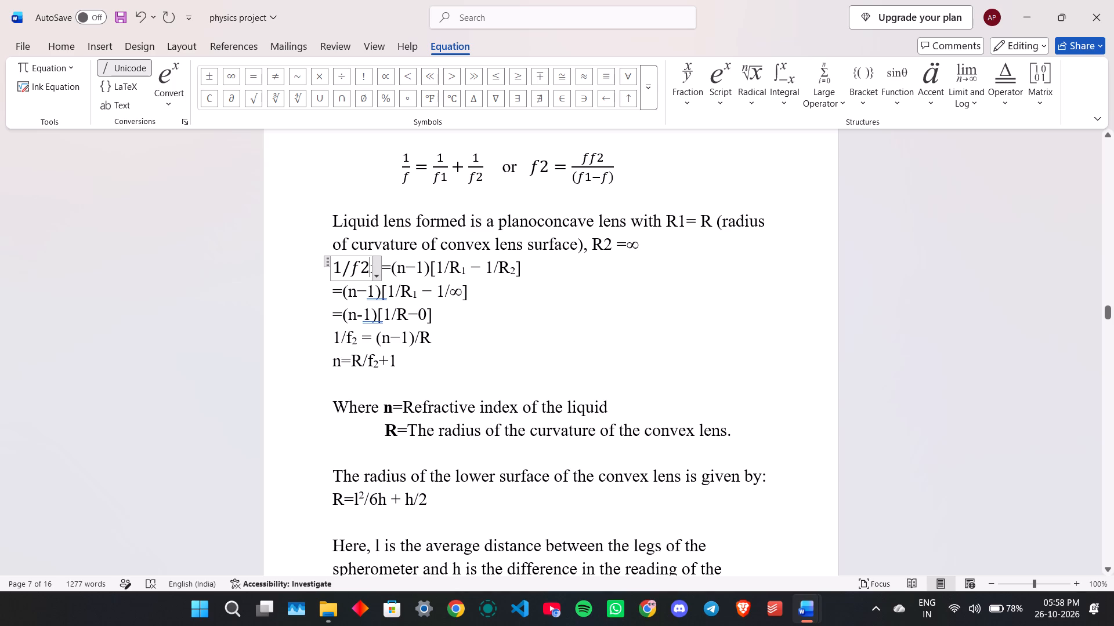
# Continue the 1/f2 equation with =(n-1).
pyautogui.press('=')
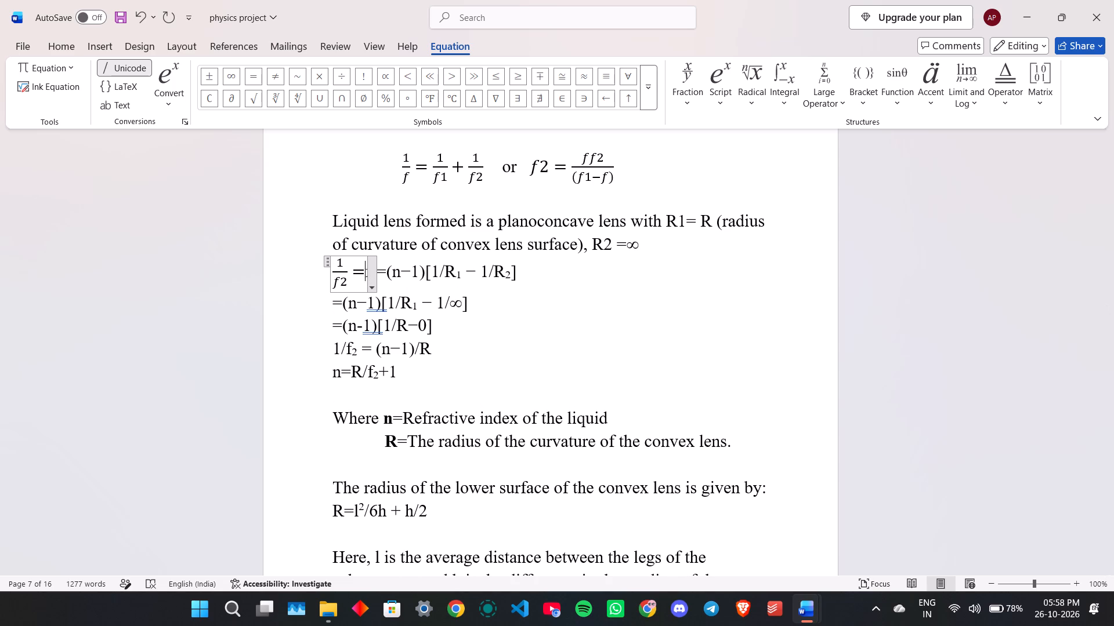
pyautogui.hotkey('shift', '(')
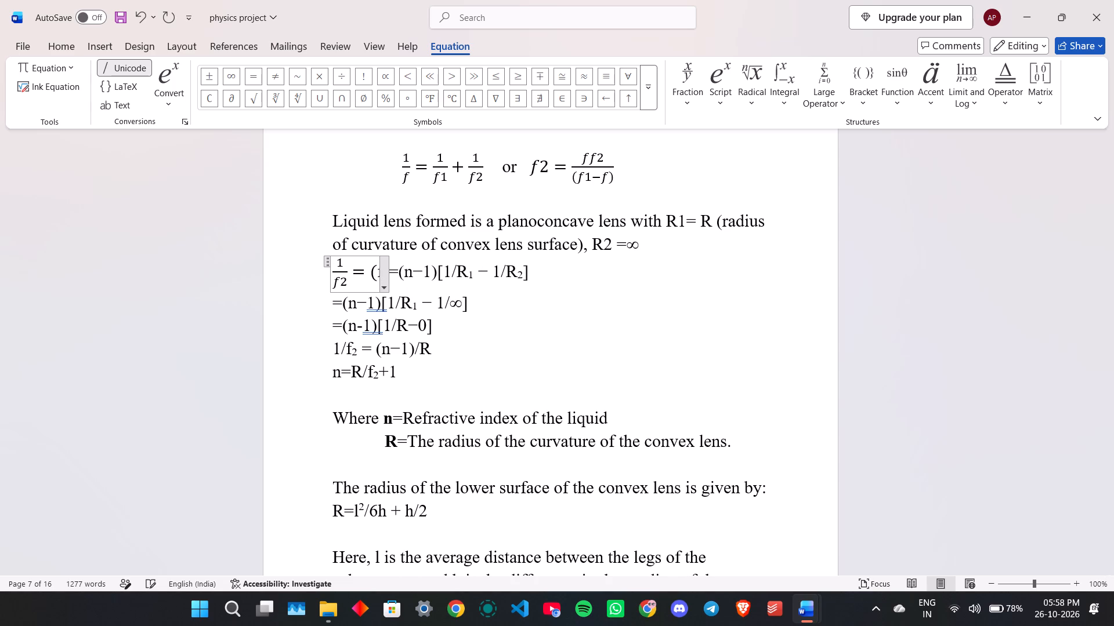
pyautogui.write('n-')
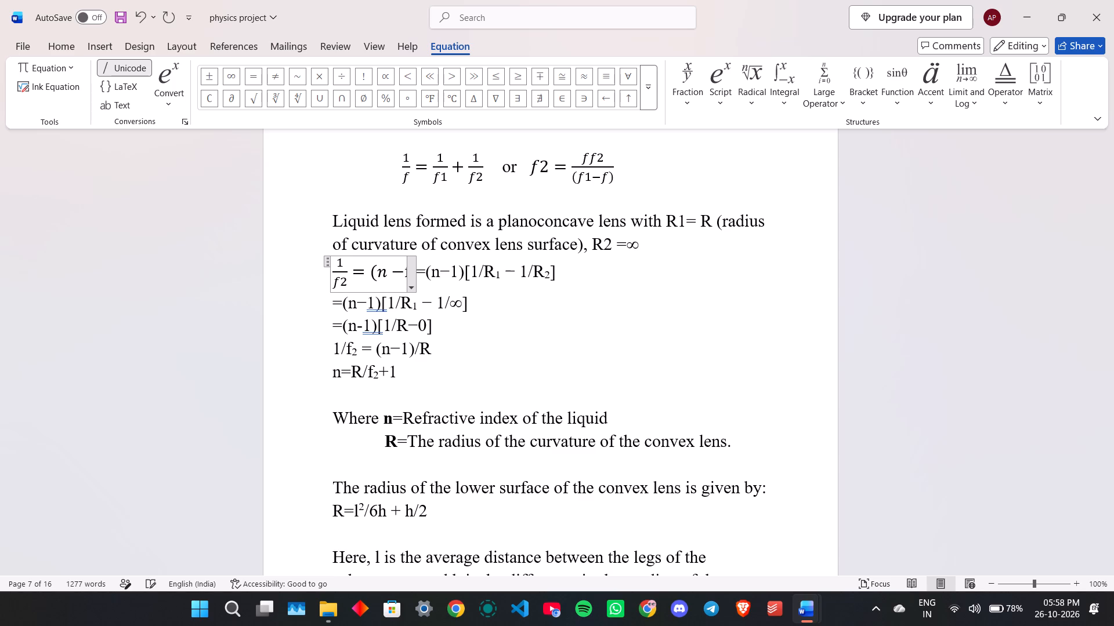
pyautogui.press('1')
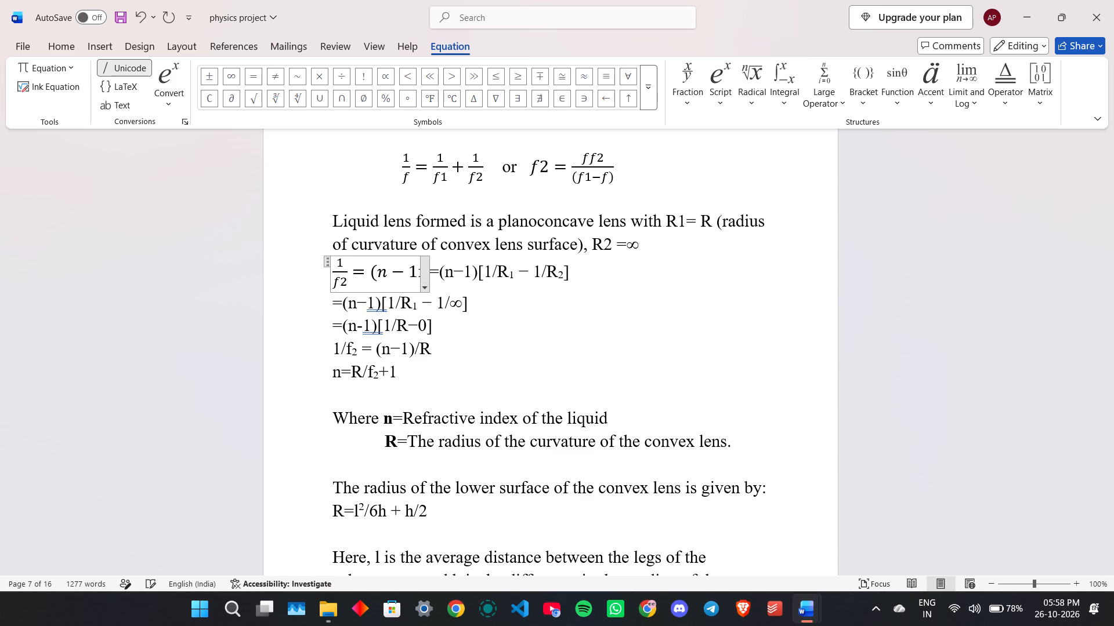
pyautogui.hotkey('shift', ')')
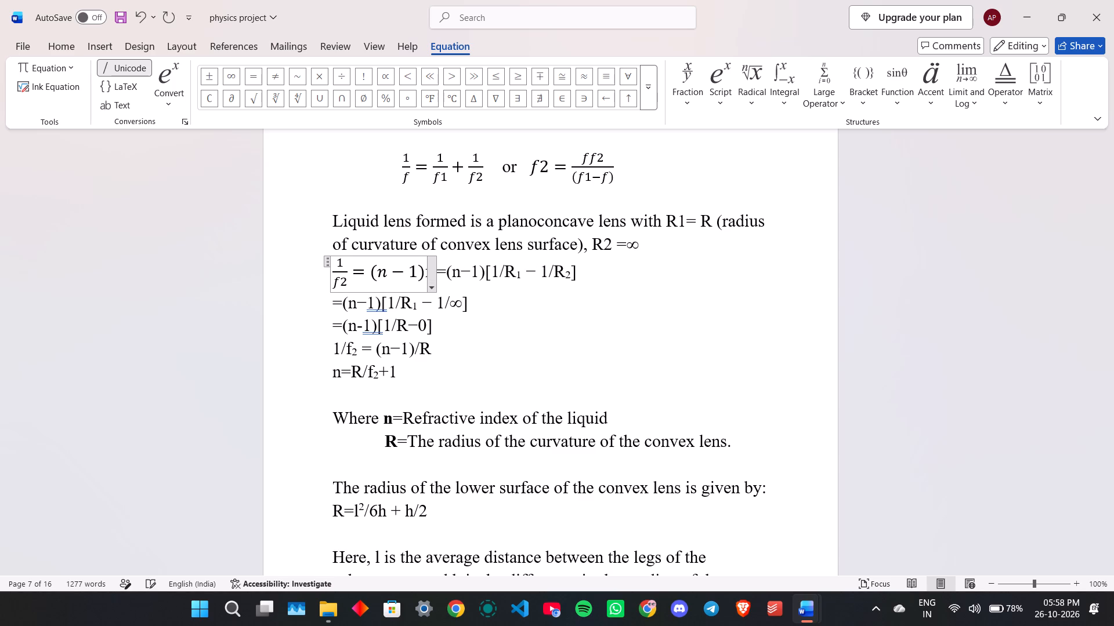
# Append the difference {1/R1-1/R2} in curly brackets after (n-1) in the equation.
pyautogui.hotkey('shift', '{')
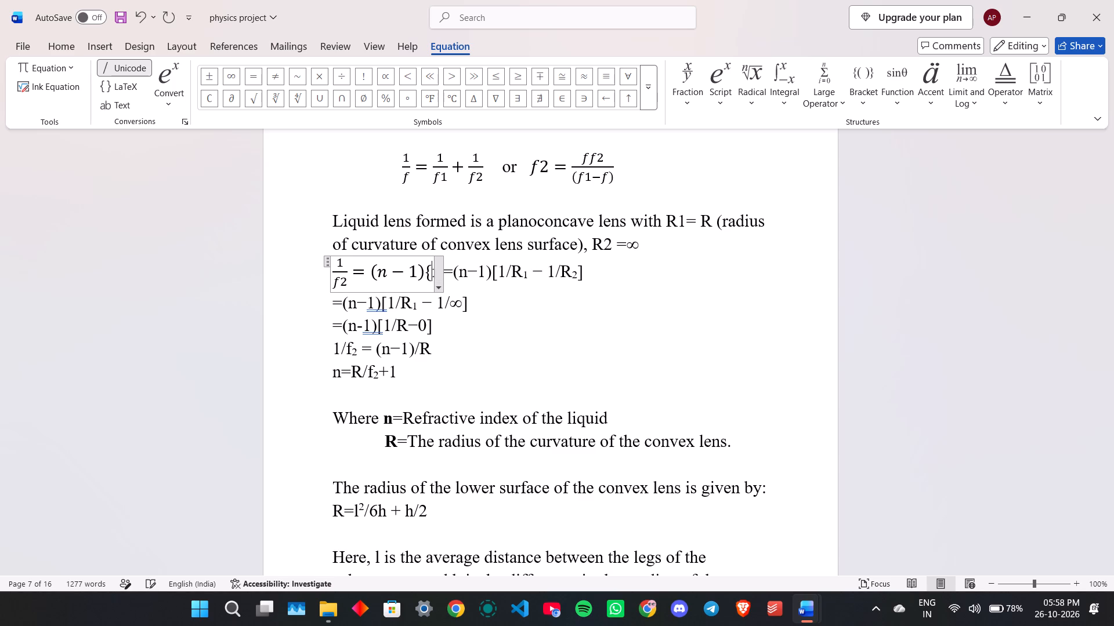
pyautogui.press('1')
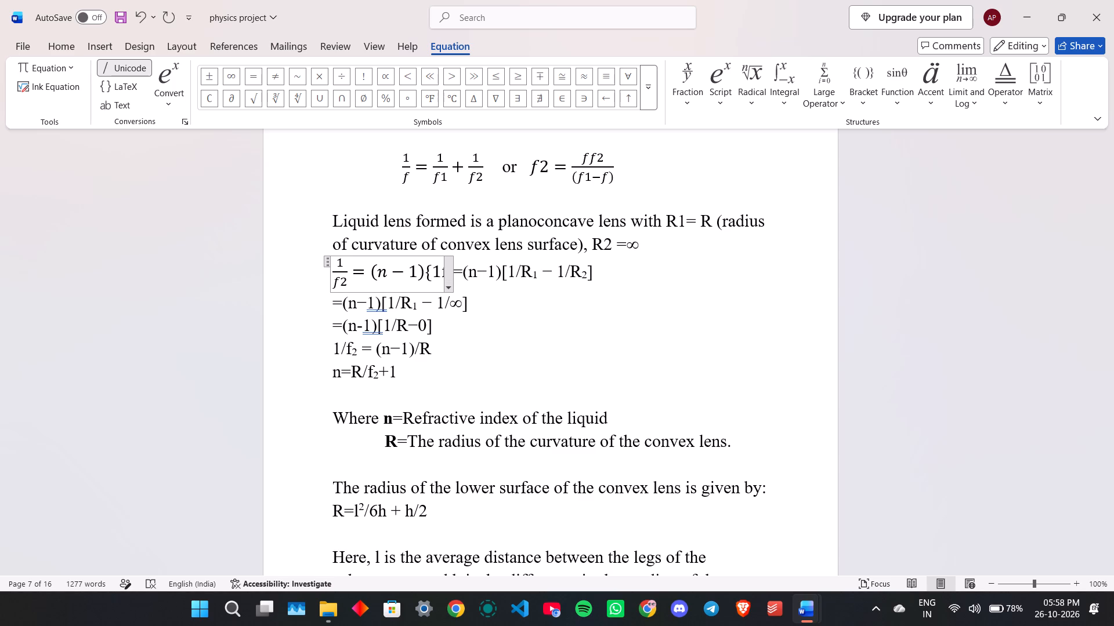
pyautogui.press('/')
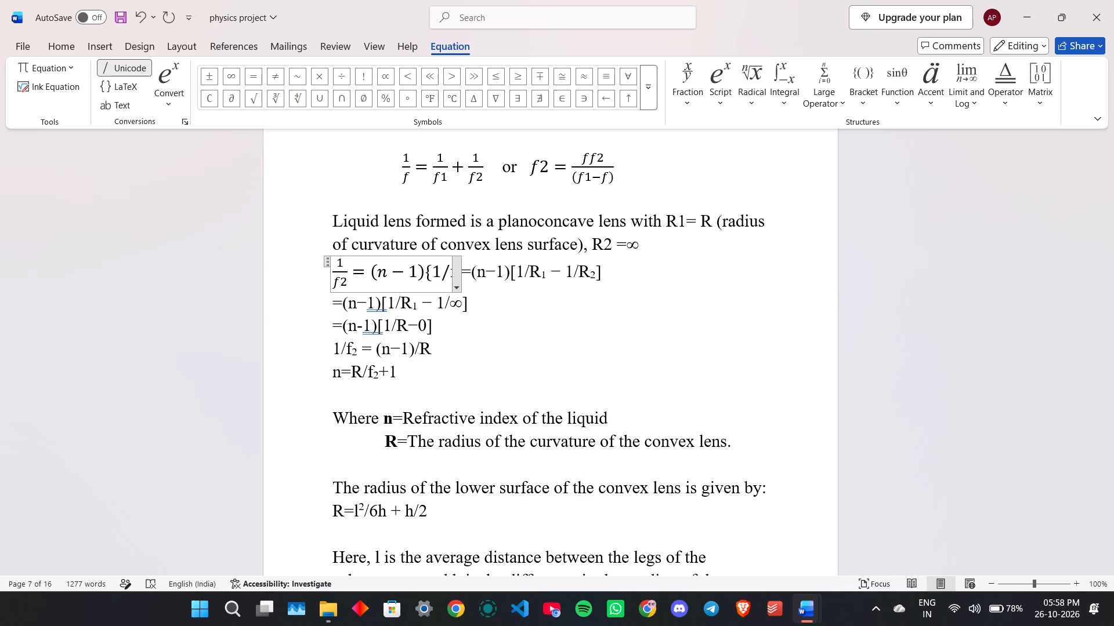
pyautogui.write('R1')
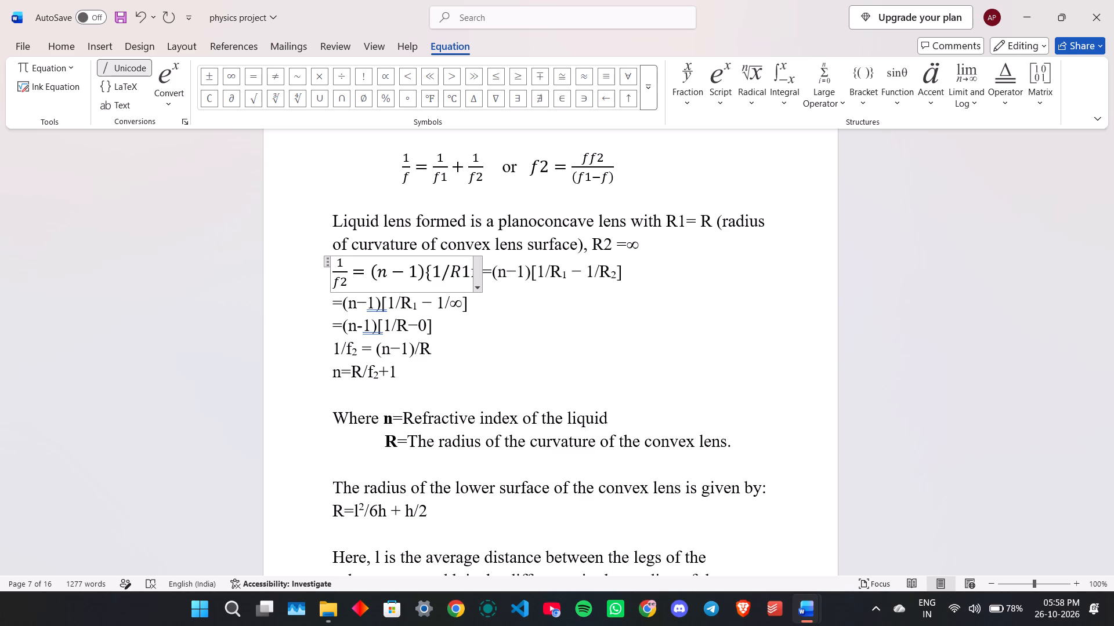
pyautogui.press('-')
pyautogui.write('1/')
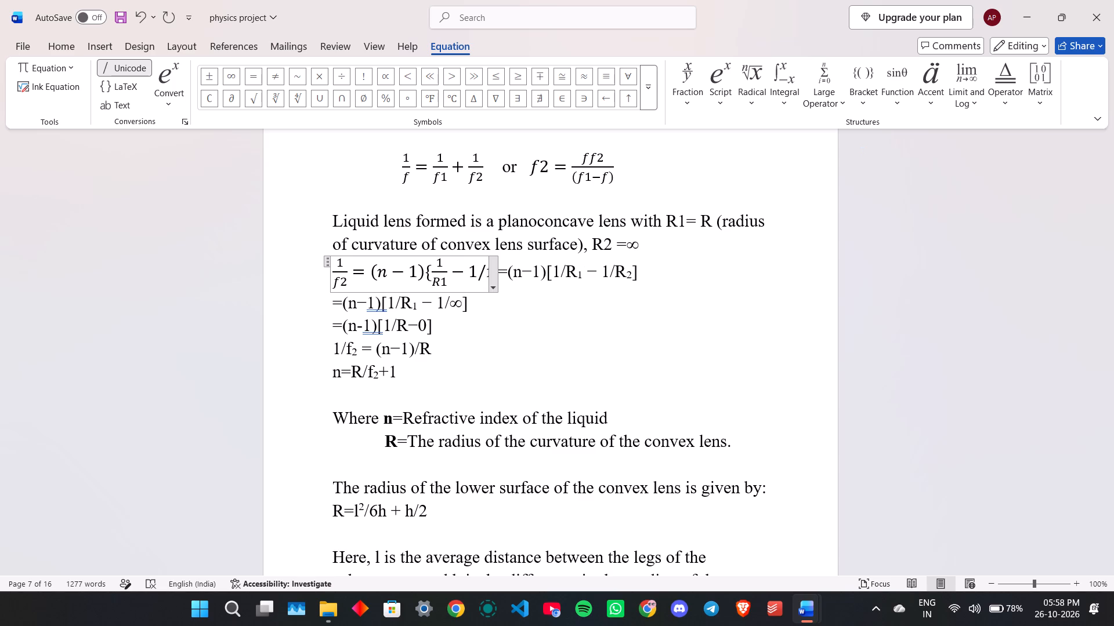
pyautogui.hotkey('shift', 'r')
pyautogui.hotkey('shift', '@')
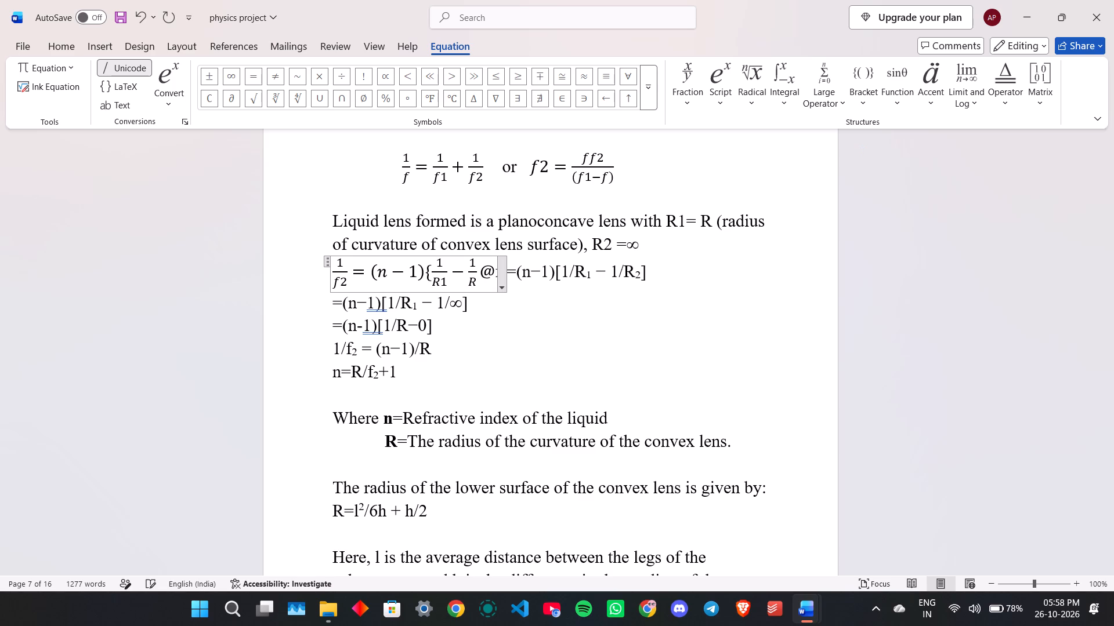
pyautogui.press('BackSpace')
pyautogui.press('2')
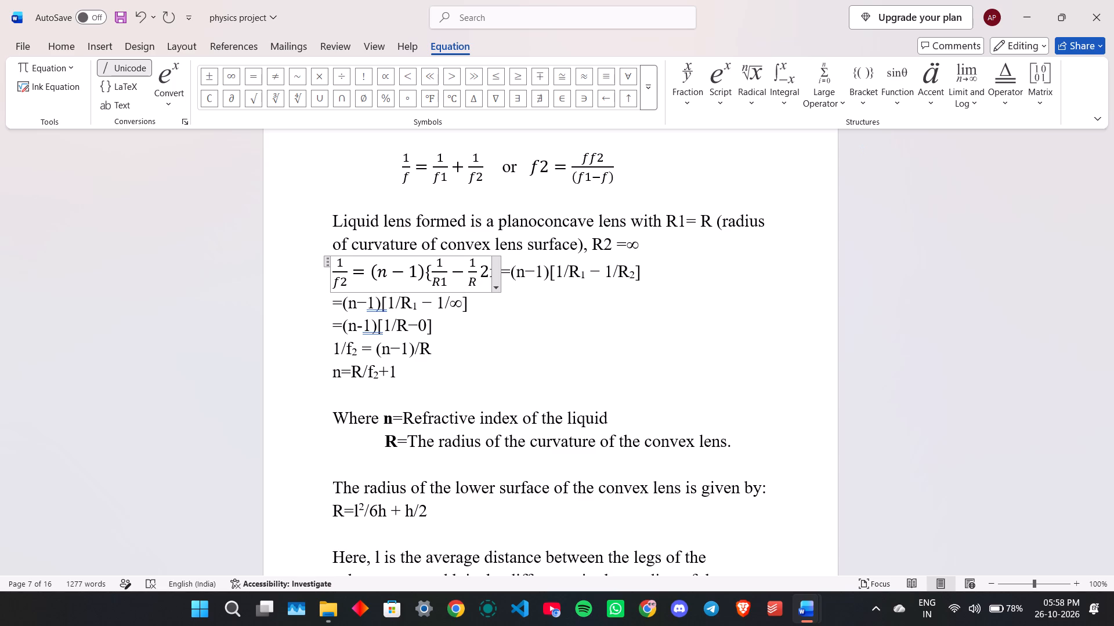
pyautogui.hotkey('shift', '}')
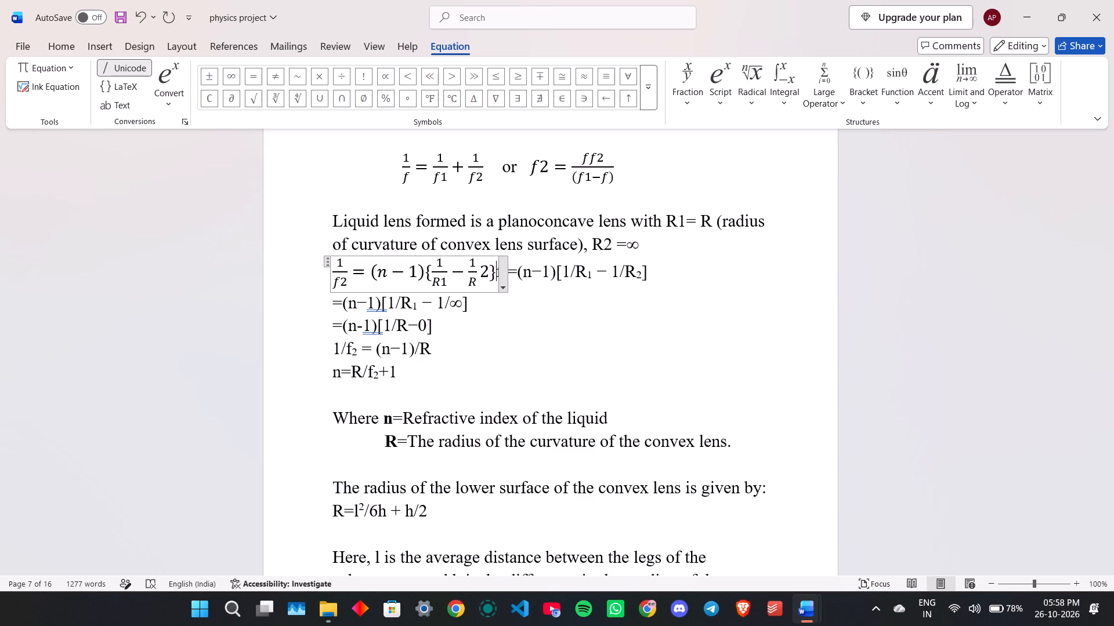
# Replace the curly brackets around the 1/R1 and 1/R2 terms with square brackets.
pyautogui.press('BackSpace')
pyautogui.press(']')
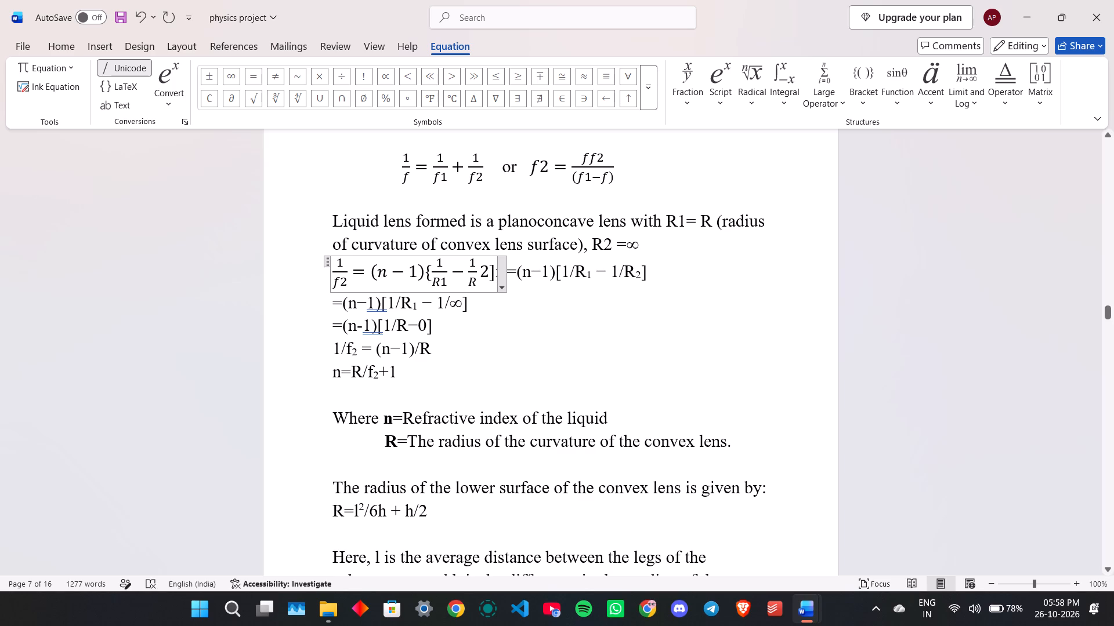
pyautogui.click(431, 270)
pyautogui.press('BackSpace')
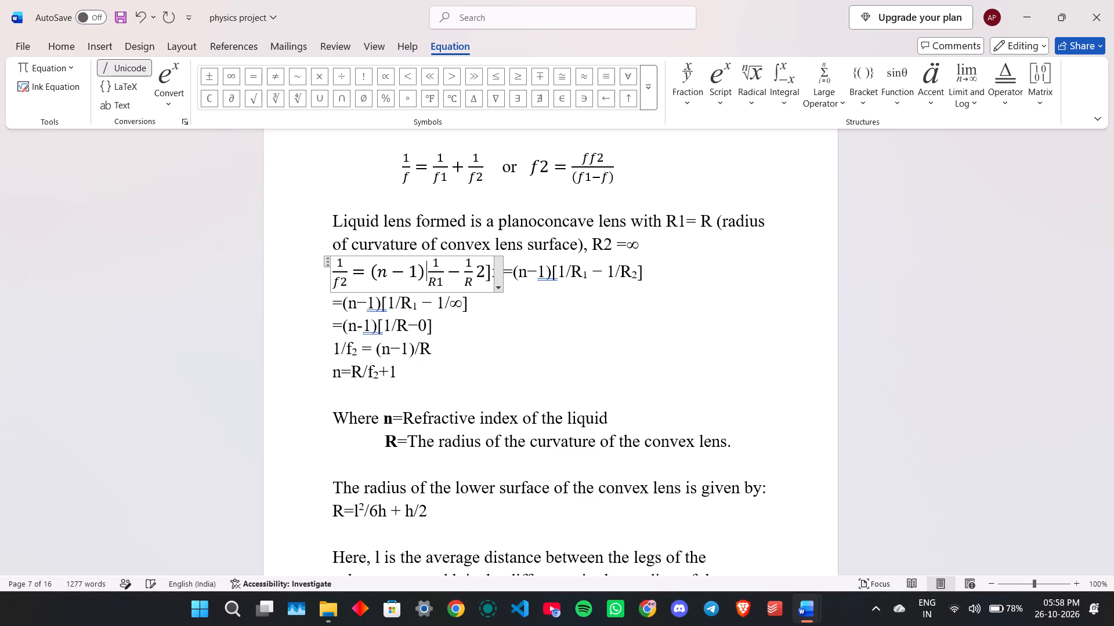
pyautogui.press('[')
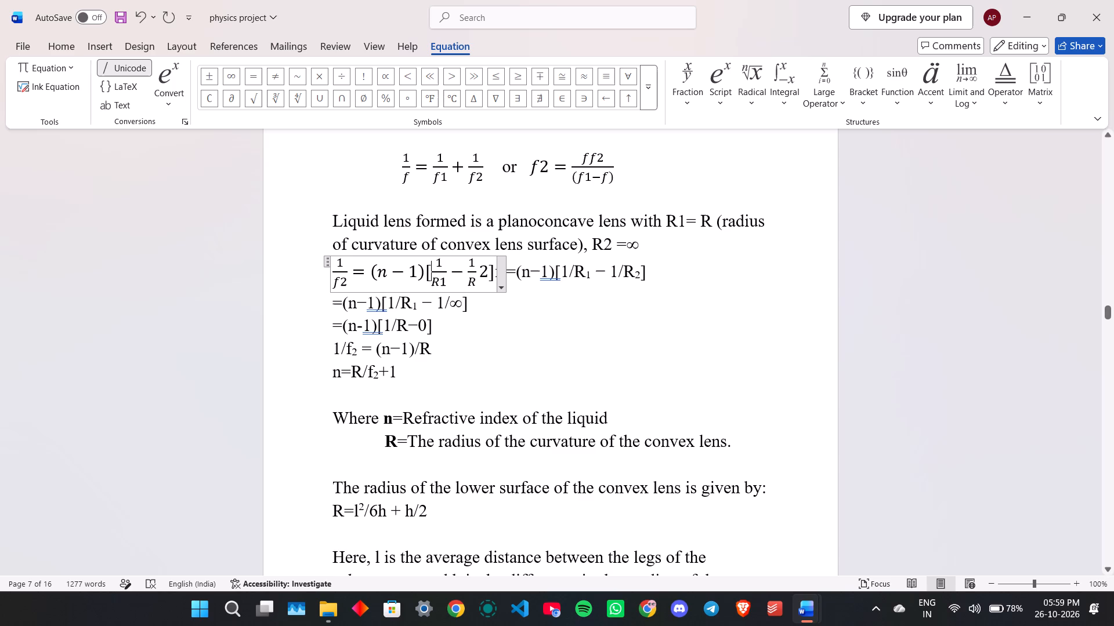
# Delete the second fraction inside the square brackets and re-enter it as 1/R2, with R2 as the whole denominator.
pyautogui.click(489, 275)
pyautogui.press('BackSpace')
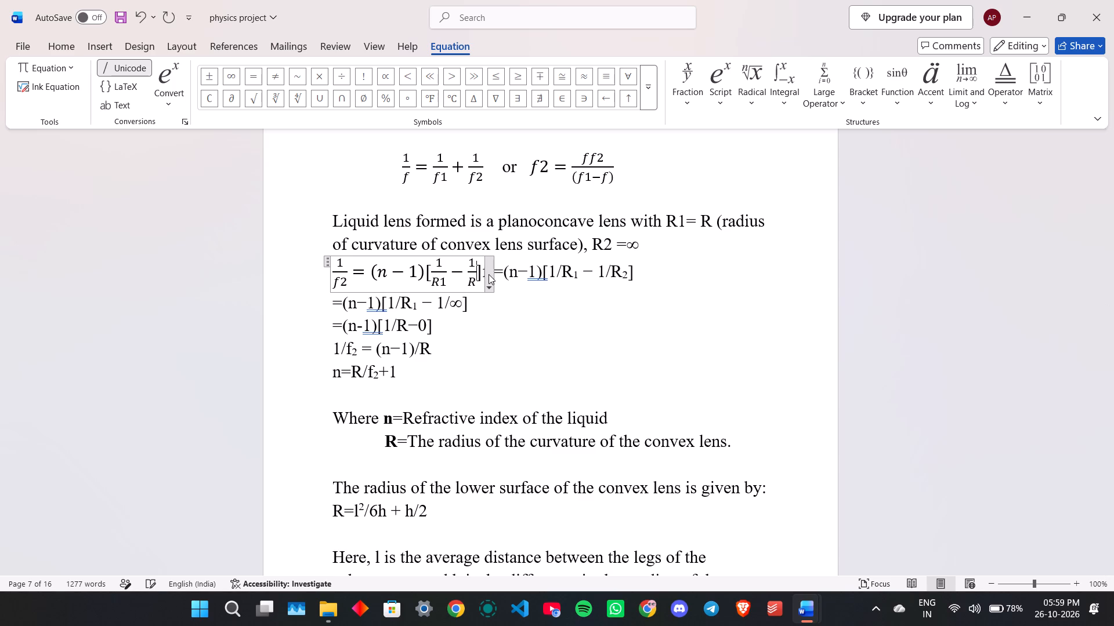
pyautogui.press('BackSpace')
pyautogui.press('BackSpace')
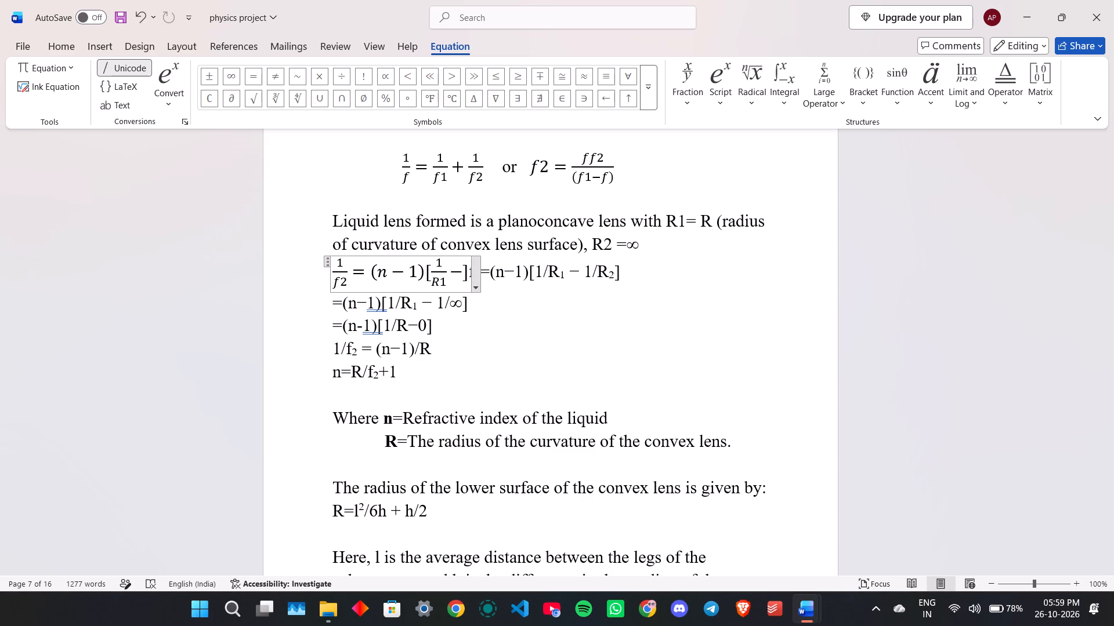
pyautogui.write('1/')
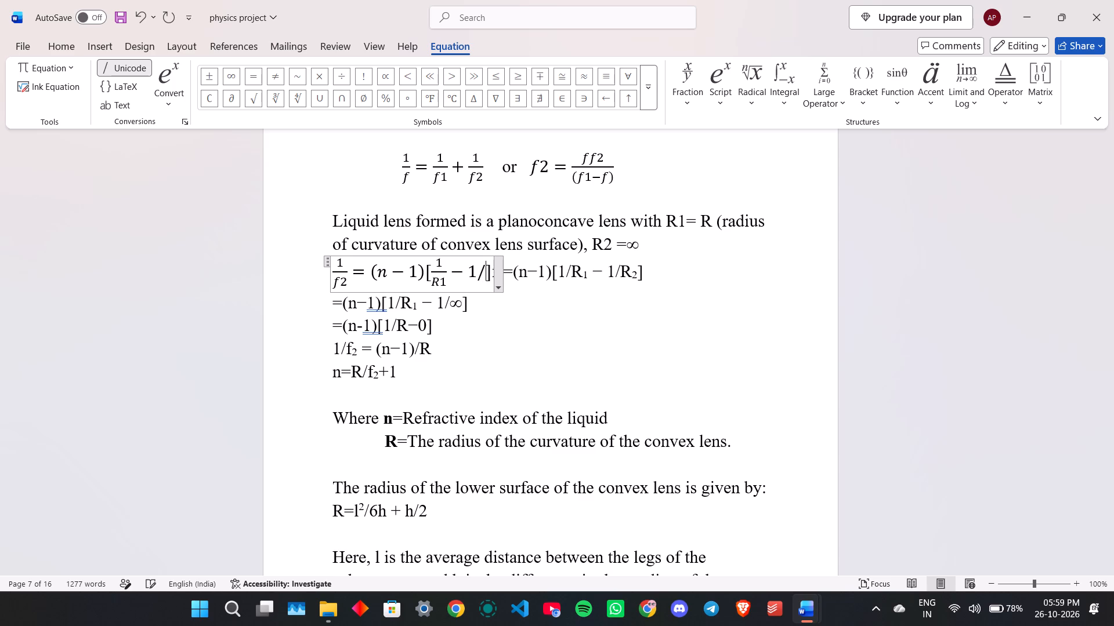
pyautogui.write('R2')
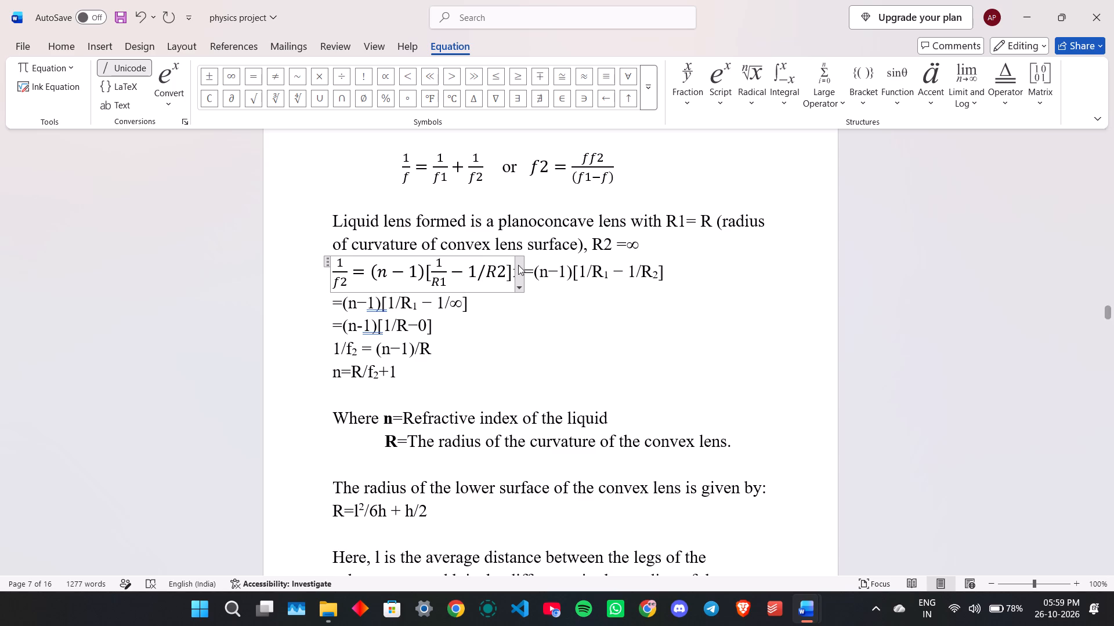
# Put the 1/f2 equation on its own line, separate from the old f₂ text, with a blank line above it.
pyautogui.click(511, 270)
pyautogui.press('Return')
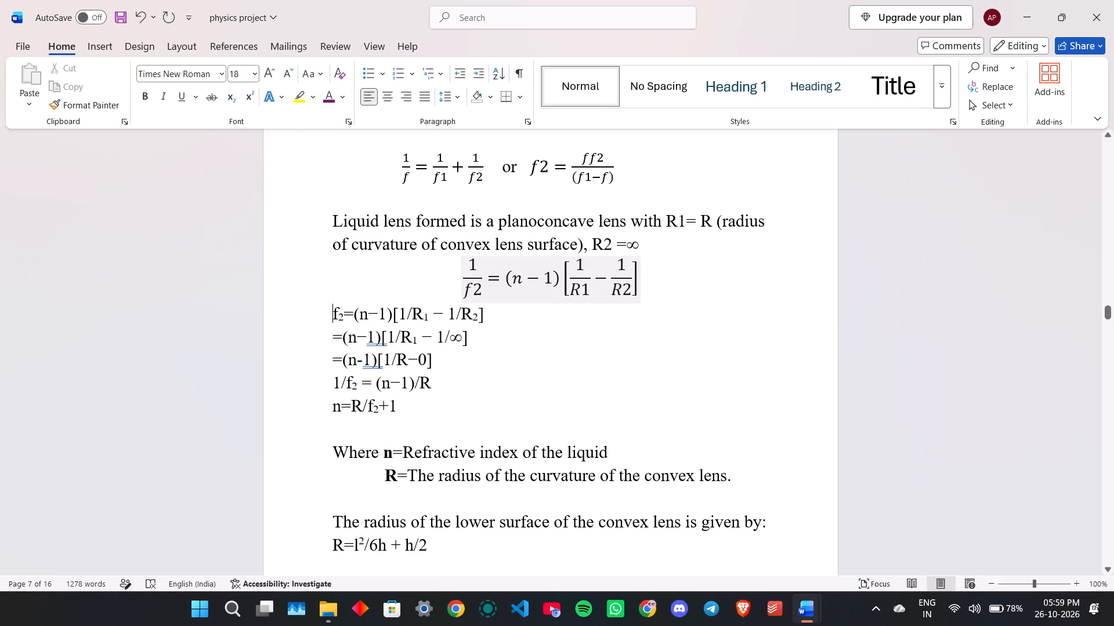
pyautogui.click(460, 264)
pyautogui.press('Return')
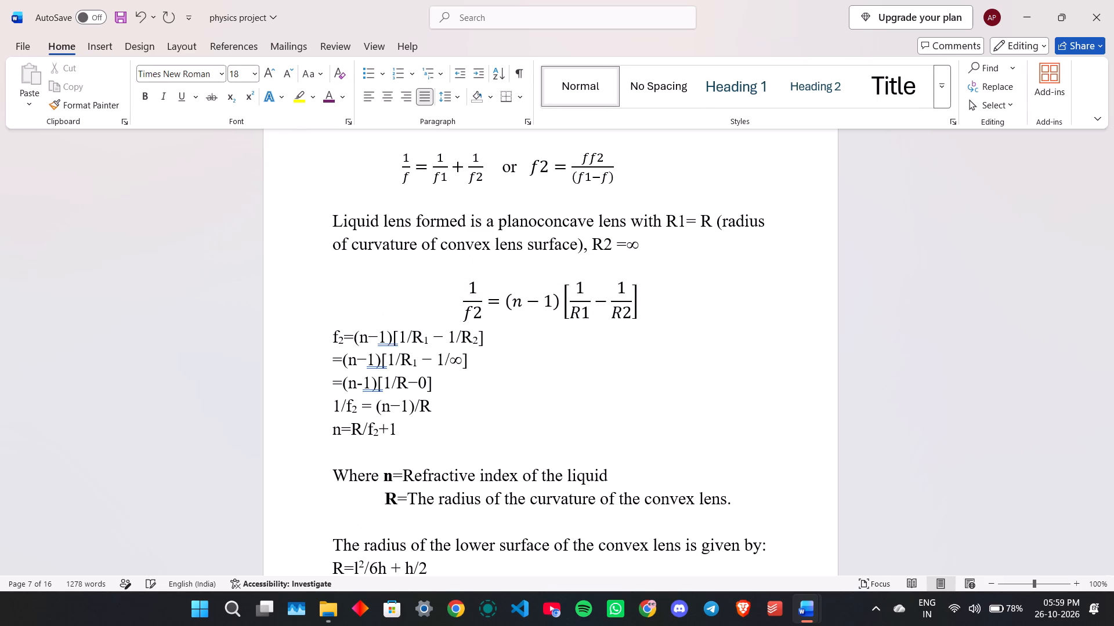
# Insert a new equation at the start of the old f₂ line below the finished equation and enter =(n-1) in it.
pyautogui.click(331, 334)
pyautogui.click(98, 47)
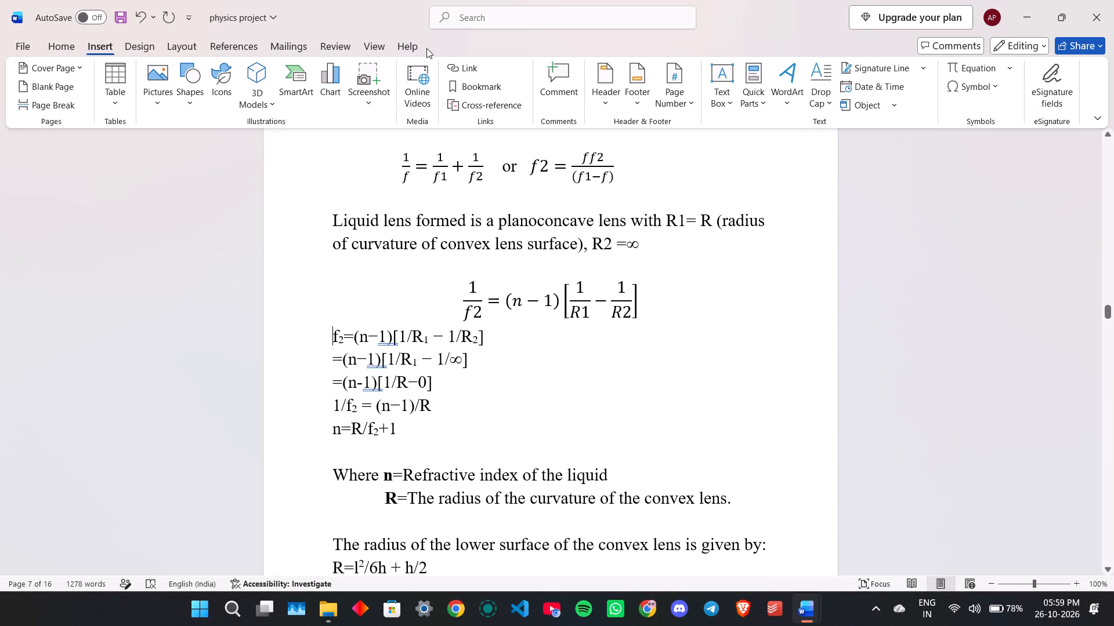
pyautogui.click(968, 65)
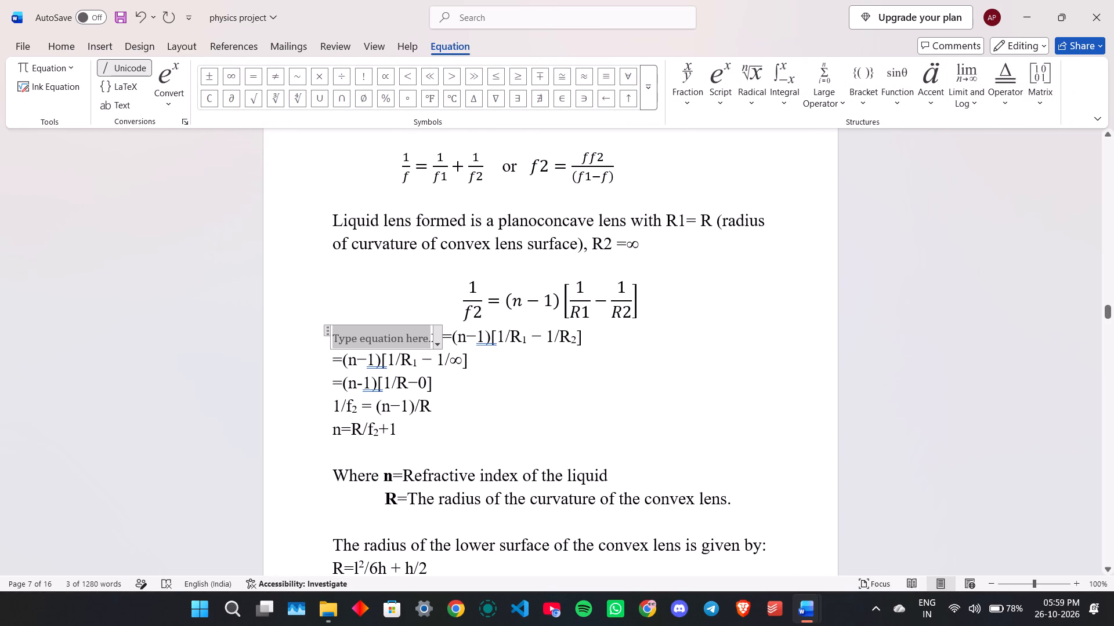
pyautogui.click(372, 338)
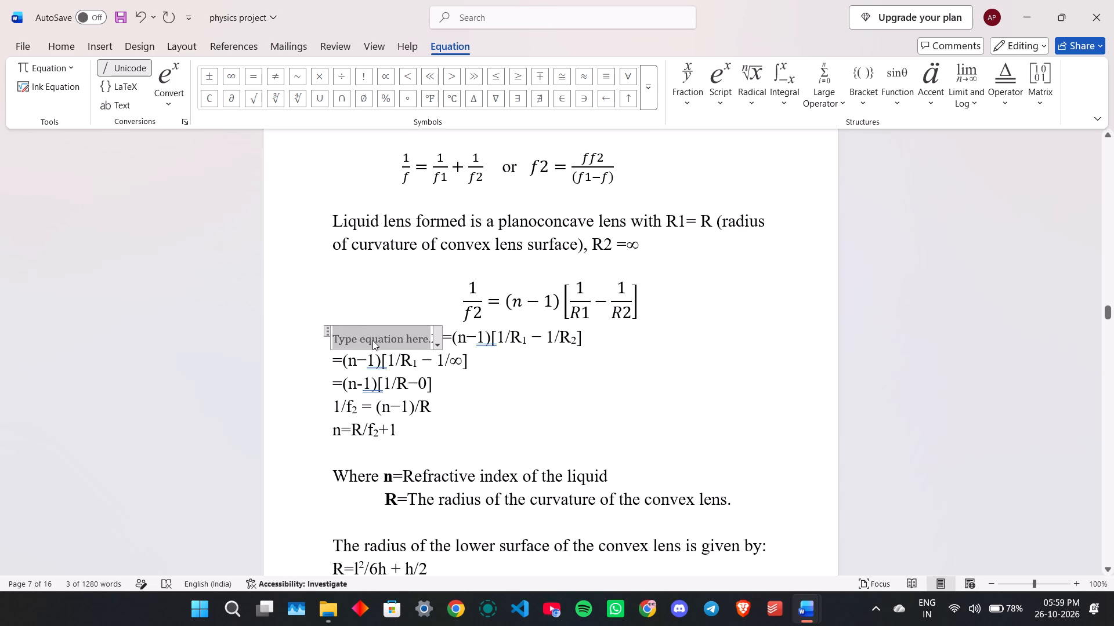
pyautogui.click(368, 334)
pyautogui.click(368, 333)
pyautogui.click(415, 342)
pyautogui.click(421, 332)
pyautogui.click(375, 336)
pyautogui.press('=')
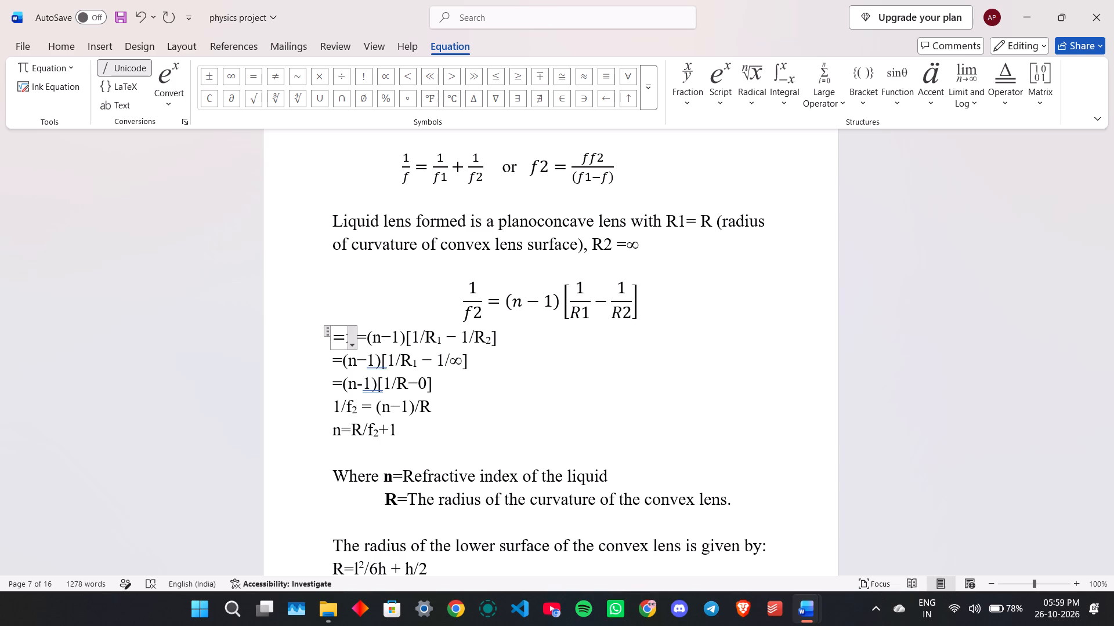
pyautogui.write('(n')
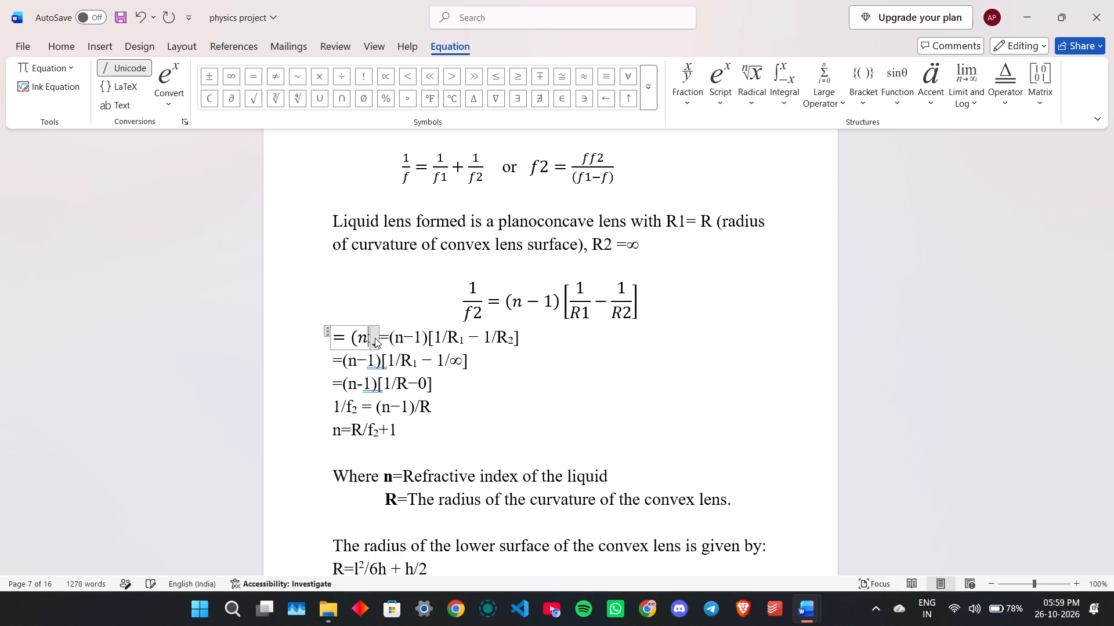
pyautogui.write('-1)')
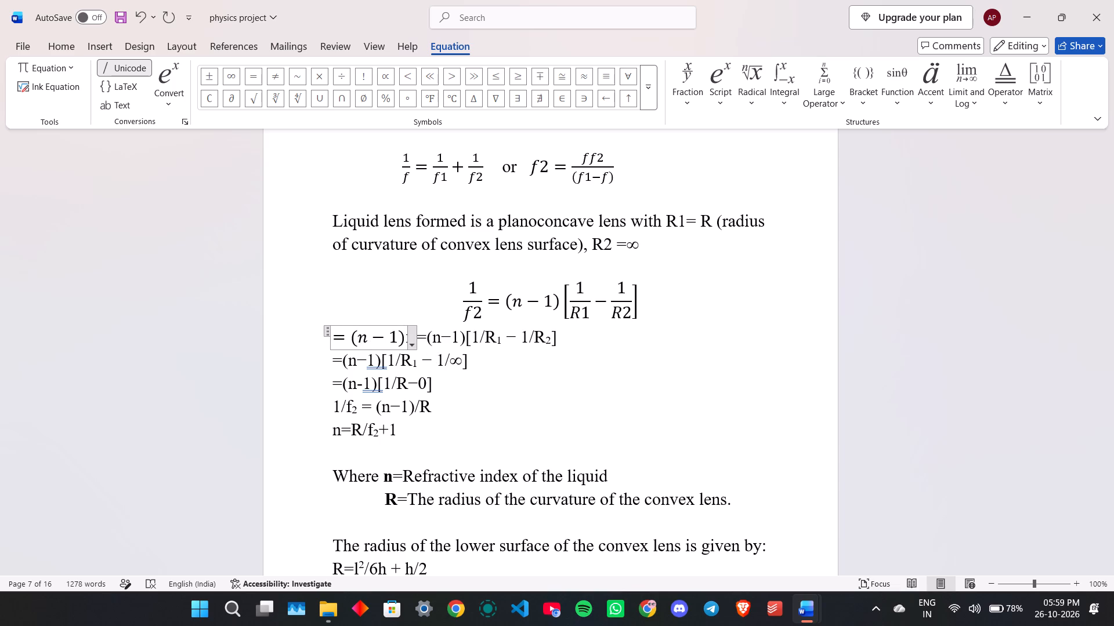